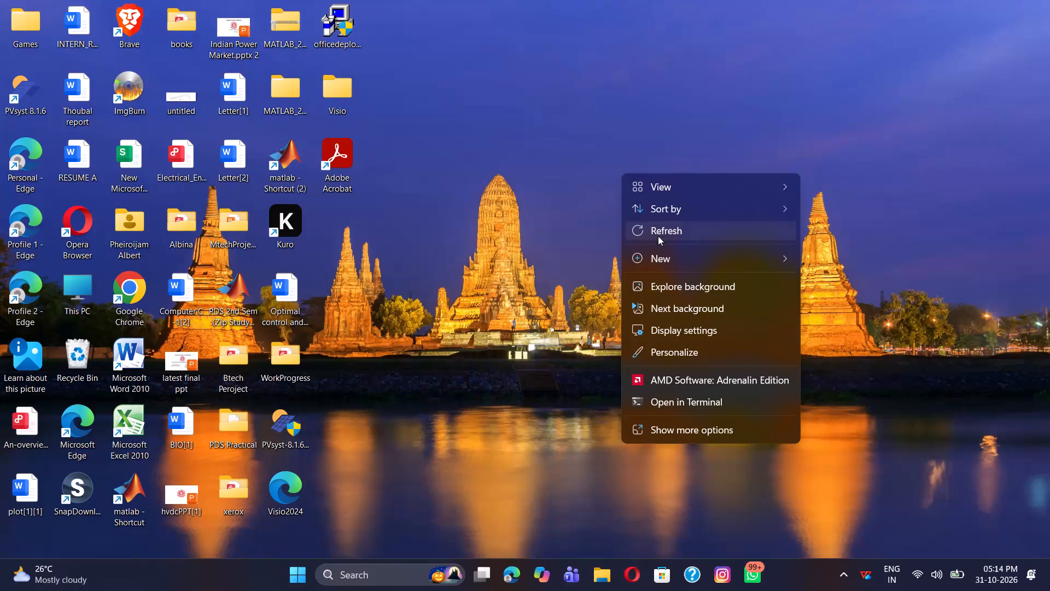
# Refresh the desktop and launch Microsoft Word 2010 from its desktop shortcut.
pyautogui.click(658, 236)
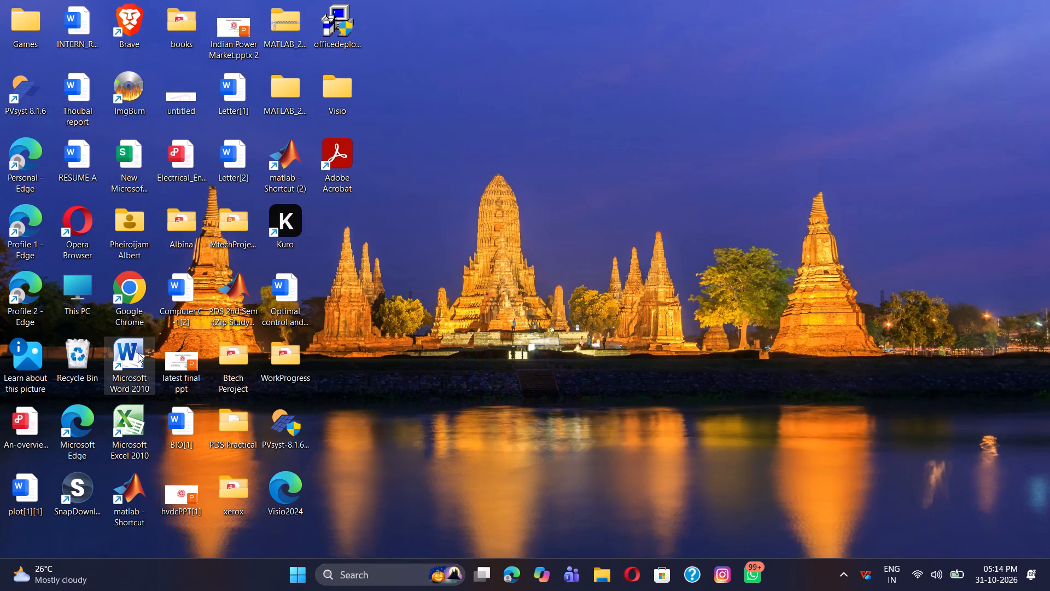
pyautogui.doubleClick(138, 353)
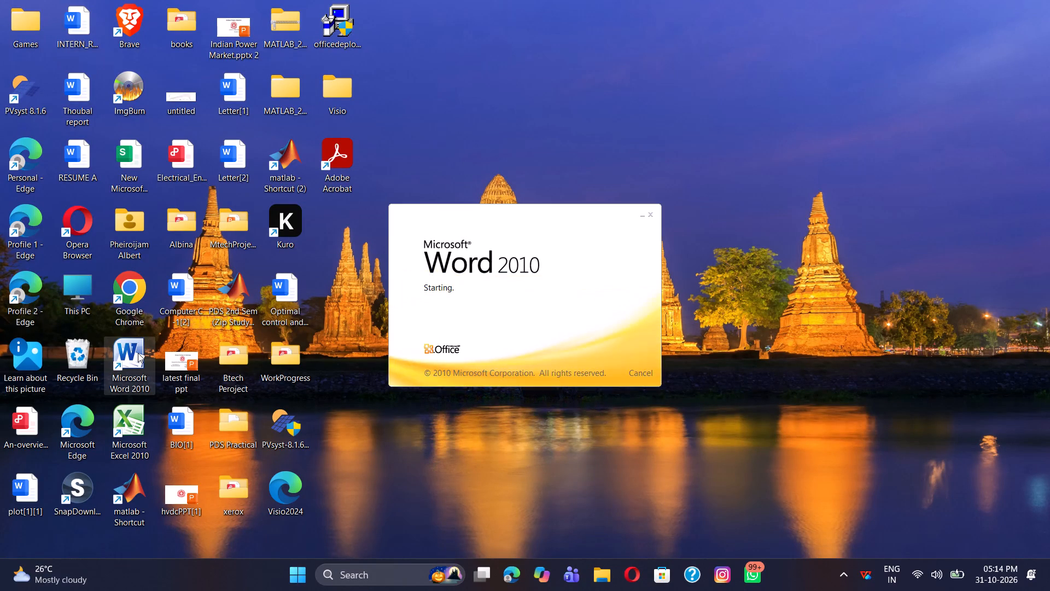
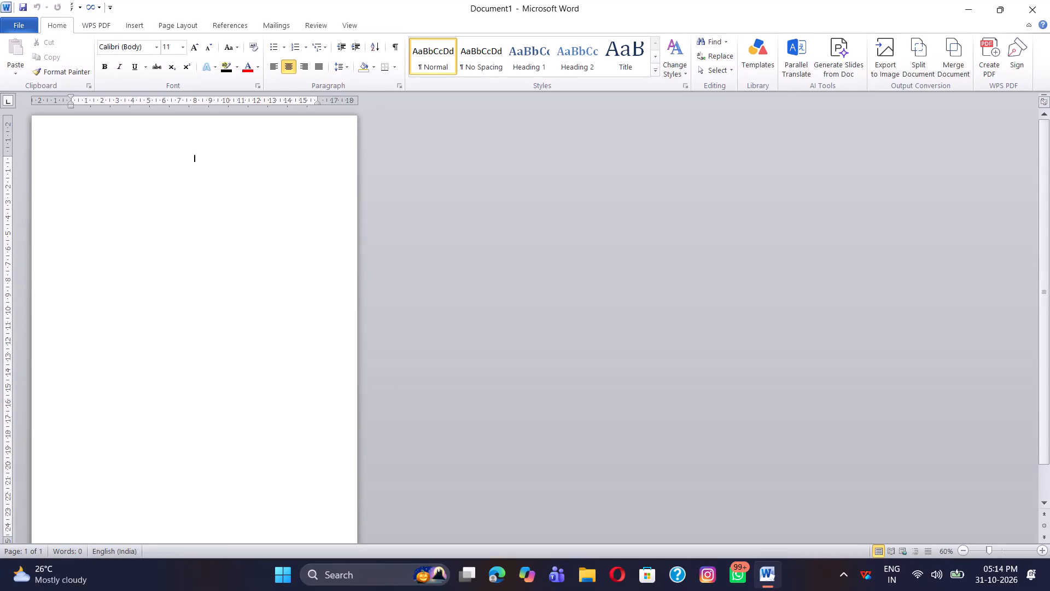
# Apply the Narrow margin preset, 1.27 cm on all sides, to the blank document.
pyautogui.keyDown('ctrl'); pyautogui.scroll(6, 173, 288); pyautogui.keyUp('ctrl')
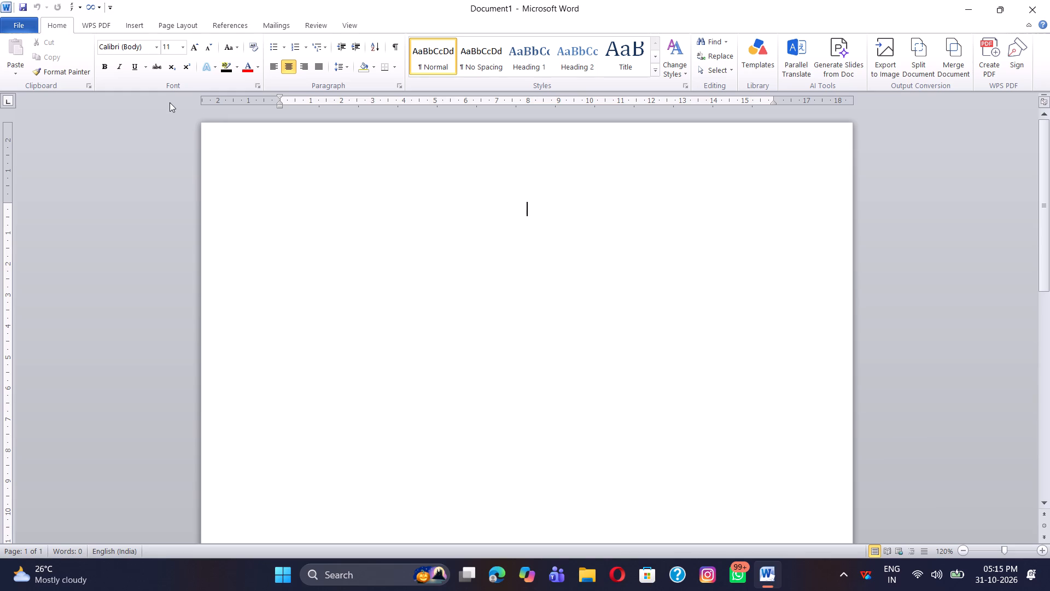
pyautogui.click(179, 26)
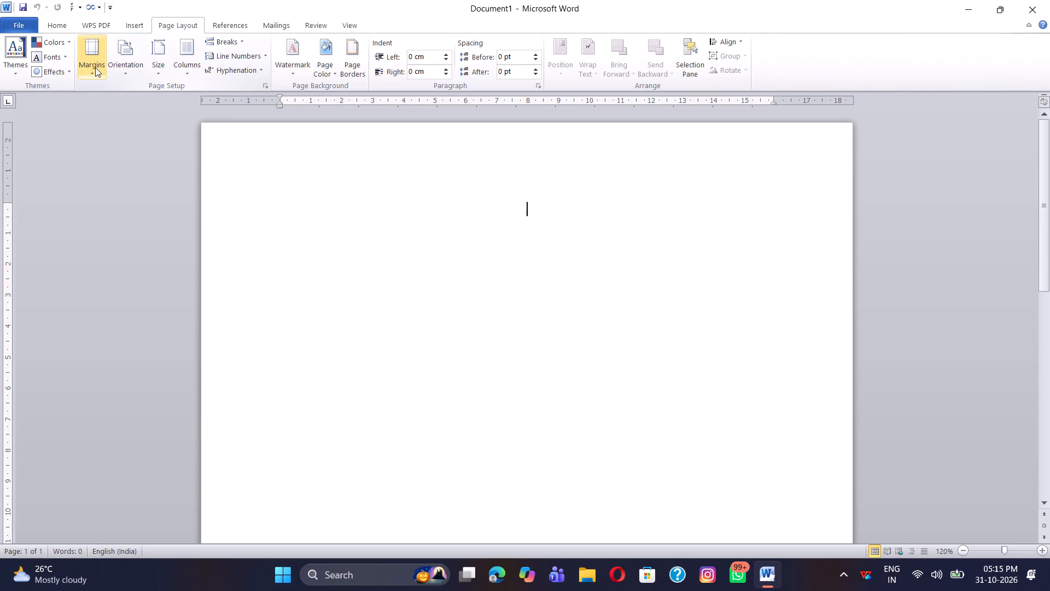
pyautogui.click(95, 67)
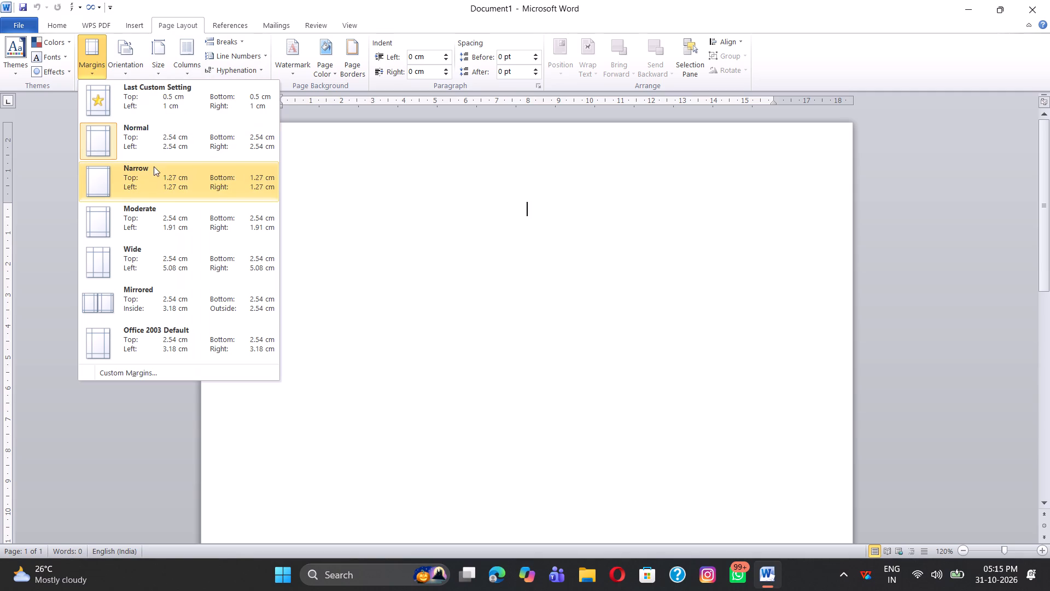
pyautogui.click(147, 173)
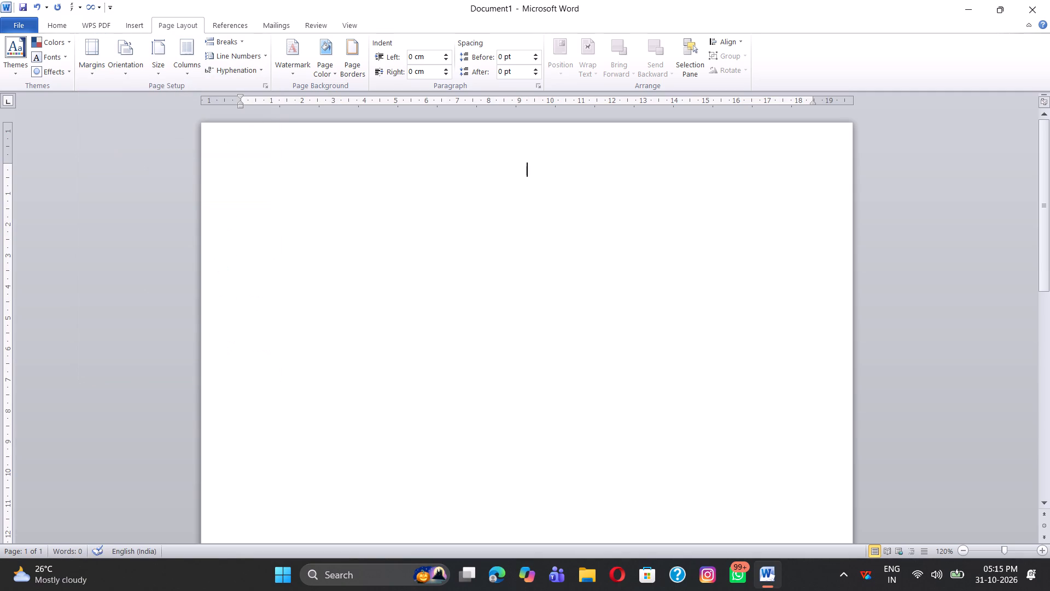
# Enter the school name "M.I.S IDEAL PUBLIC SCHOOL" as the heading on the document's first line.
pyautogui.write('MIS')
pyautogui.press('Left')
pyautogui.press('Left')
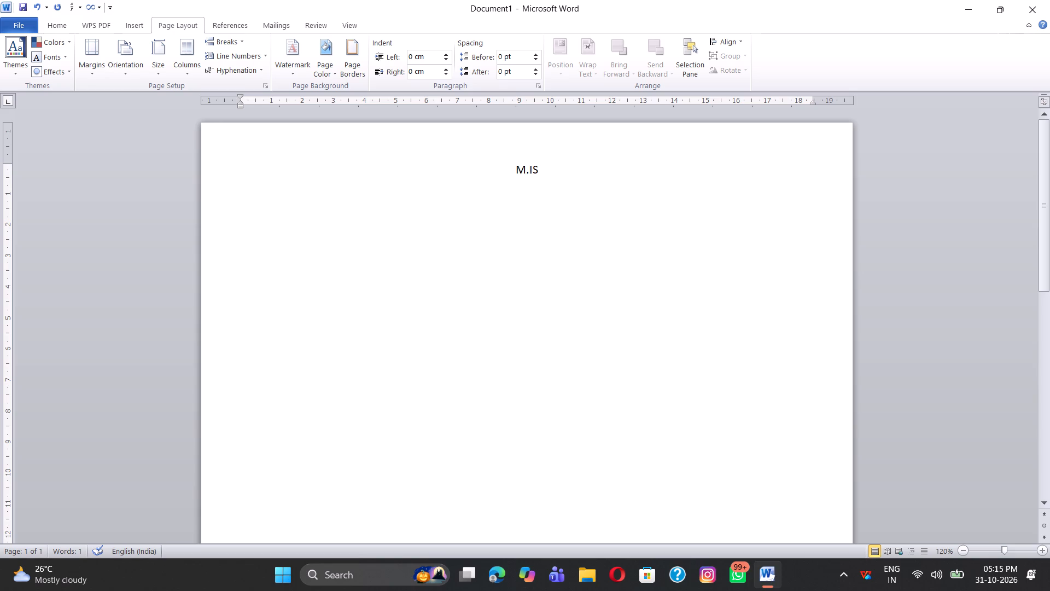
pyautogui.press('.')
pyautogui.press('Right')
pyautogui.press('.')
pyautogui.press('Right')
pyautogui.press('space')
pyautogui.write('IDEAL')
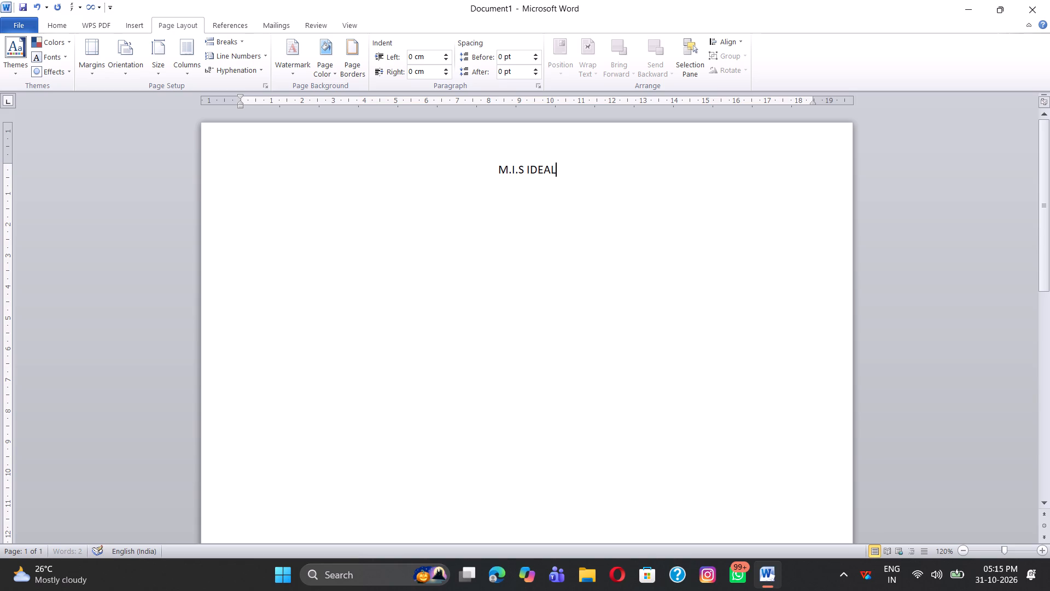
pyautogui.press('space')
pyautogui.write('PIBLIC')
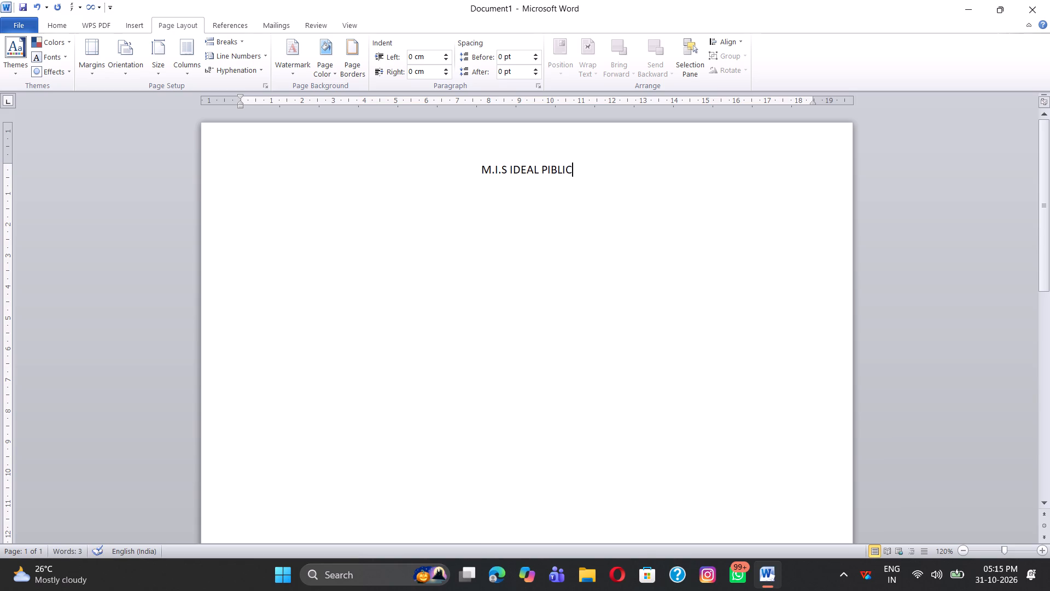
pyautogui.press('Left')
pyautogui.press('Left')
pyautogui.press('Left')
pyautogui.press('Left')
pyautogui.press('BackSpace')
pyautogui.hotkey('shift', 'u')
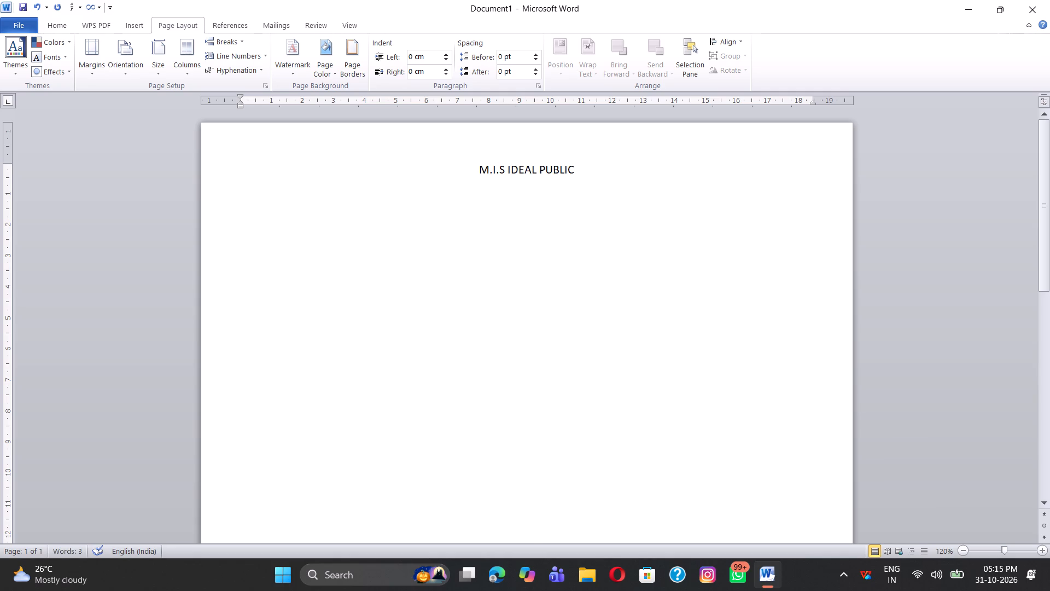
pyautogui.press('Right')
pyautogui.press('Right')
pyautogui.press('Right')
pyautogui.press('Right')
pyautogui.press('space')
pyautogui.write('S')
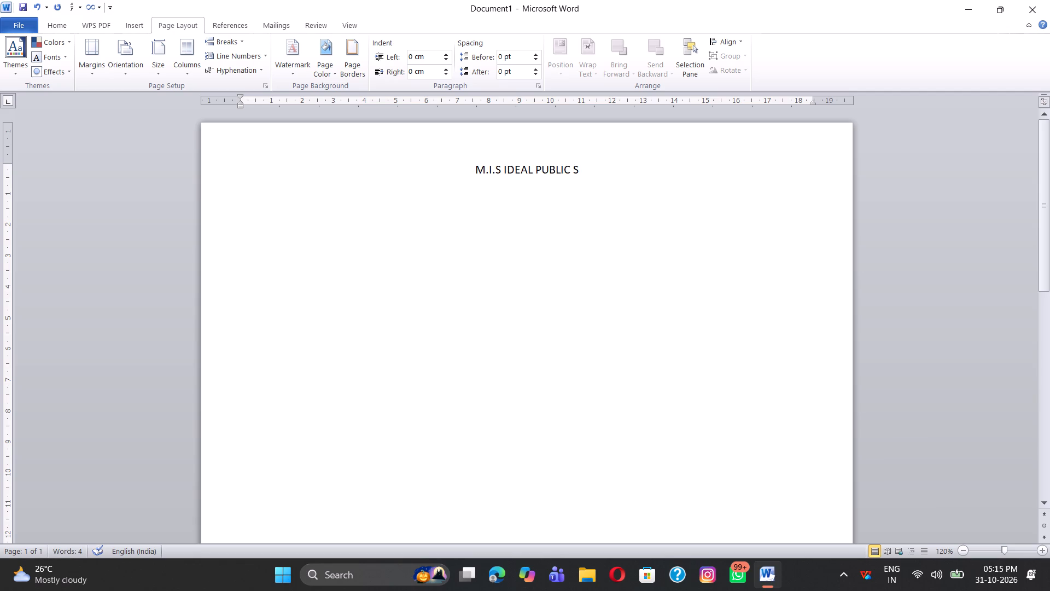
pyautogui.write('CHPPL')
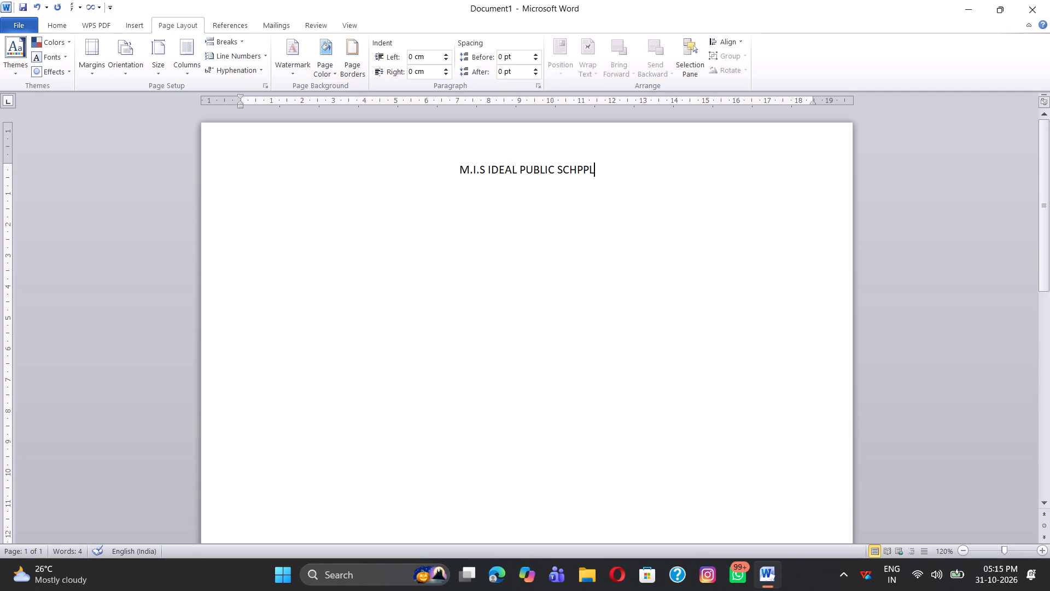
pyautogui.press('BackSpace')
pyautogui.press('BackSpace')
pyautogui.press('BackSpace')
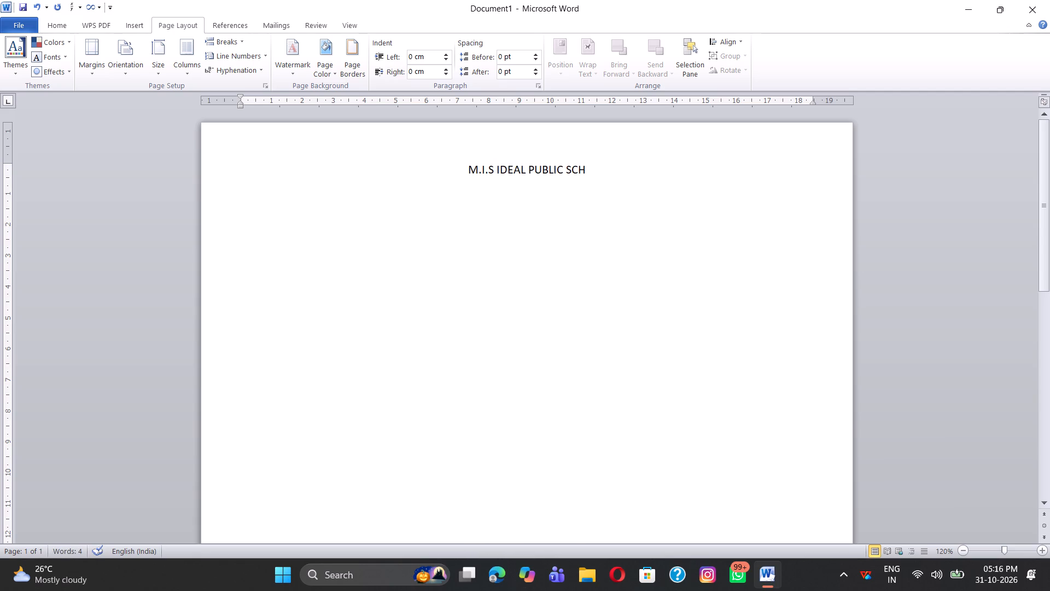
pyautogui.write('OOL')
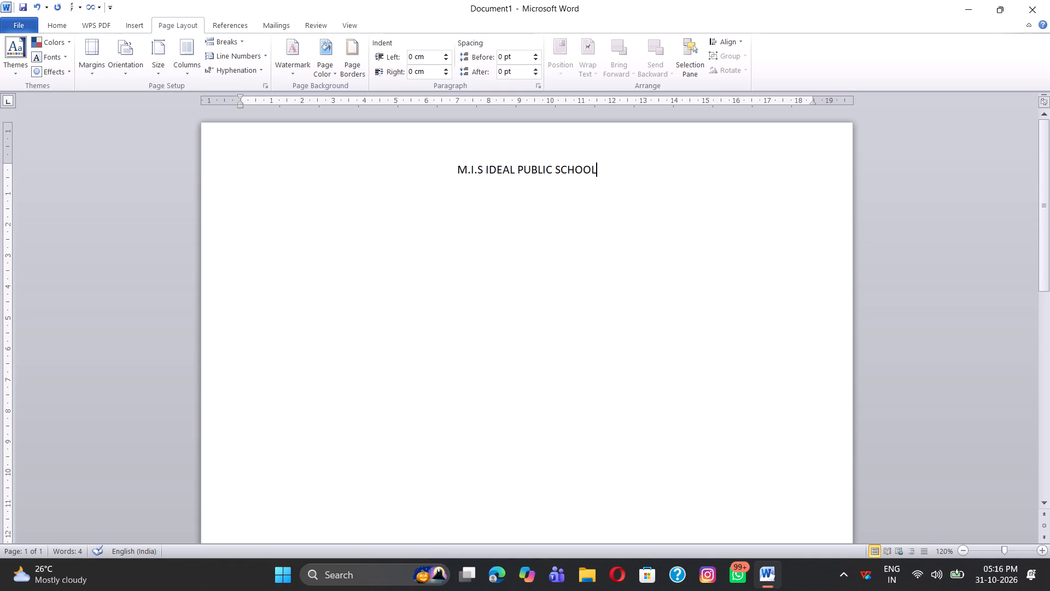
# Add the exam title "Final Exam (2026-2027)" on a new line below the school name.
pyautogui.press('Return')
pyautogui.write('Fi')
pyautogui.write('nal')
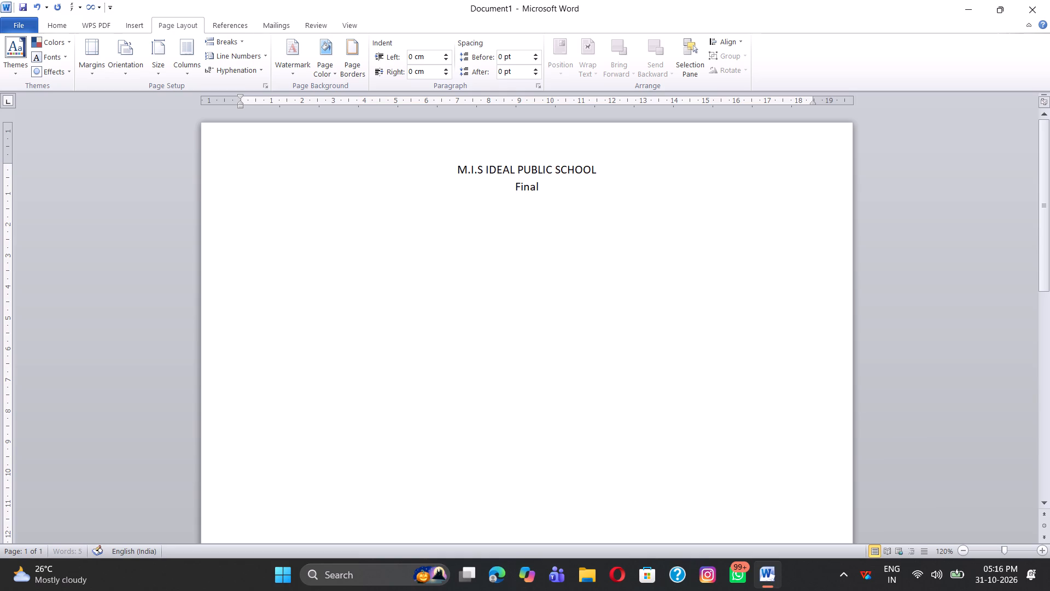
pyautogui.press('space')
pyautogui.hotkey('shift', 'e')
pyautogui.write('xam')
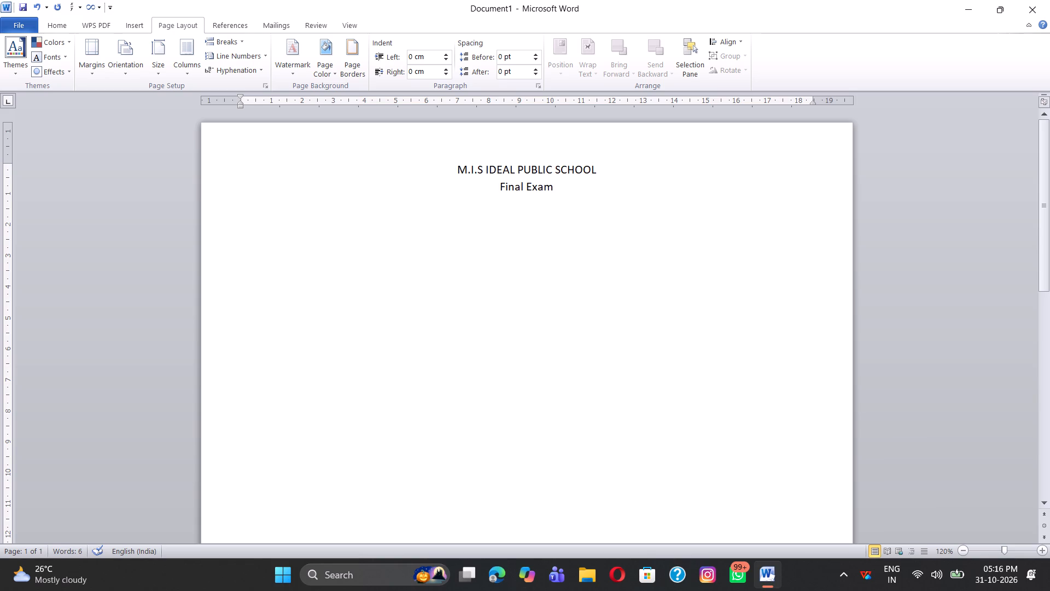
pyautogui.press('space')
pyautogui.press('BackSpace')
pyautogui.hotkey('shift', '(')
pyautogui.press('BackSpace')
pyautogui.press('space')
pyautogui.write('(')
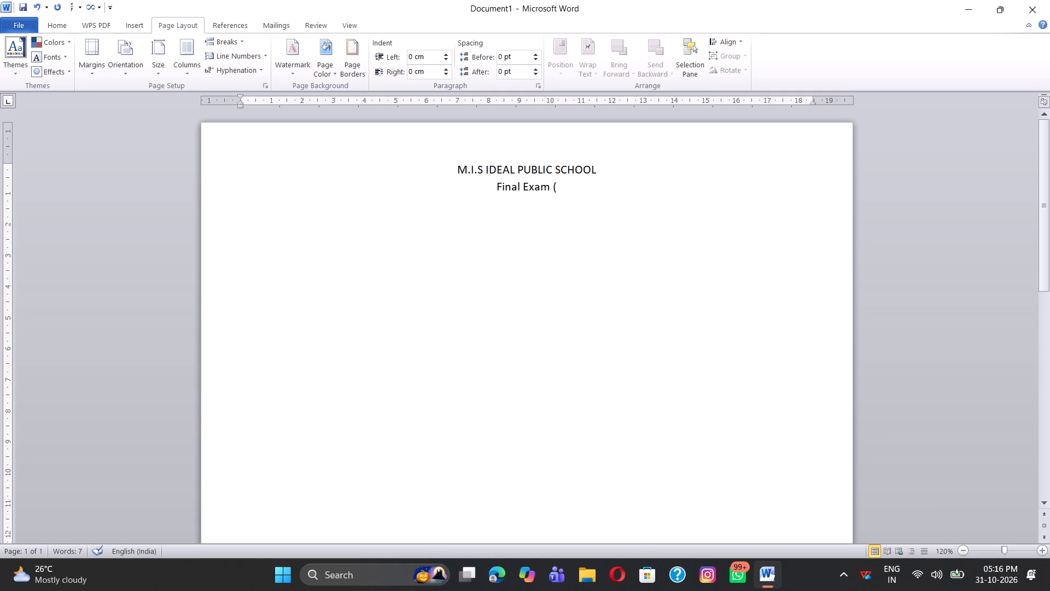
pyautogui.write('2-')
pyautogui.press('BackSpace')
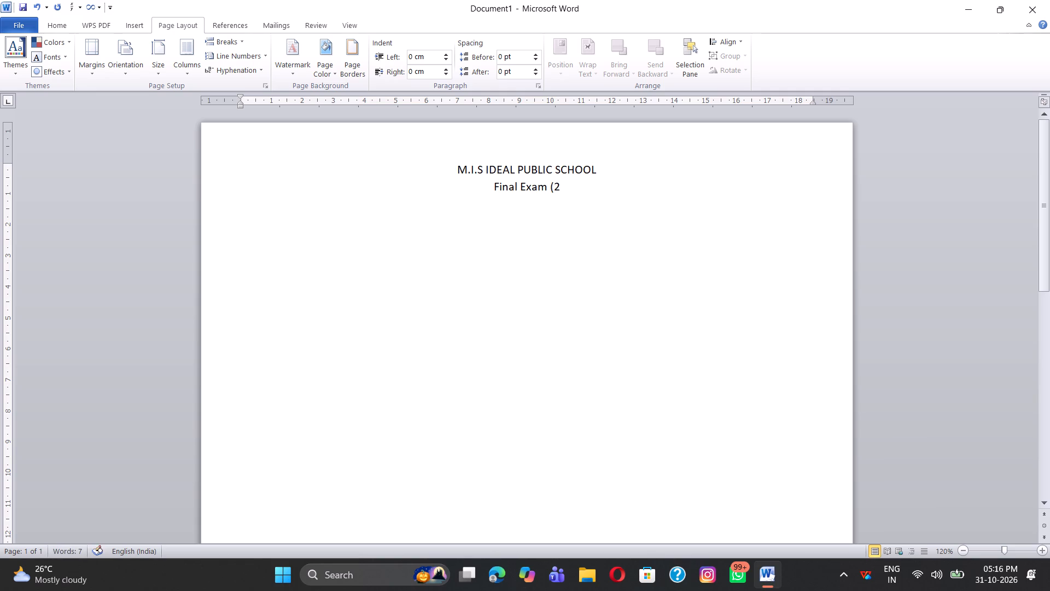
pyautogui.press('0')
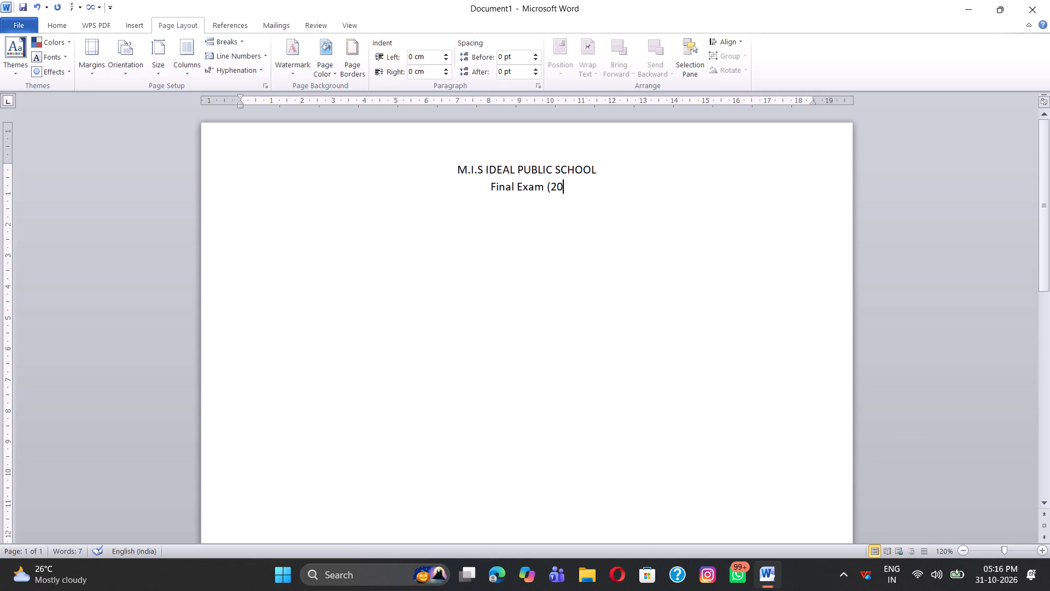
pyautogui.write('26')
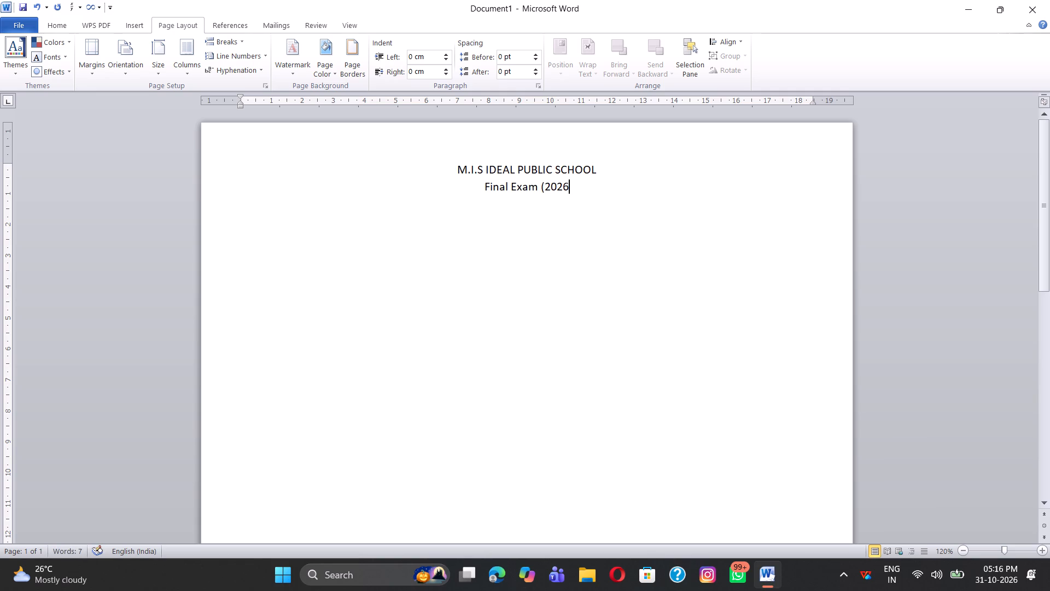
pyautogui.press('-')
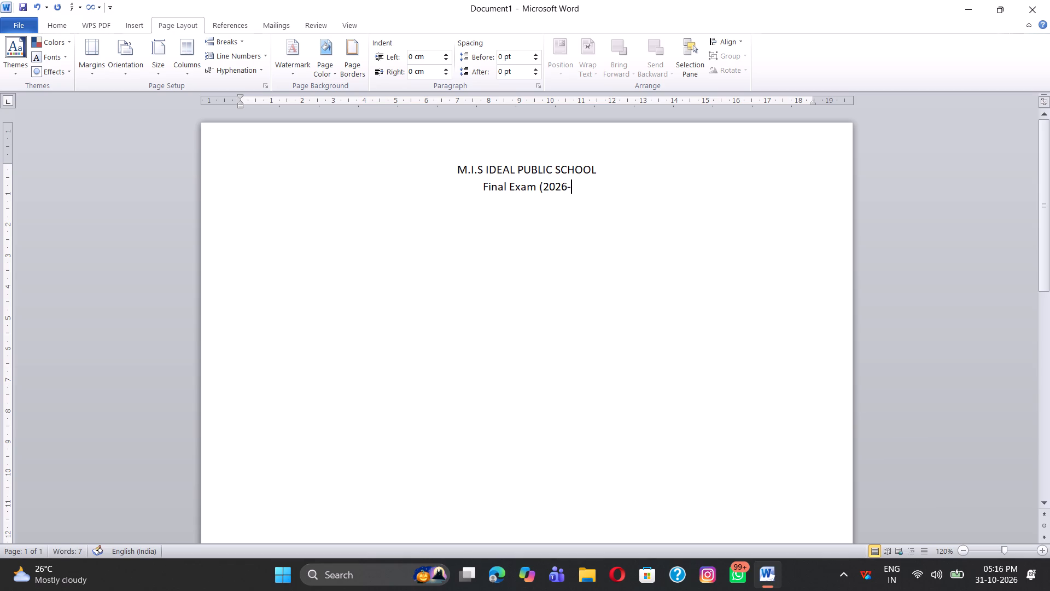
pyautogui.write('202')
pyautogui.press('7')
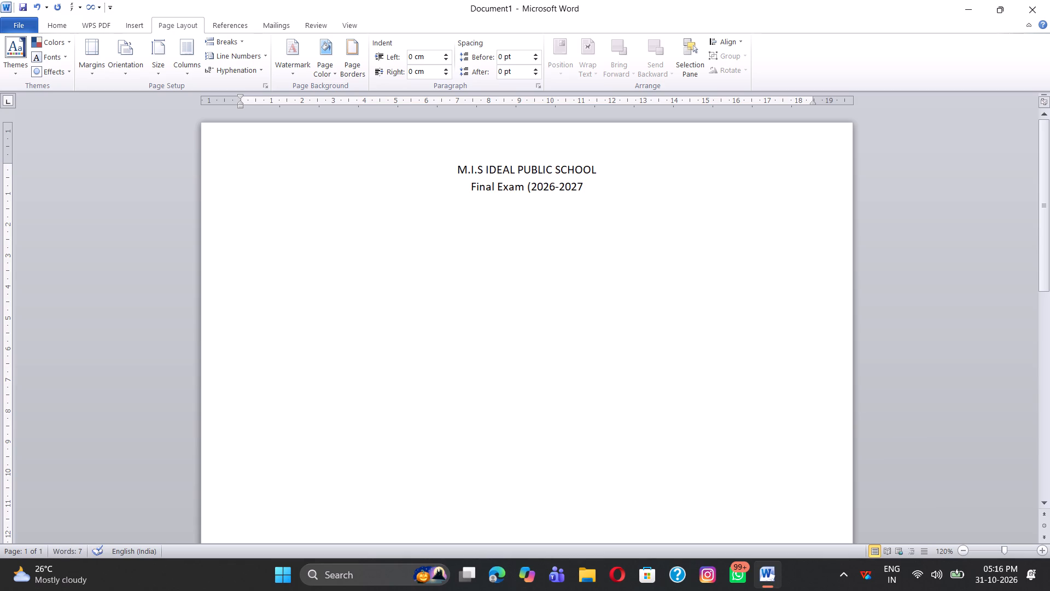
pyautogui.hotkey('shift', ')')
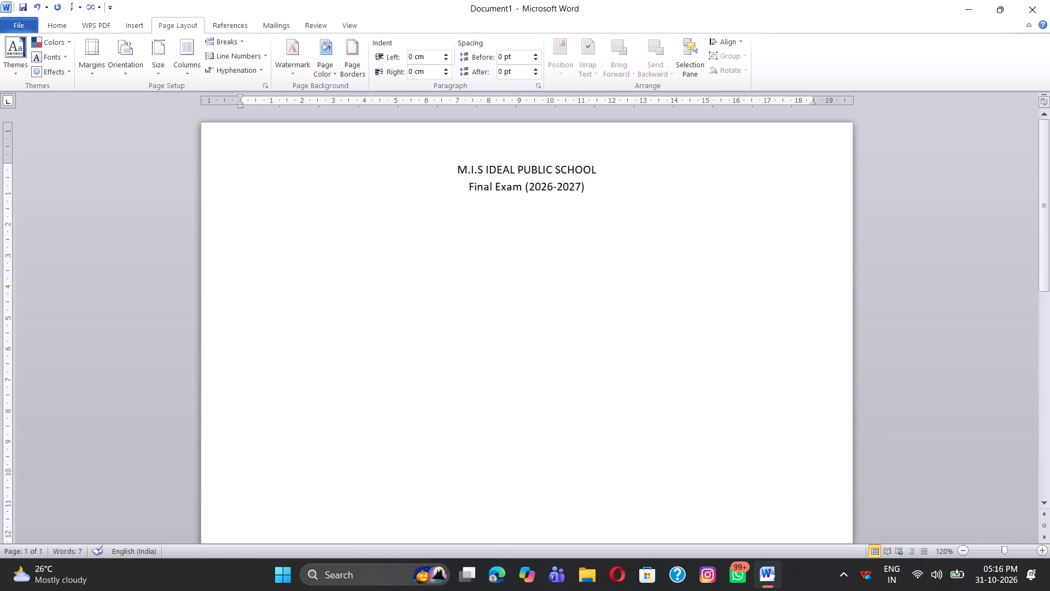
# Add the class line "Class – Pre-Nursery" on a new line below the exam title.
pyautogui.press('Return')
pyautogui.write('Cla')
pyautogui.write('ss')
pyautogui.press('space')
pyautogui.write('-')
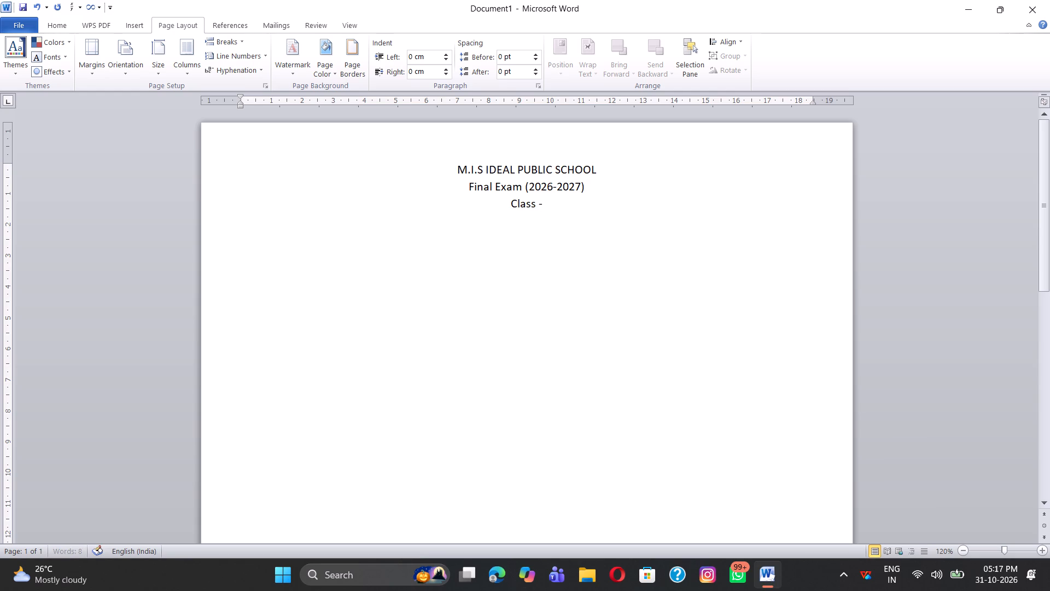
pyautogui.press('space')
pyautogui.write('Pre')
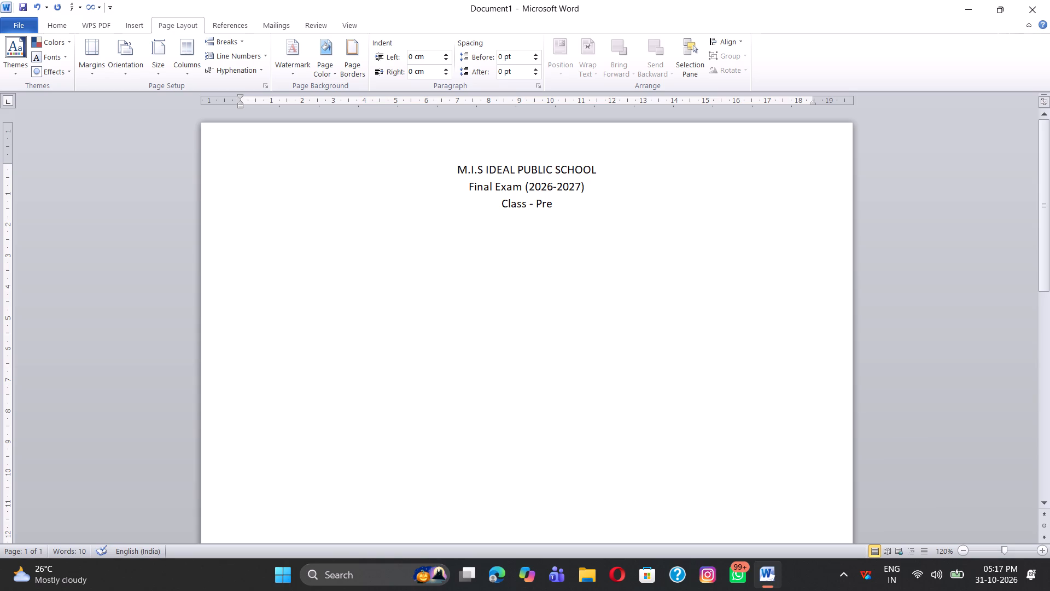
pyautogui.press('-')
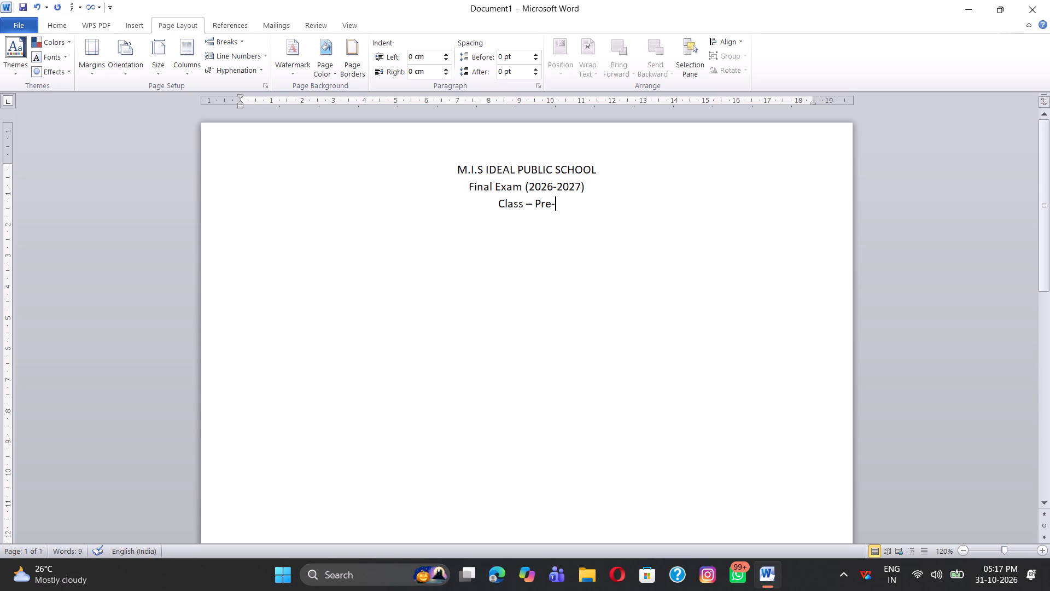
pyautogui.write('Nurser')
pyautogui.press('y')
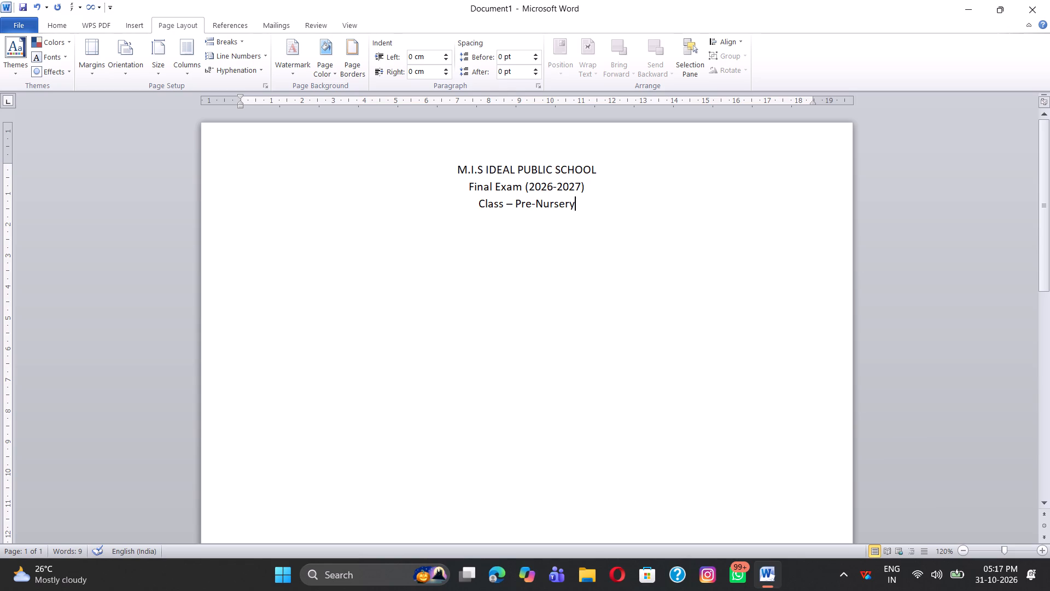
# Add the line "Time table and Importance" below the class line.
pyautogui.press('Return')
pyautogui.write('Time')
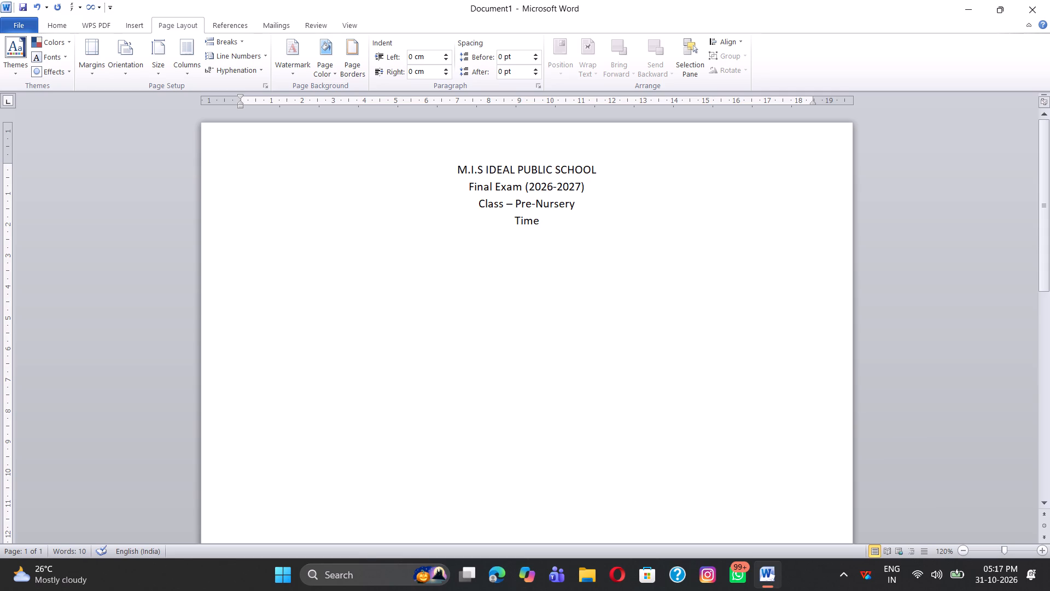
pyautogui.press('space')
pyautogui.write('tablre')
pyautogui.press('space')
pyautogui.press('BackSpace')
pyautogui.press('BackSpace')
pyautogui.press('BackSpace')
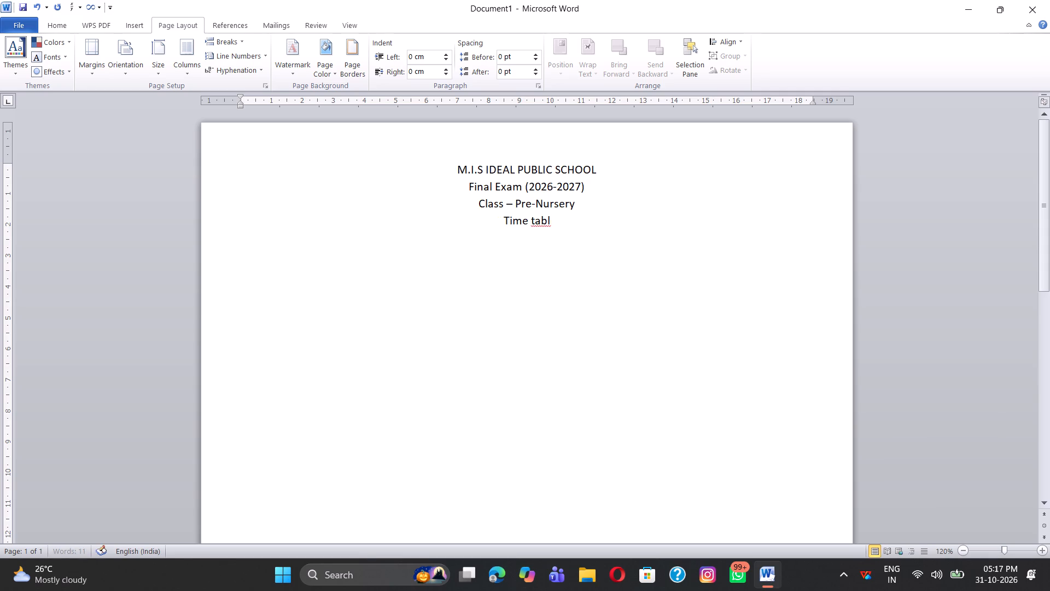
pyautogui.write('e and')
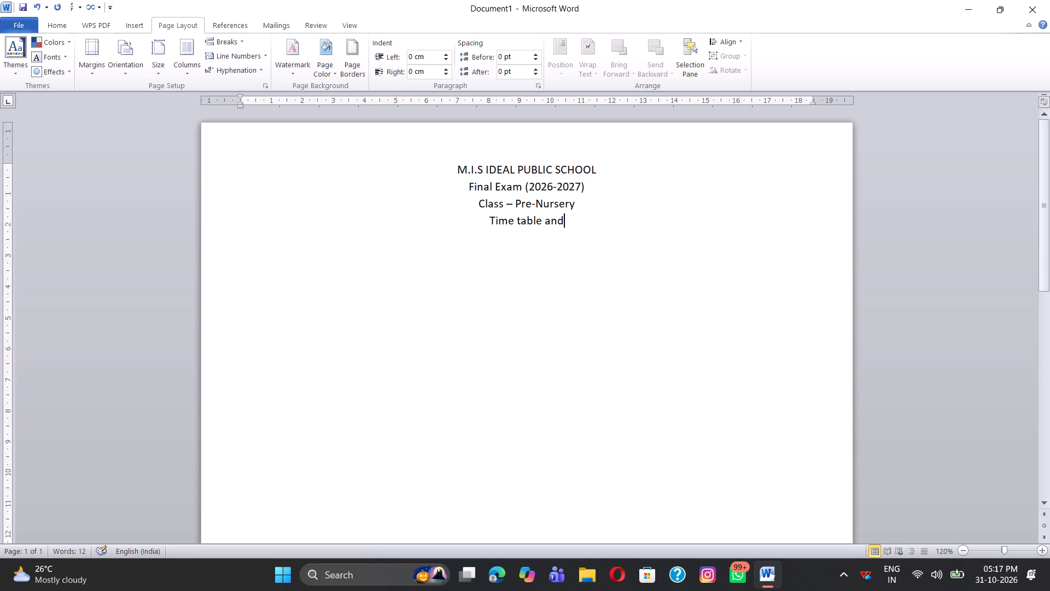
pyautogui.press('space')
pyautogui.write('Importance')
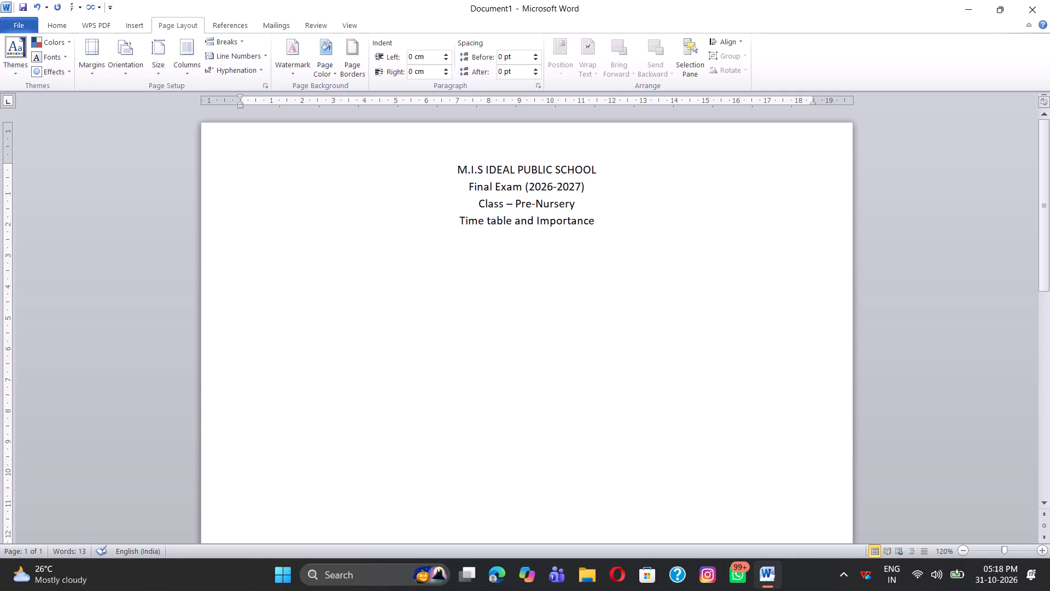
# Add a left-aligned "Time Table" line below the centred header lines.
pyautogui.press('Return')
pyautogui.click(48, 30)
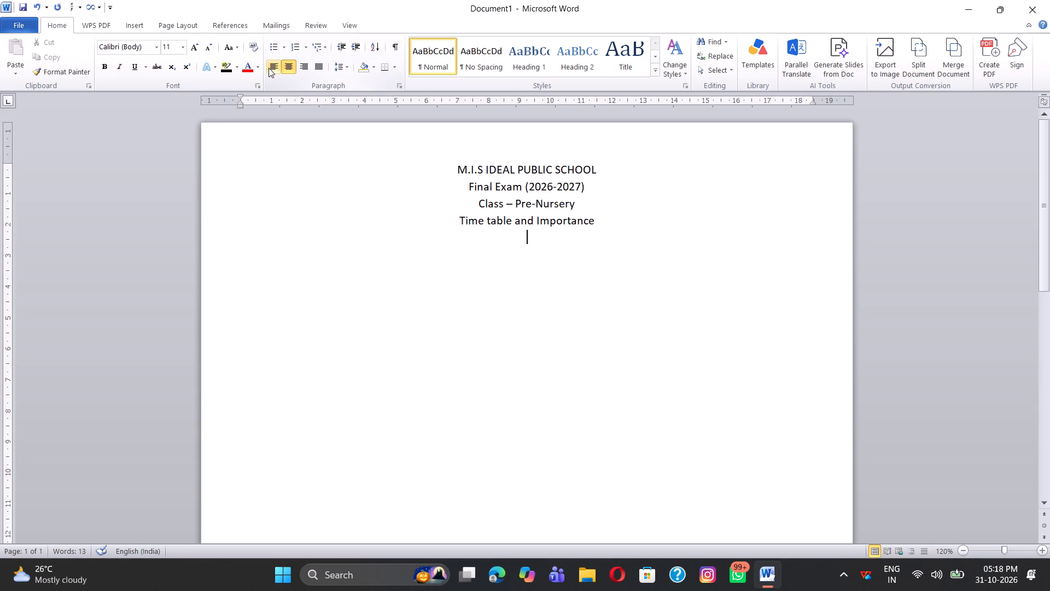
pyautogui.click(269, 68)
pyautogui.write('Time')
pyautogui.press('space')
pyautogui.hotkey('shift', 't')
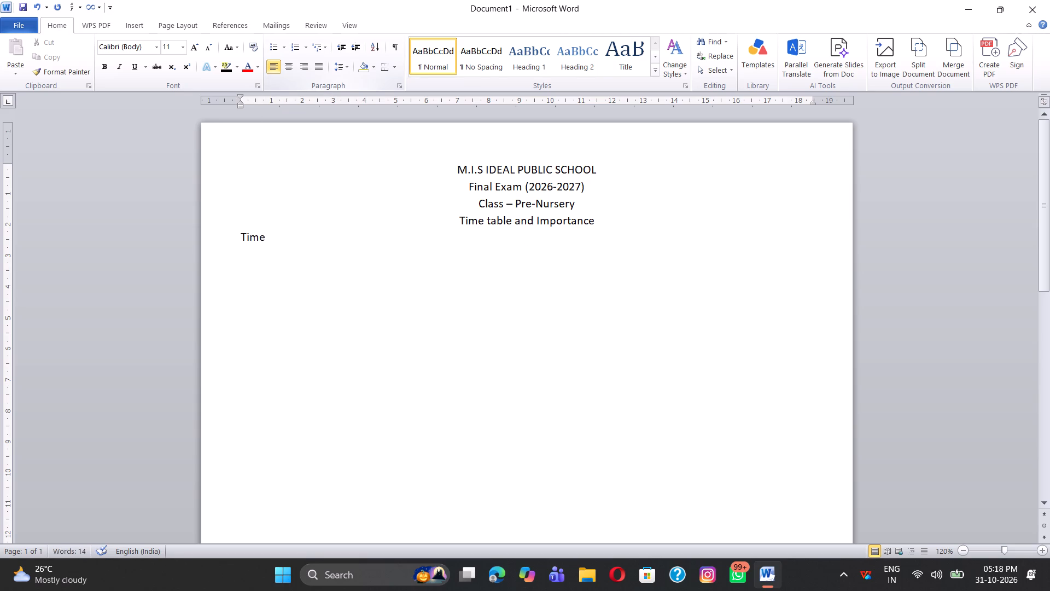
pyautogui.write('able')
# Apply a top border to the "Time Table" line, append ":-" to its text and start a new line.
pyautogui.click(396, 68)
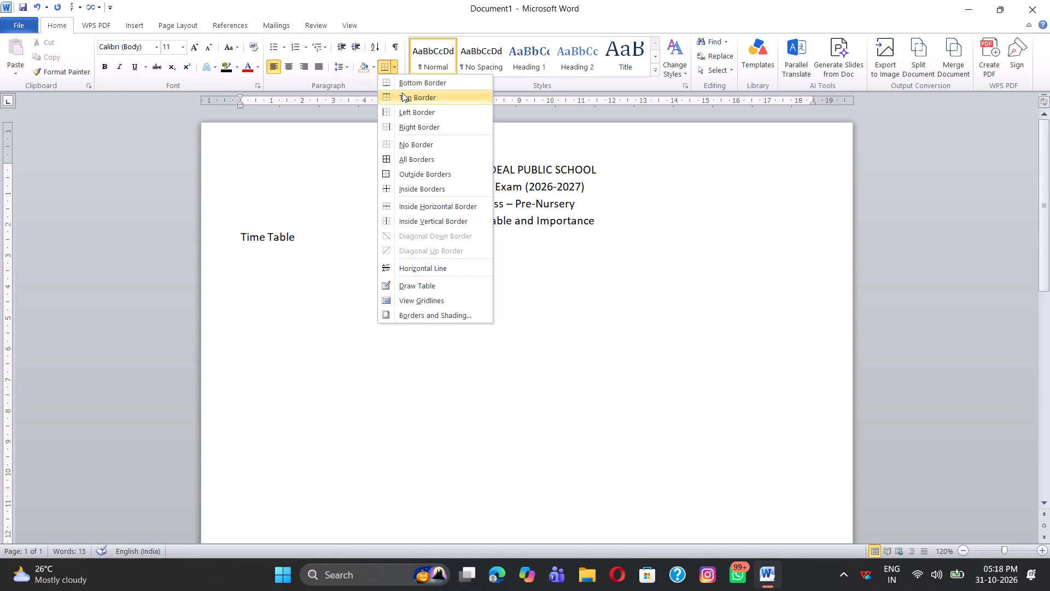
pyautogui.click(402, 92)
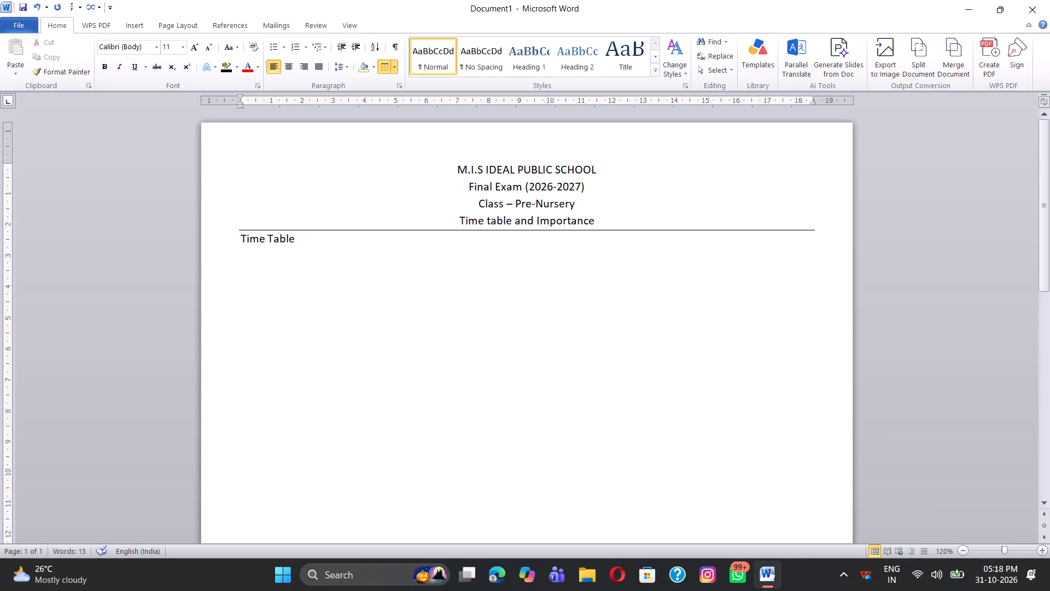
pyautogui.write(':-')
pyautogui.press('Return')
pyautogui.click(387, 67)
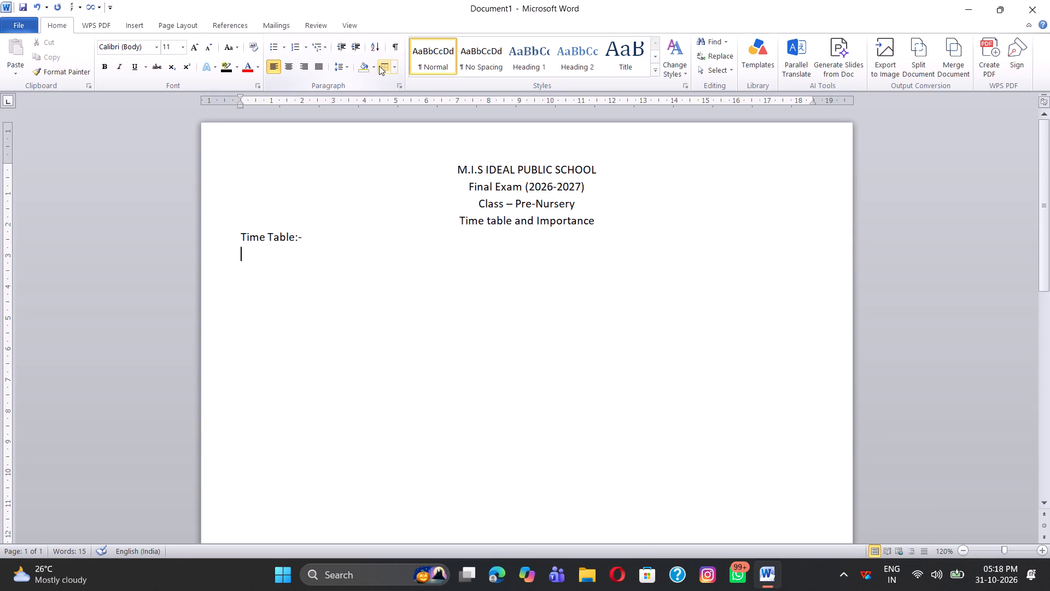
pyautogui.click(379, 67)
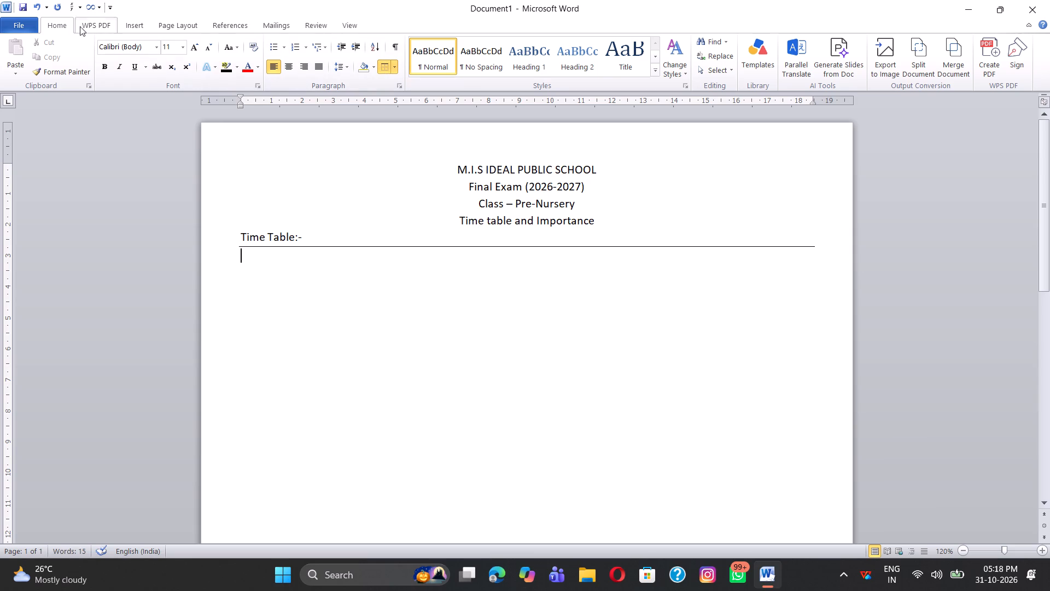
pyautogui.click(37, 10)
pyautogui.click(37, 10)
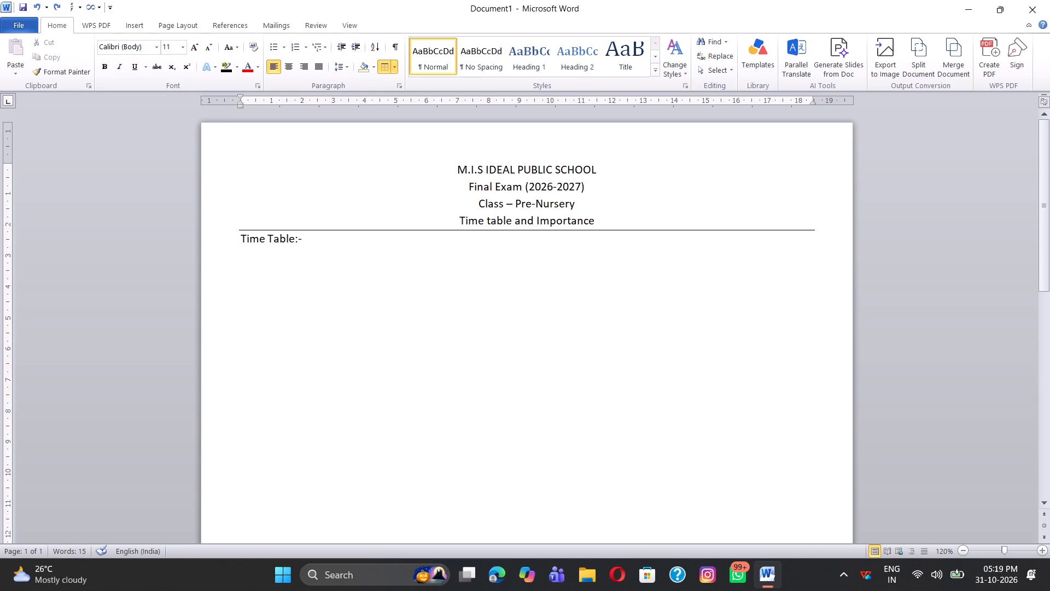
# Enter the column headings "Date and Day" and "Subjects" below the "Time Table:-" line, separated by three tab spaces.
pyautogui.write('Date and')
pyautogui.press('space')
pyautogui.write('Day')
pyautogui.press('Tab')
pyautogui.press('Tab')
pyautogui.press('Tab')
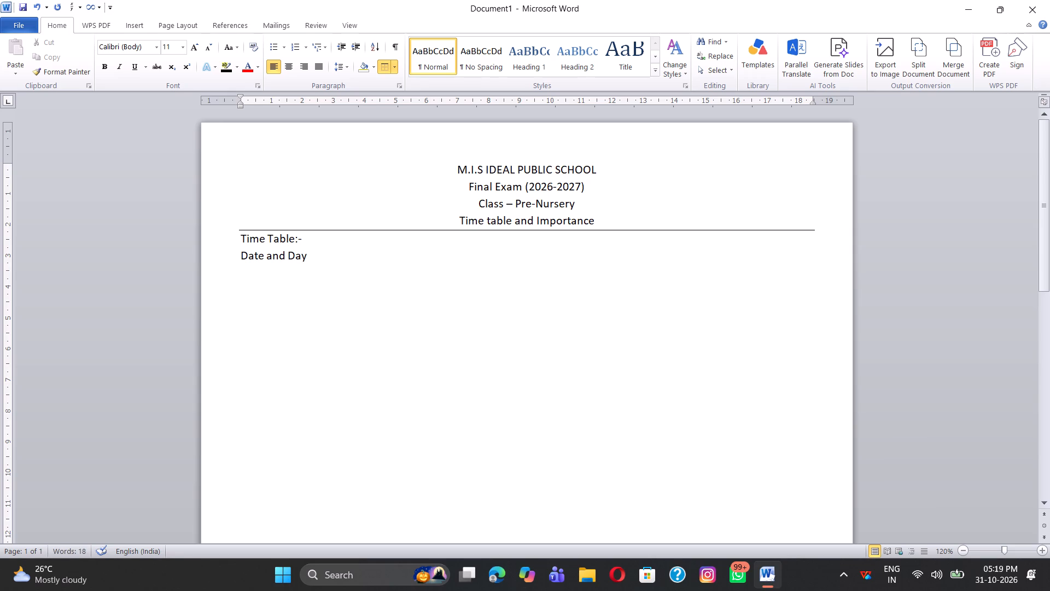
pyautogui.hotkey('shift', 's')
pyautogui.write('ubjec')
pyautogui.press('t')
pyautogui.press('s')
# Add the first timetable row, "07-12-26 (Monday)" with "English" aligned under the Subjects heading.
pyautogui.press('Return')
pyautogui.press('0')
pyautogui.press('7')
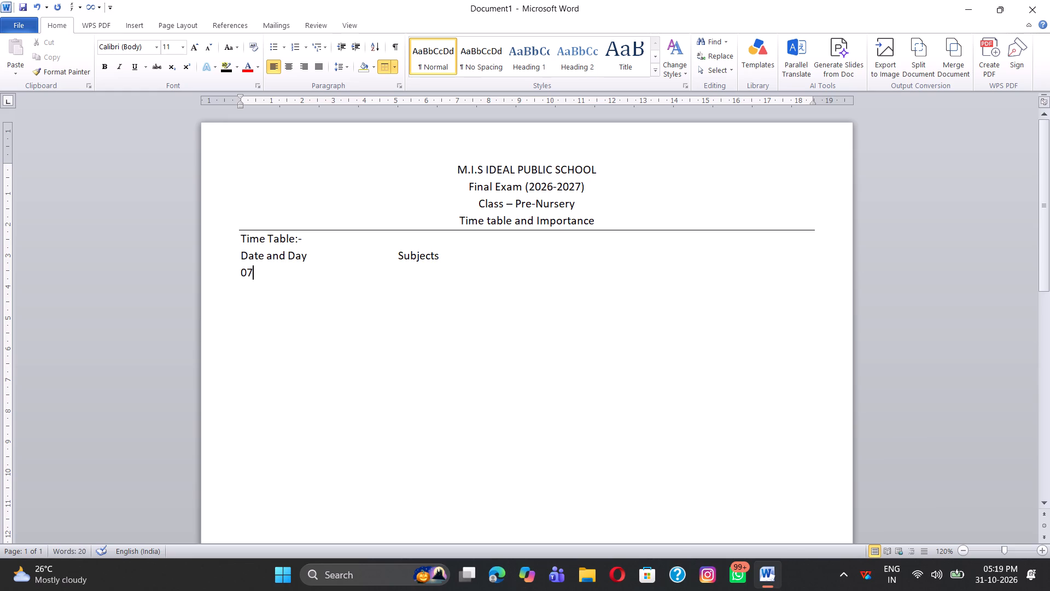
pyautogui.write('-12')
pyautogui.press('-')
pyautogui.press('2')
pyautogui.press('6')
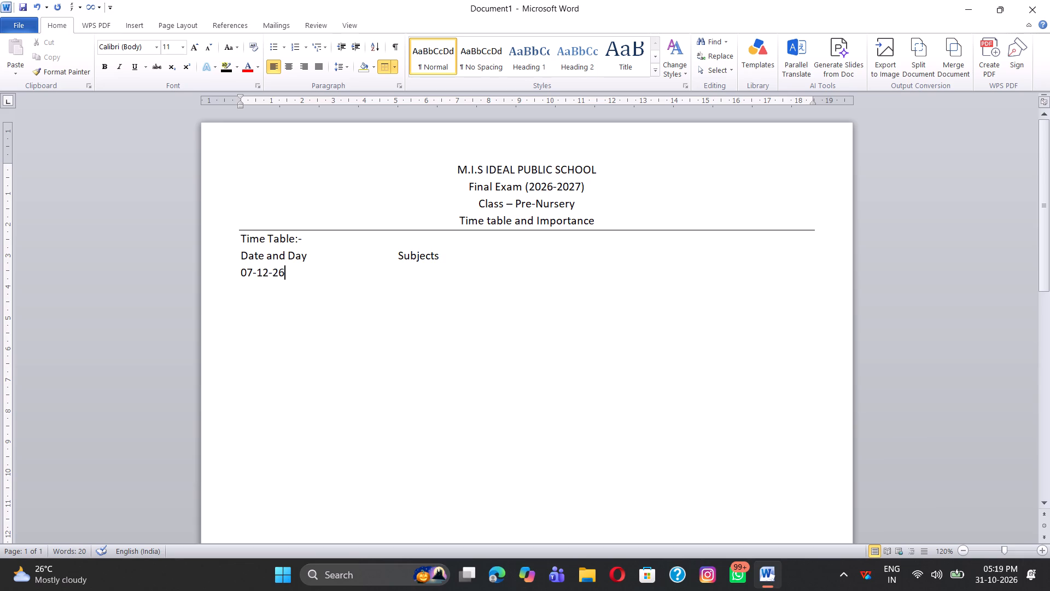
pyautogui.press('space')
pyautogui.write('(Monday')
pyautogui.hotkey('shift', ')')
pyautogui.press('Tab')
pyautogui.press('Tab')
pyautogui.write('Enh')
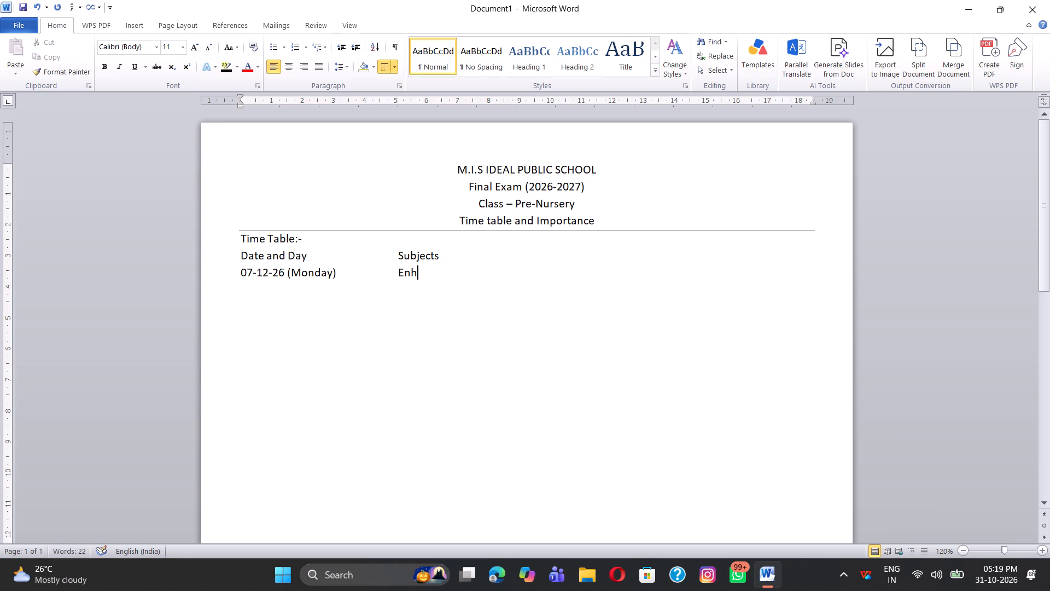
pyautogui.press('BackSpace')
pyautogui.write('glish')
# Add the row "08-12-26 (Tuesday)" below the Monday row, with "Drawing" aligned under Subjects.
pyautogui.press('Return')
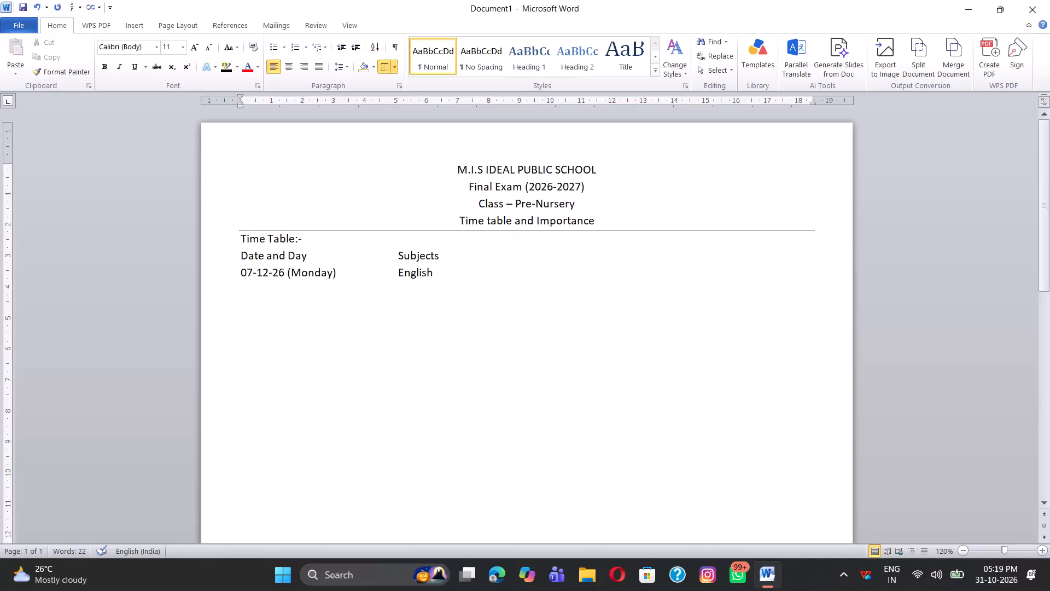
pyautogui.write('08')
pyautogui.press('-')
pyautogui.write('12')
pyautogui.press('-')
pyautogui.write('26')
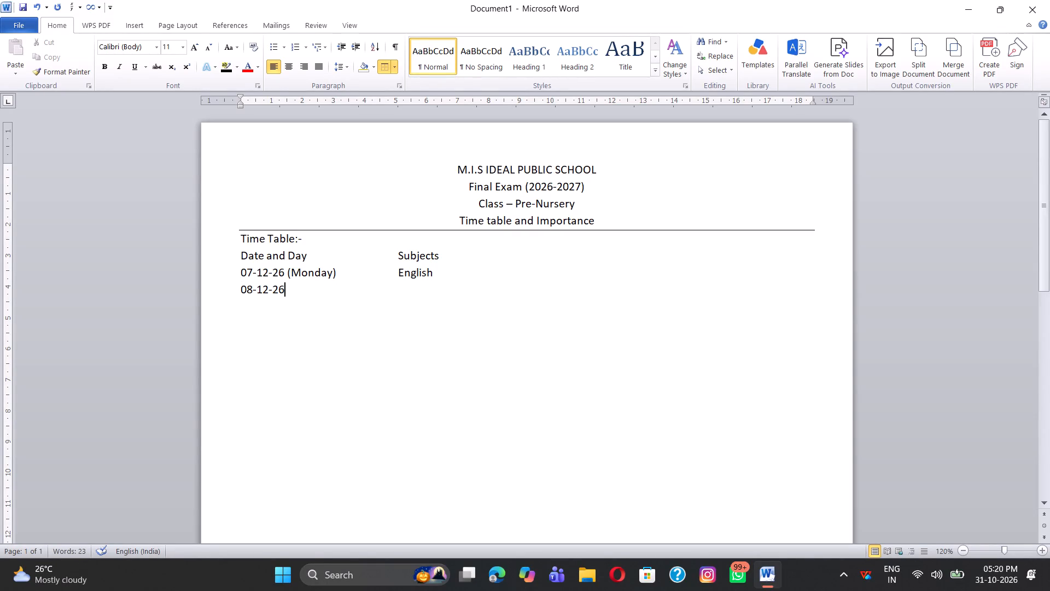
pyautogui.press('space')
pyautogui.write('(')
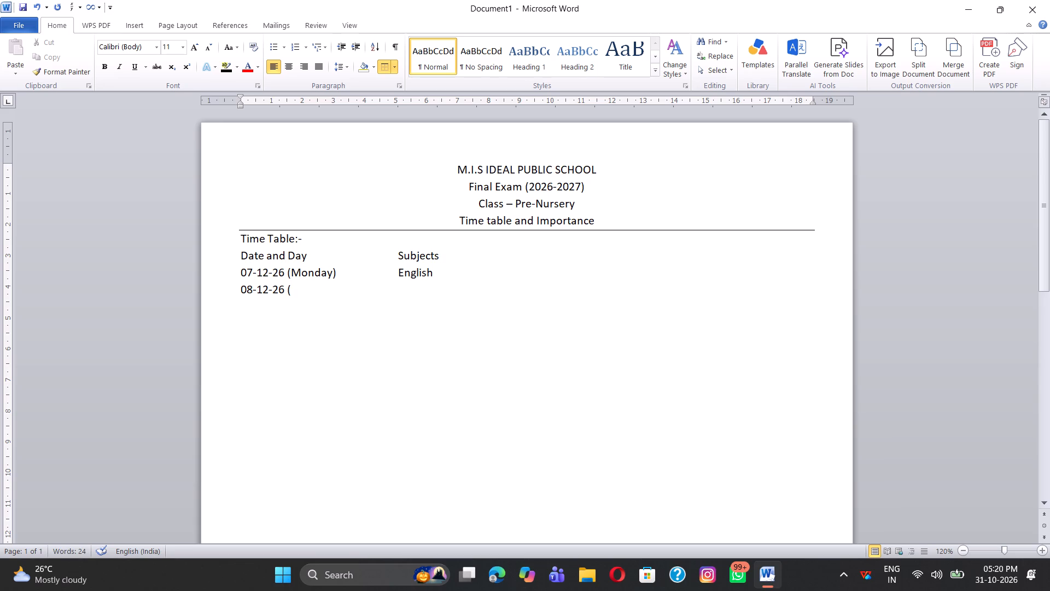
pyautogui.write('Tuesday')
pyautogui.hotkey('shift', ')')
pyautogui.press('Tab')
pyautogui.press('Tab')
pyautogui.write('Dea')
pyautogui.press('BackSpace')
pyautogui.press('BackSpace')
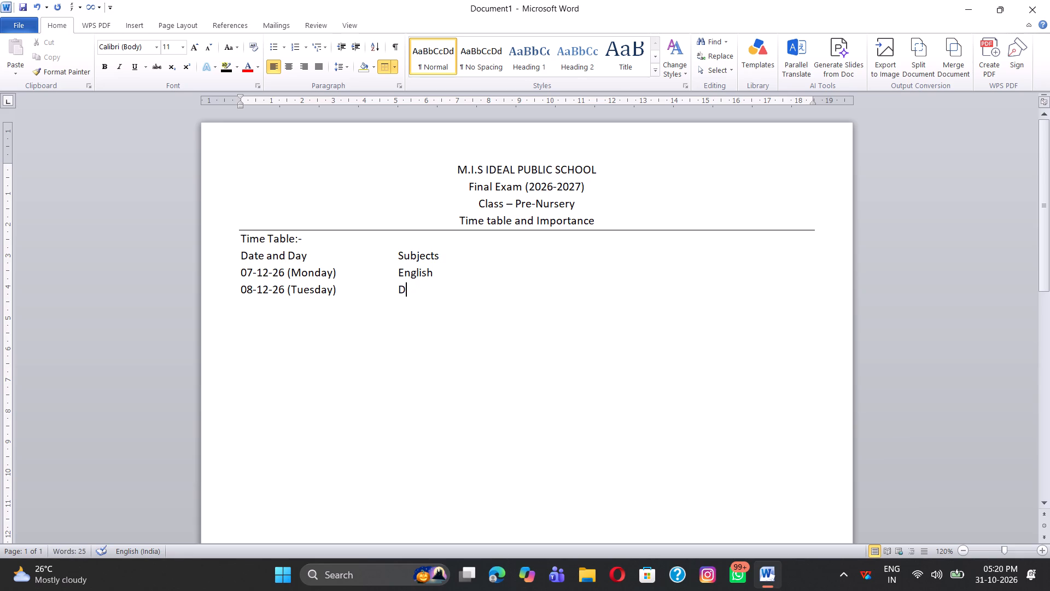
pyautogui.write('rawing')
# Add the row "09-12-26 (Wednesday)" below the Tuesday row, with "Mathematics" aligned under Subjects.
pyautogui.press('Return')
pyautogui.write('09-')
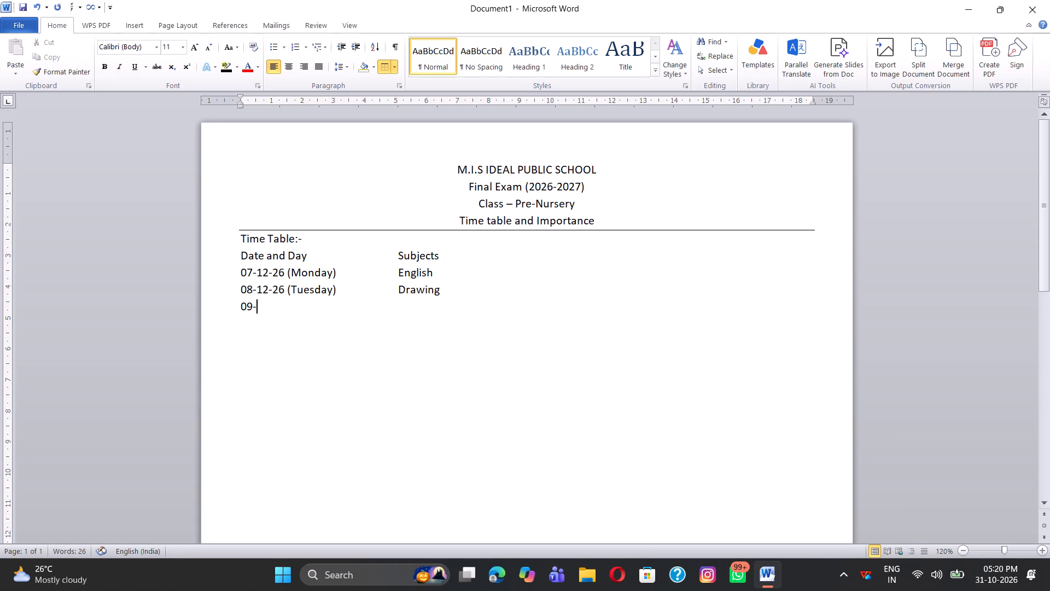
pyautogui.write('12')
pyautogui.press('-')
pyautogui.write('26')
pyautogui.press('space')
pyautogui.write('(')
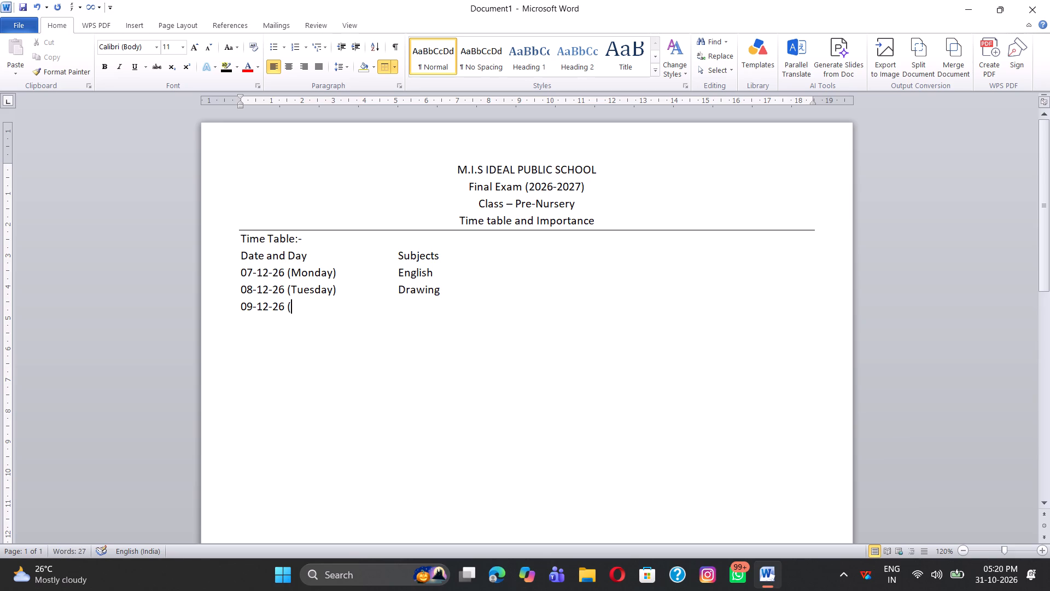
pyautogui.write('We')
pyautogui.press('d')
pyautogui.write('nesday')
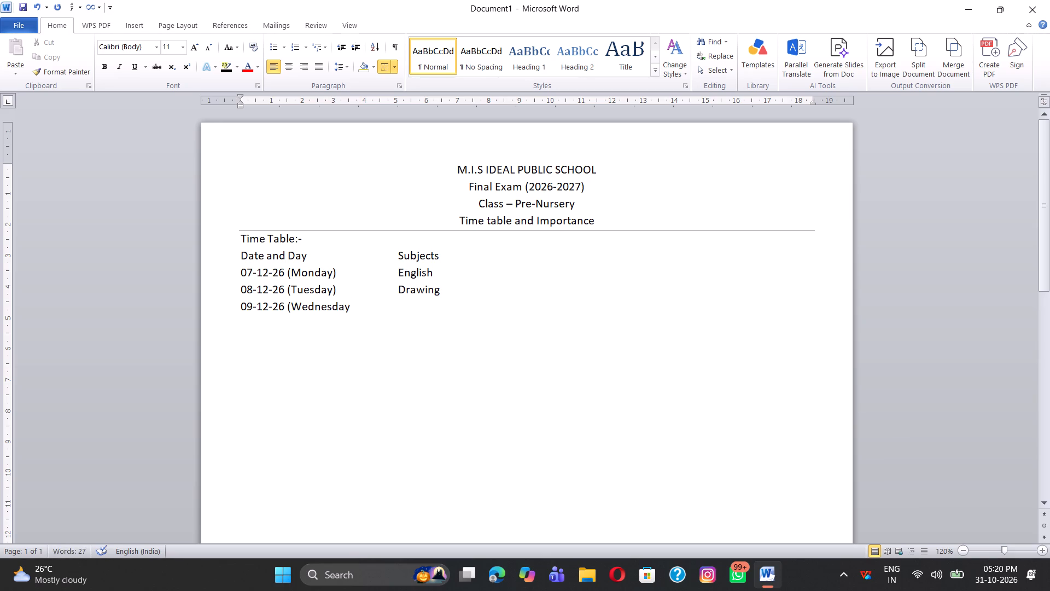
pyautogui.hotkey('shift', ')')
pyautogui.press('Tab')
pyautogui.press('Tab')
pyautogui.write('Ma')
pyautogui.write('thematics')
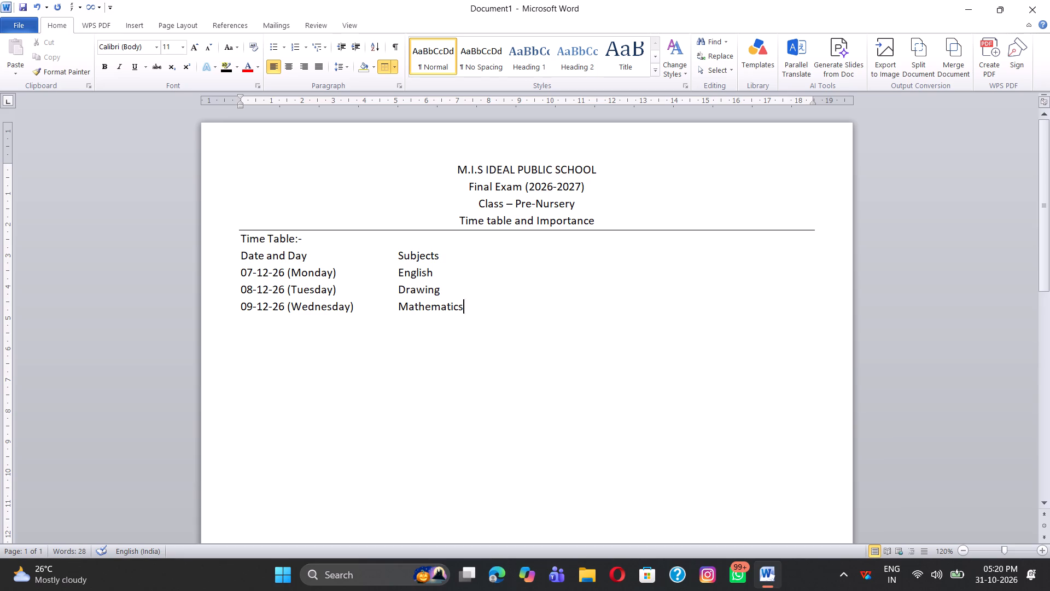
# Add the row "10-12-26 (Thursday)" below the Wednesday row, with "Playacting." aligned under Subjects.
pyautogui.press('Return')
pyautogui.write('10-12-26')
pyautogui.press('space')
pyautogui.hotkey('shift', '(')
pyautogui.write('Thur')
pyautogui.press('s')
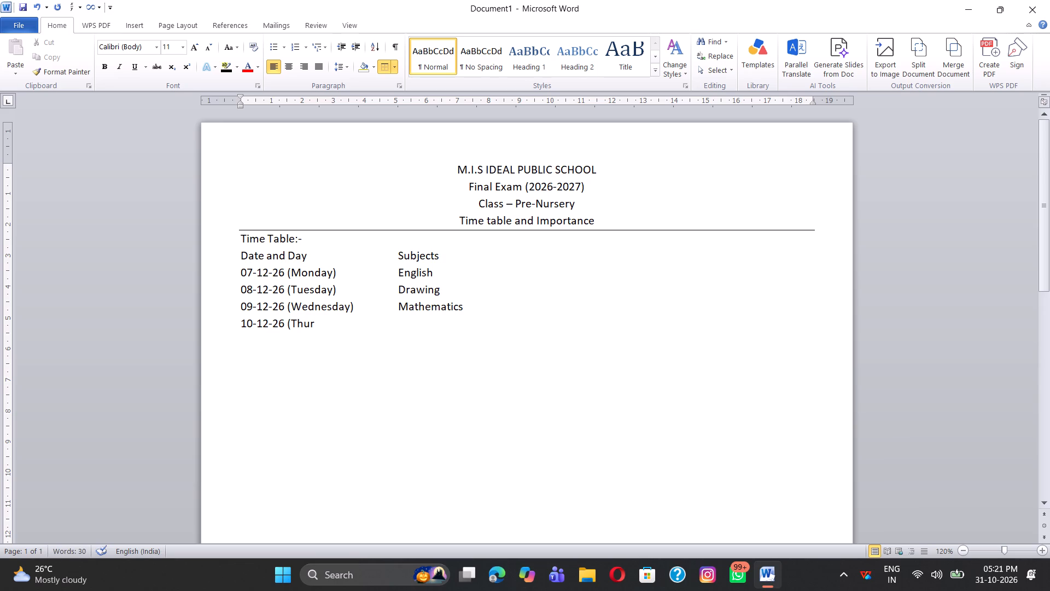
pyautogui.write('day')
pyautogui.hotkey('shift', ')')
pyautogui.press('Tab')
pyautogui.press('Tab')
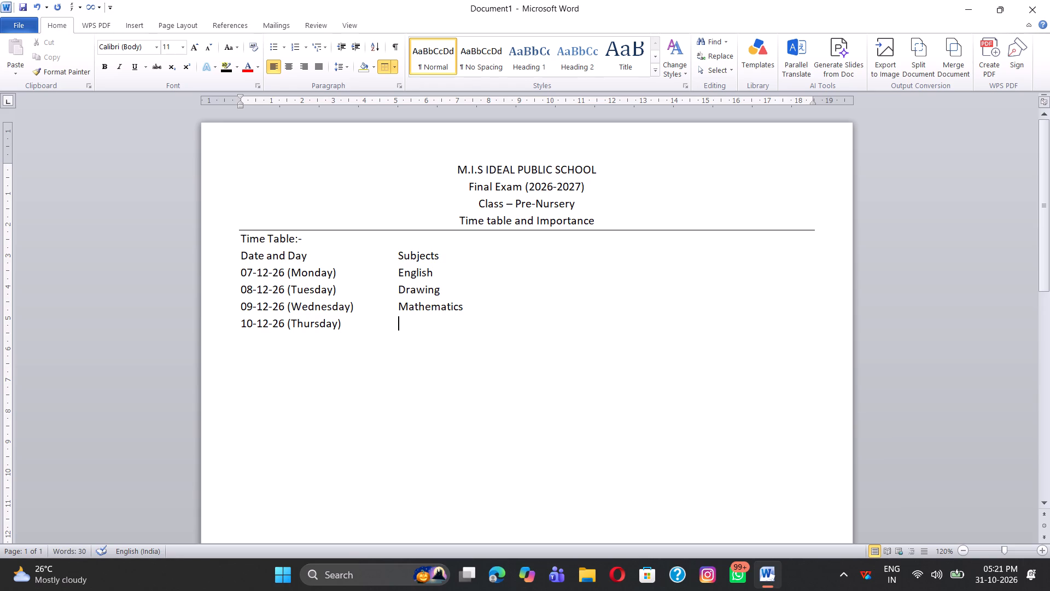
pyautogui.write('Play')
pyautogui.write('acting')
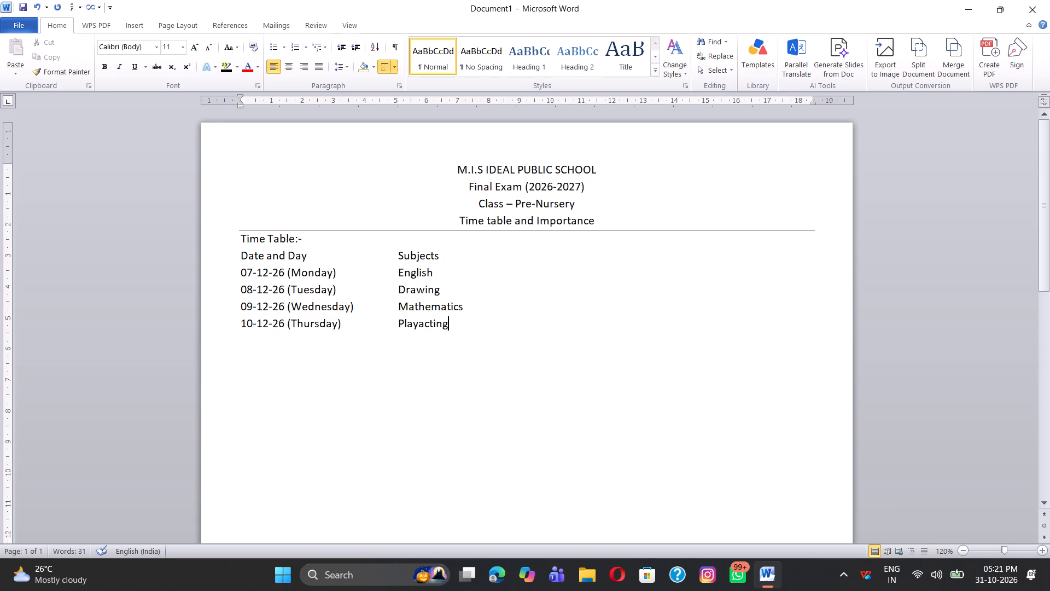
pyautogui.press('.')
# Add the row "11-12-26 (Friday)" below the Thursday row, with "Picture Book" aligned under Subjects.
pyautogui.press('Return')
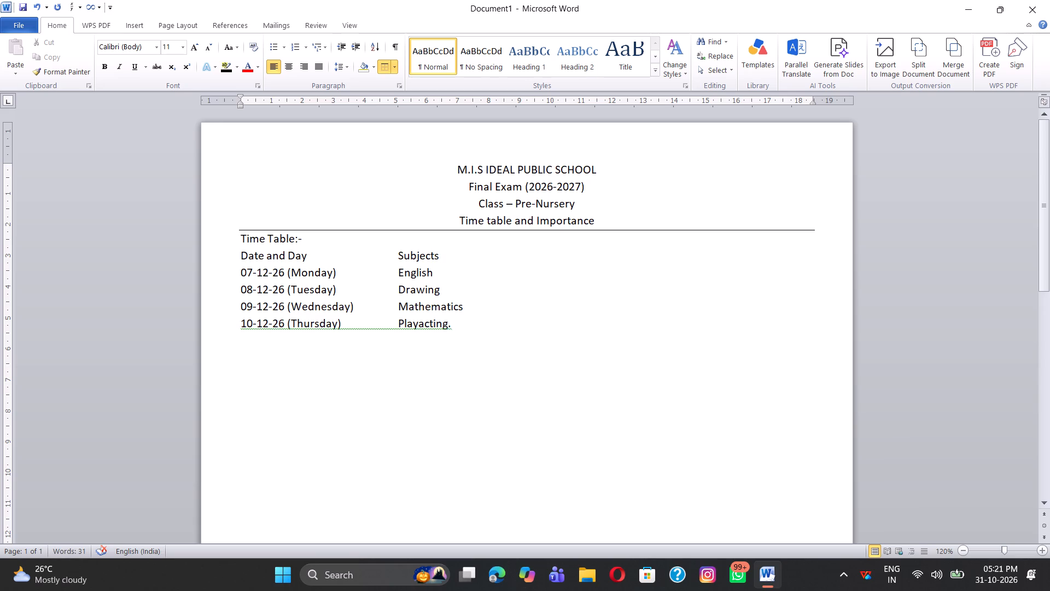
pyautogui.write('11')
pyautogui.press('-')
pyautogui.write('12-=')
pyautogui.press('BackSpace')
pyautogui.write('26')
pyautogui.press('space')
pyautogui.write('(')
pyautogui.write('Friday')
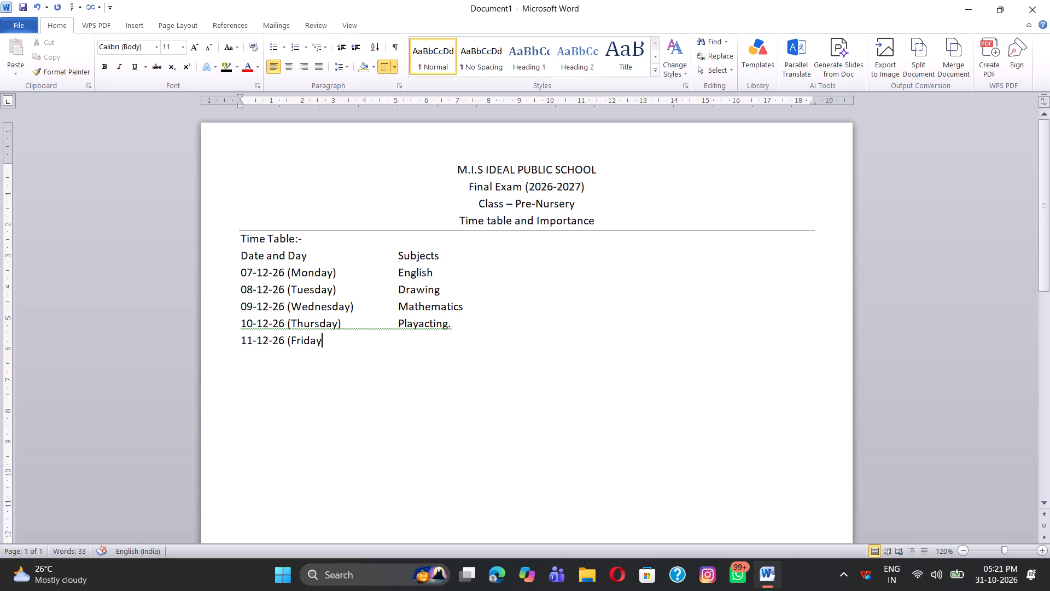
pyautogui.hotkey('shift', ')')
pyautogui.press('Tab')
pyautogui.press('Tab')
pyautogui.write('Picture')
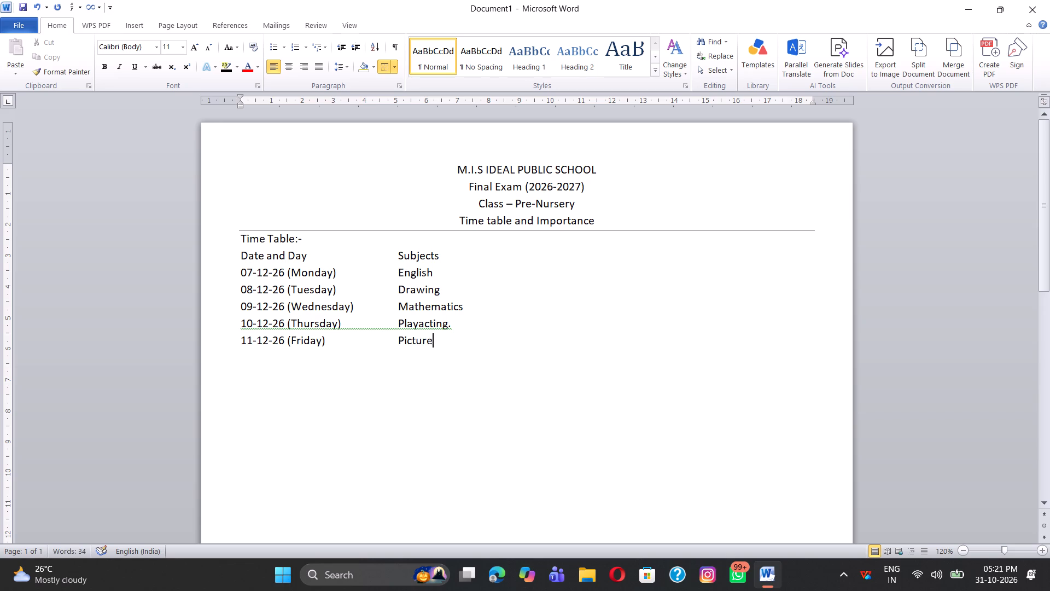
pyautogui.press('space')
pyautogui.write('Book')
# Start a row with "12-12-26 (Saturday)" below the Friday row and tab across to the Subjects column.
pyautogui.press('Return')
pyautogui.write('12')
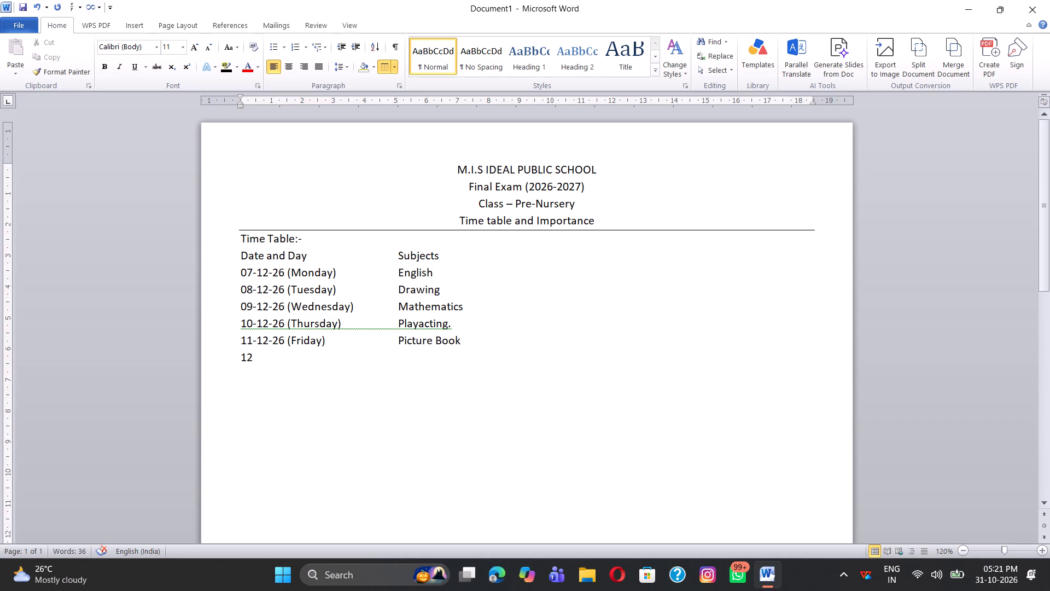
pyautogui.press('-')
pyautogui.write('12-26')
pyautogui.press('space')
pyautogui.write('(')
pyautogui.write('Saturday')
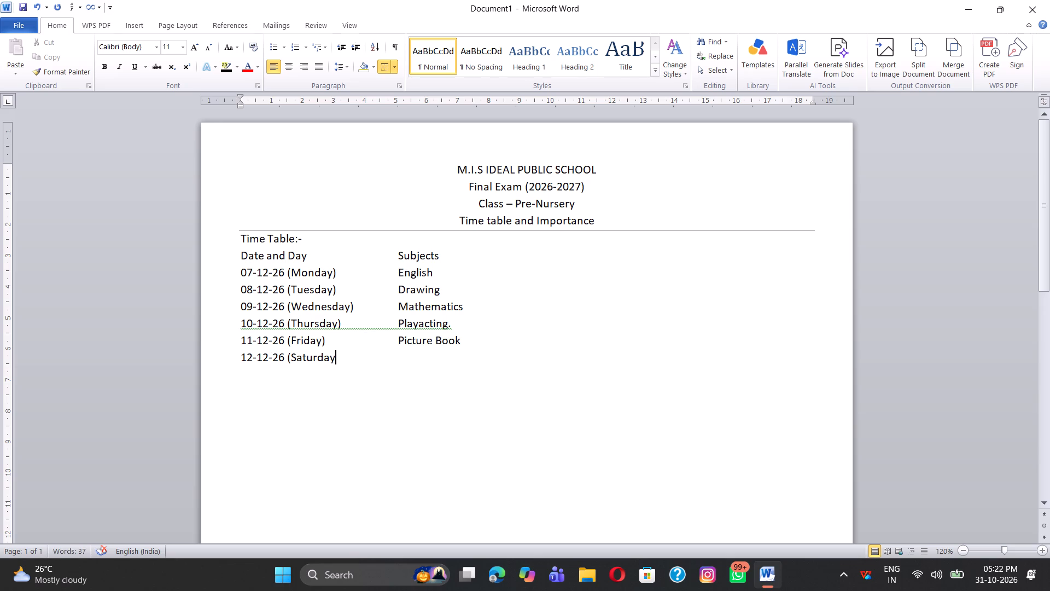
pyautogui.hotkey('shift', ')')
pyautogui.press('Tab')
pyautogui.press('Tab')
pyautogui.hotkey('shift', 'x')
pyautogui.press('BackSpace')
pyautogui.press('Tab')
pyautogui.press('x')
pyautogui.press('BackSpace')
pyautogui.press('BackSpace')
# Put a lowercase "x" in the Saturday row, indented ten spaces from the start of the Subjects column.
pyautogui.press('space')
pyautogui.press('space')
pyautogui.press('space')
pyautogui.press('space')
pyautogui.press('space')
pyautogui.press('space')
pyautogui.press('space')
pyautogui.press('space')
pyautogui.press('space')
pyautogui.press('space')
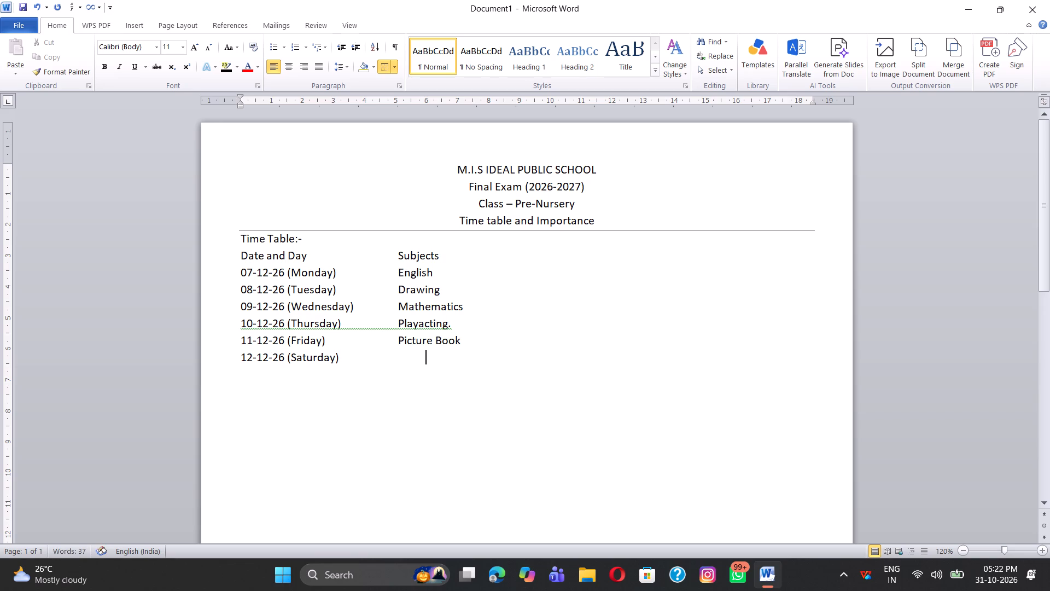
pyautogui.press('x')
# Start a row with "13-12-26 (Sunday)" below the Saturday row and tab across to the Subjects column.
pyautogui.press('Return')
pyautogui.write('13')
pyautogui.write('-12-')
pyautogui.write('26')
pyautogui.press('space')
pyautogui.hotkey('shift', '(')
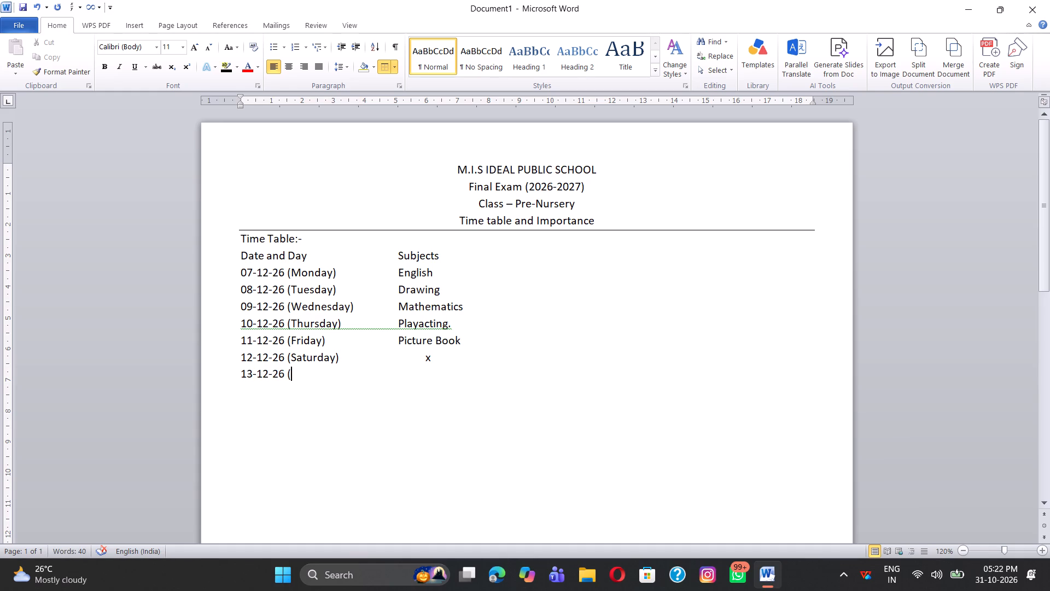
pyautogui.hotkey('shift', 's')
pyautogui.write('unday')
pyautogui.hotkey('shift', ')')
pyautogui.press('Tab')
pyautogui.press('Tab')
# Put a lowercase "x" in the Sunday row, indented ten spaces to line up with the Saturday "x".
pyautogui.press('Tab')
pyautogui.press('BackSpace')
pyautogui.press('space')
pyautogui.press('space')
pyautogui.press('space')
pyautogui.press('space')
pyautogui.press('space')
pyautogui.press('space')
pyautogui.press('space')
pyautogui.press('space')
pyautogui.press('space')
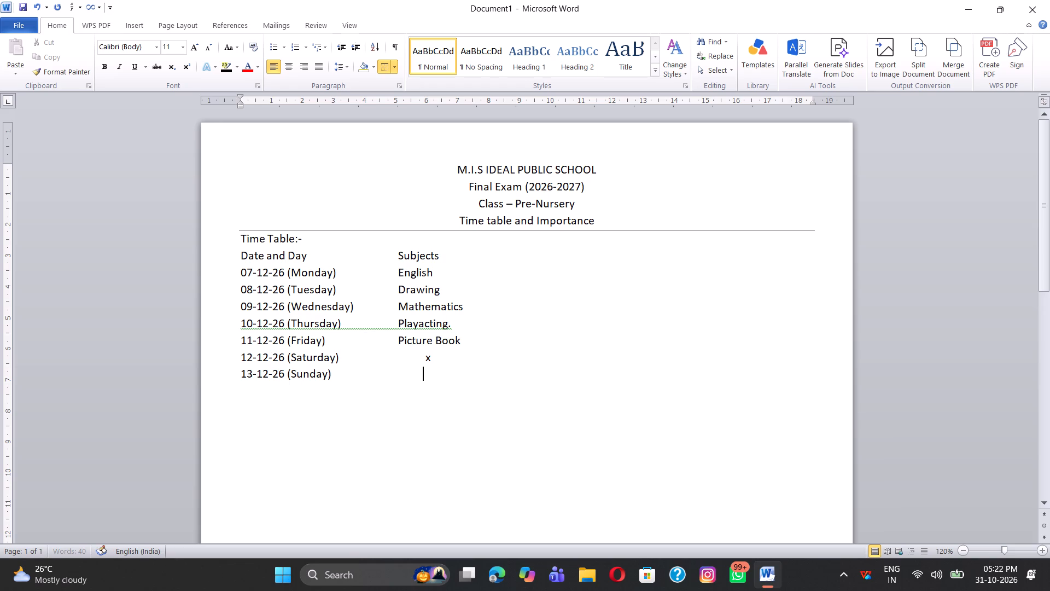
pyautogui.press('space')
pyautogui.write('x')
# Add a row below the Sunday row with "14-12-26 (Monday)" and "Conversation" in the Subjects column.
pyautogui.press('Return')
pyautogui.write('14')
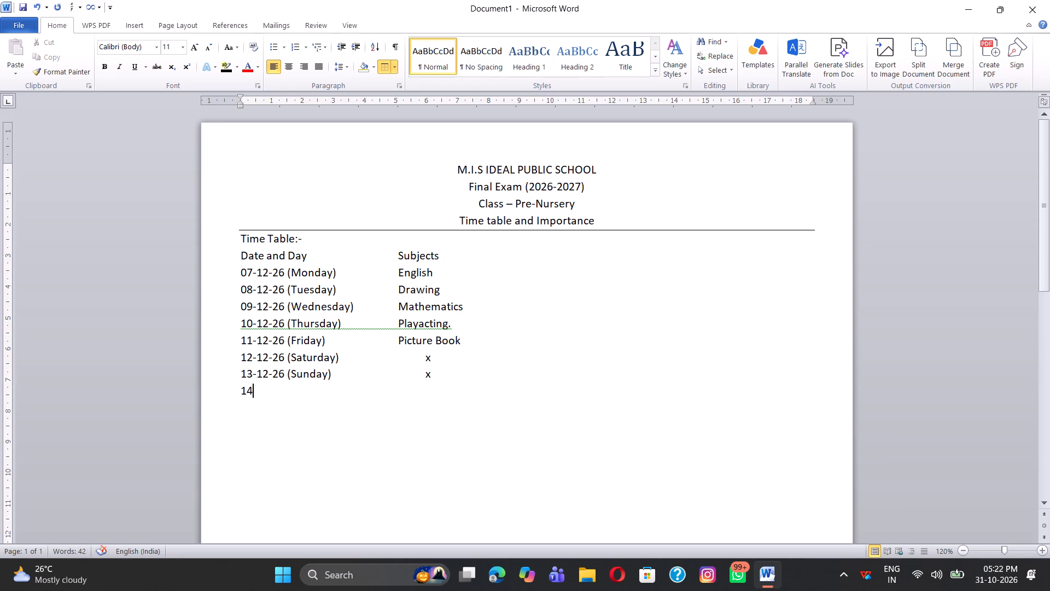
pyautogui.press('-')
pyautogui.write('12-2')
pyautogui.press('6')
pyautogui.press('space')
pyautogui.write('(')
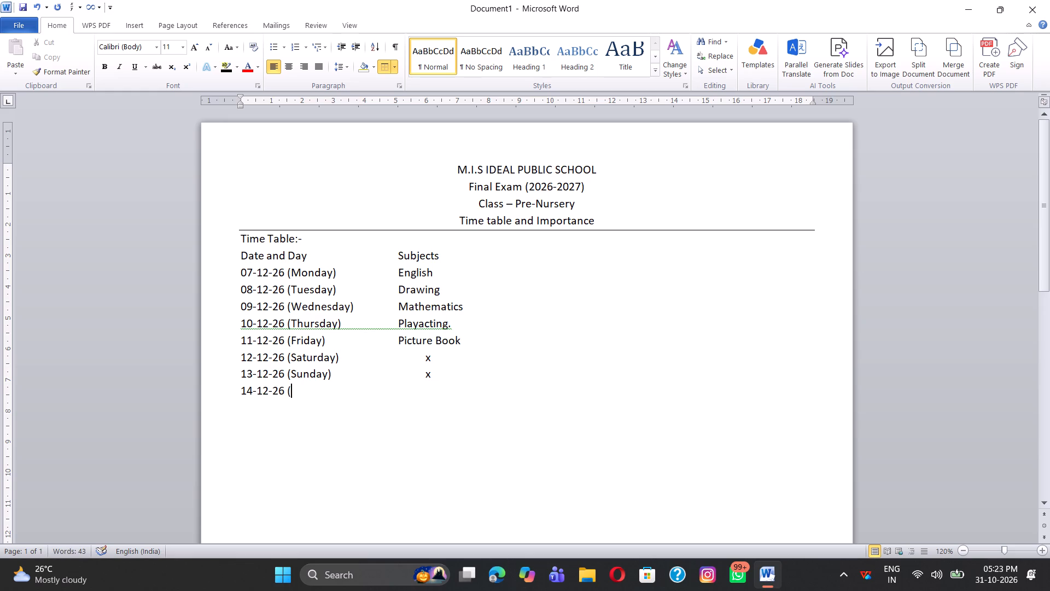
pyautogui.write('Monday')
pyautogui.hotkey('shift', ')')
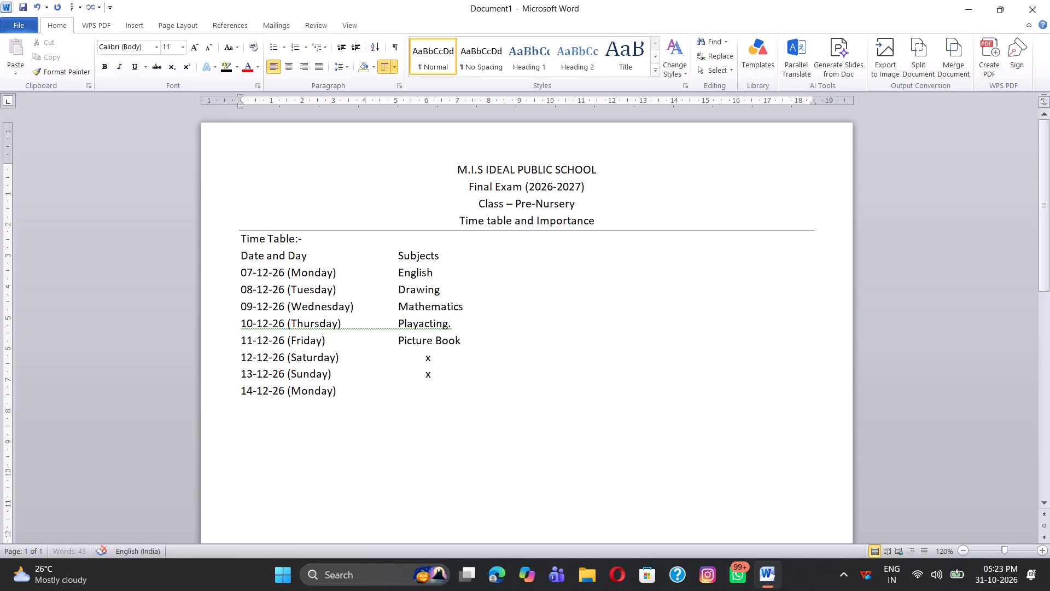
pyautogui.press('Tab')
pyautogui.press('Tab')
pyautogui.write('Con')
pyautogui.write('versation')
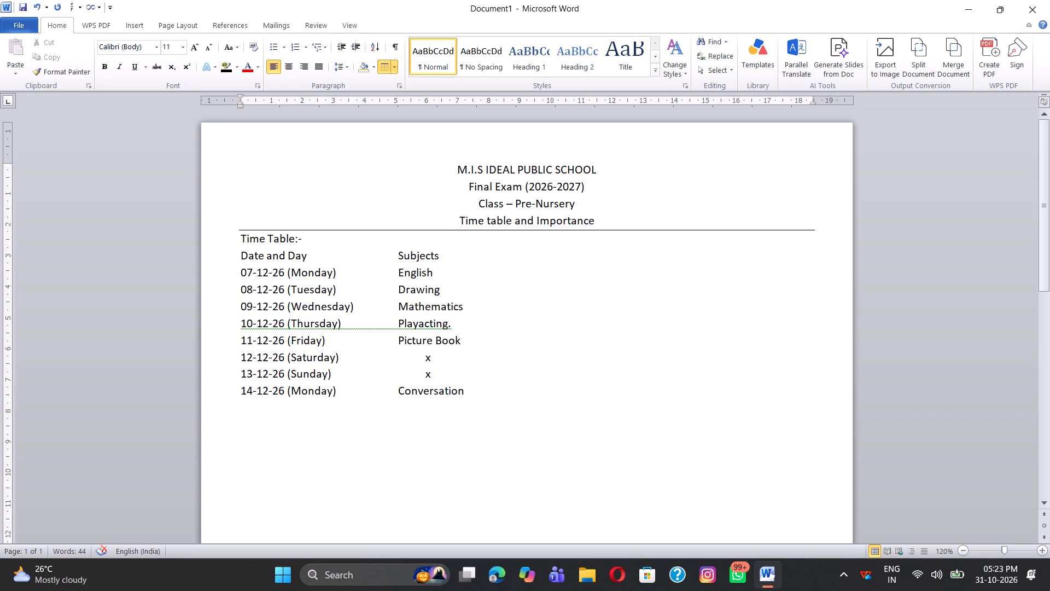
# Add a row with "15-12-26 (Tuesday)" and "Rhymes" in the Subjects column, ending with a new empty line below.
pyautogui.press('Return')
pyautogui.write('15')
pyautogui.press('-')
pyautogui.write('12-')
pyautogui.write('26')
pyautogui.press('space')
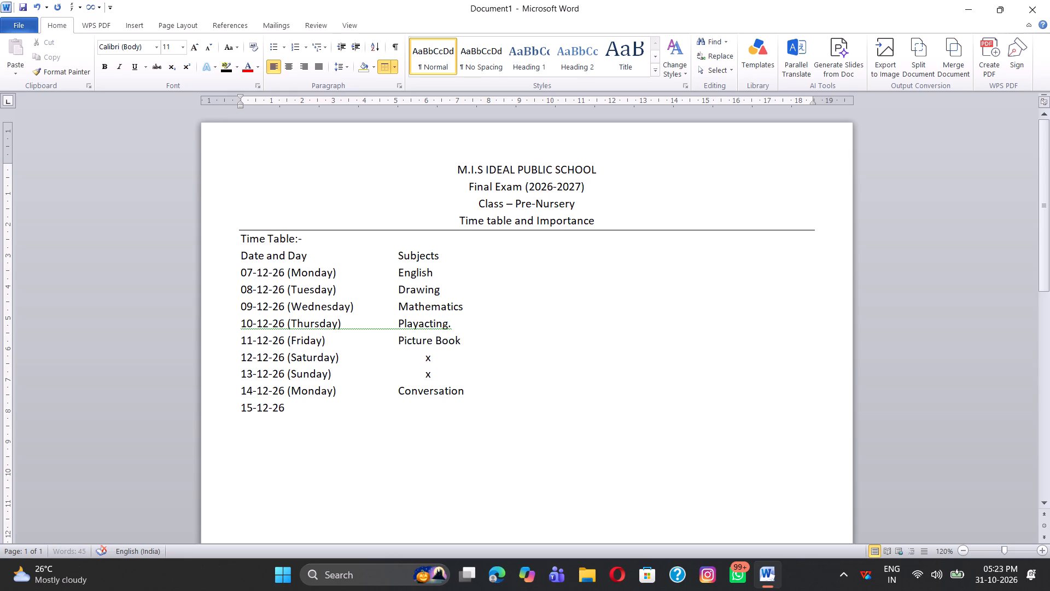
pyautogui.write('(')
pyautogui.hotkey('shift', 't')
pyautogui.write('uesday')
pyautogui.hotkey('shift', ')')
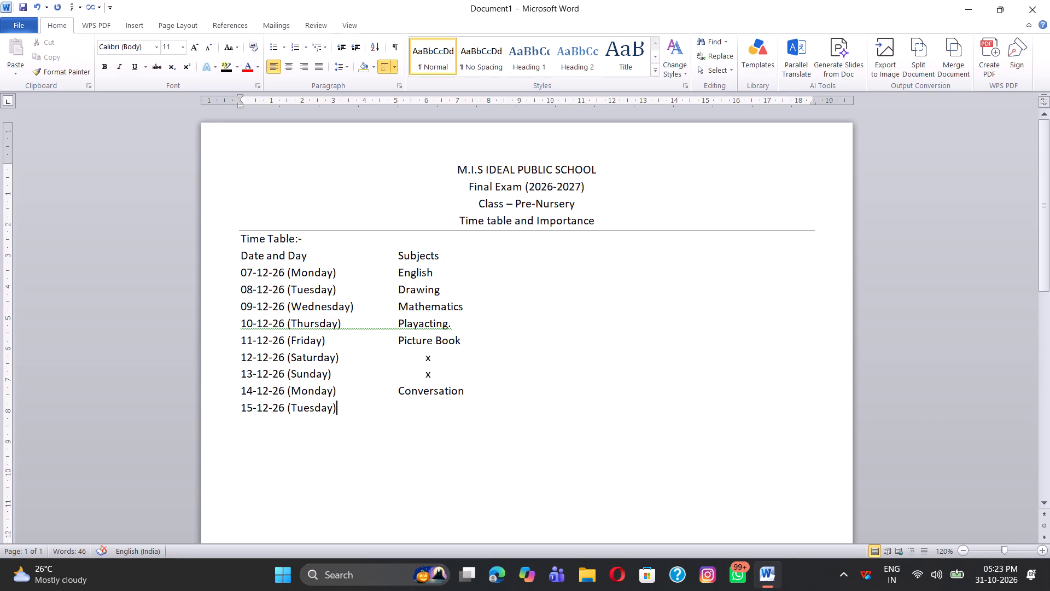
pyautogui.press('Tab')
pyautogui.press('Tab')
pyautogui.press('Tab')
pyautogui.press('BackSpace')
pyautogui.hotkey('shift', 'r')
pyautogui.write('hymes')
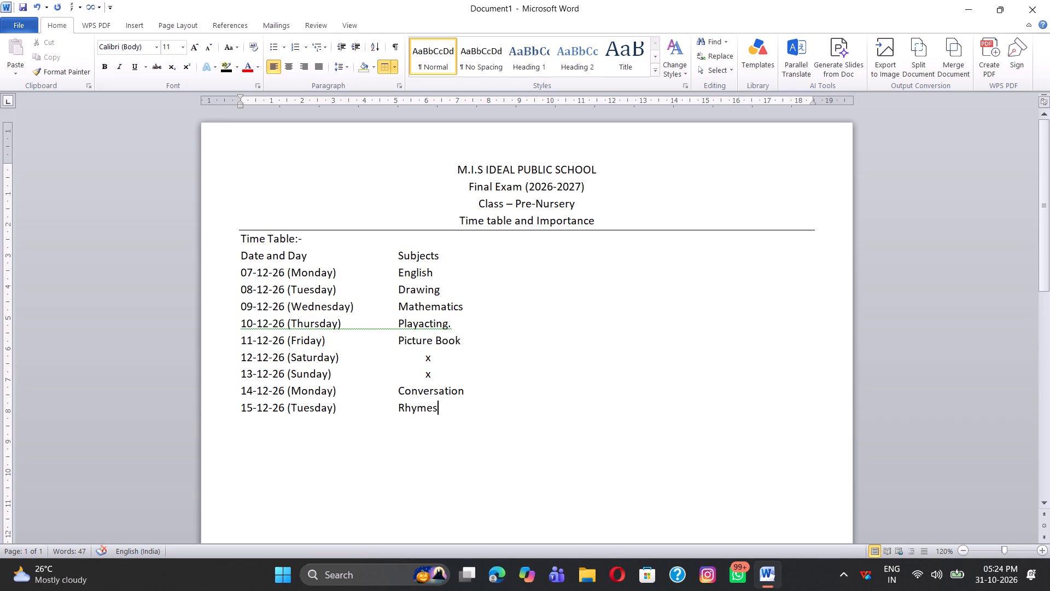
pyautogui.press('Return')
# Make the "Time Table:-" heading bold.
pyautogui.click(243, 238)
pyautogui.moveTo(243, 238); pyautogui.dragTo(300, 238)
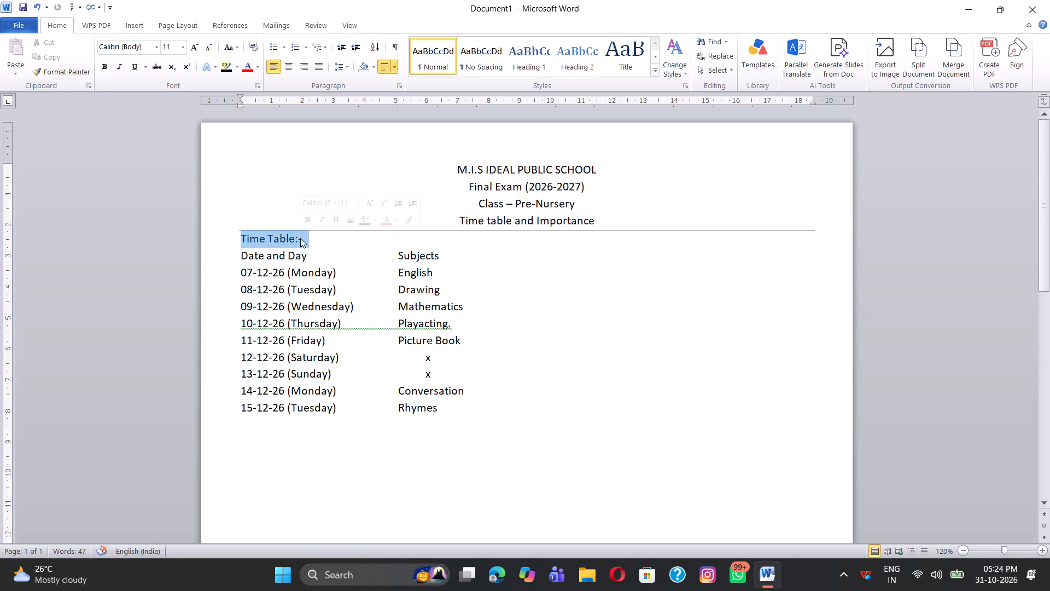
pyautogui.click(102, 68)
pyautogui.click(202, 170)
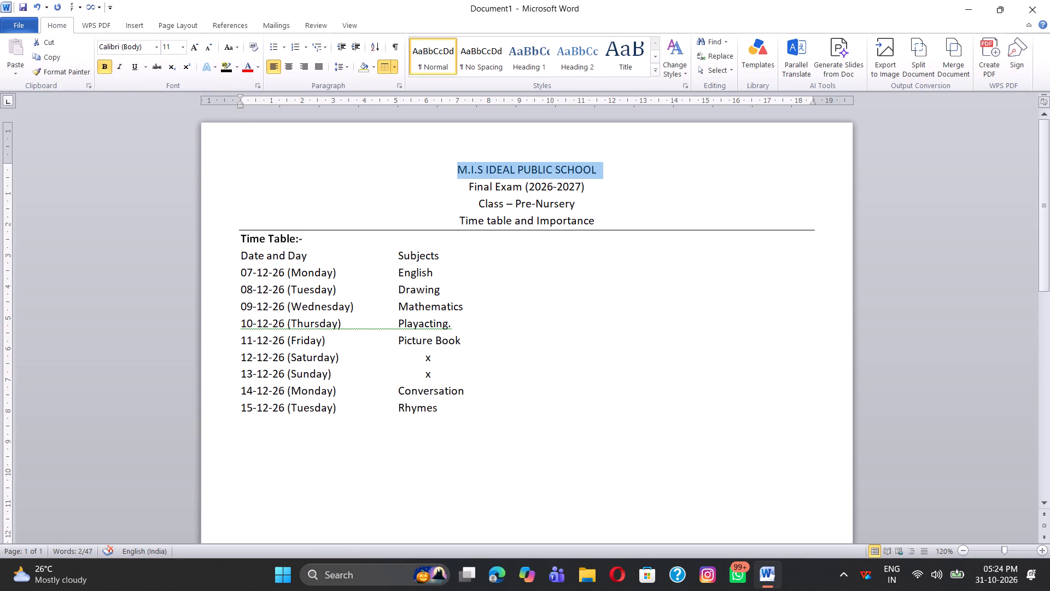
# Begin a note on the empty line below the Rhymes row with "Note:- Dear parents kindly monthly fees".
pyautogui.click(290, 426)
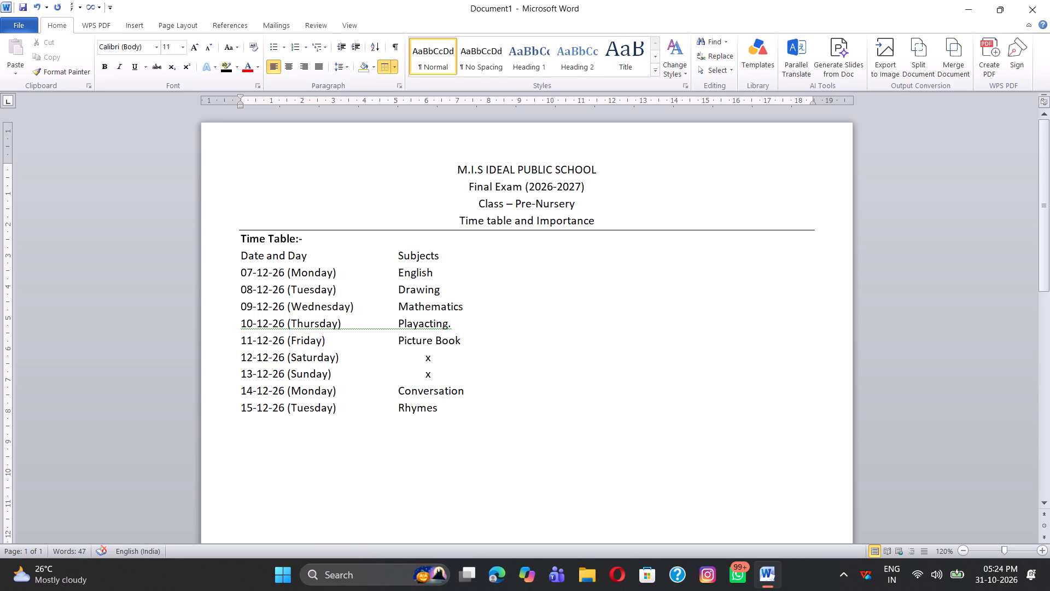
pyautogui.write('Noter')
pyautogui.press('BackSpace')
pyautogui.write(':-')
pyautogui.press('space')
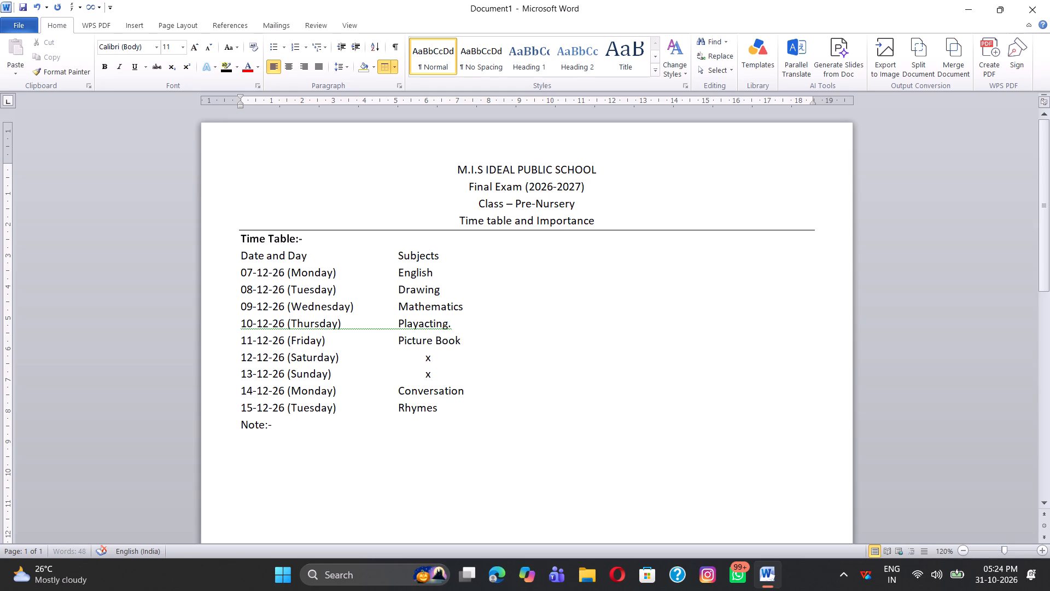
pyautogui.write('Dear')
pyautogui.press('space')
pyautogui.write('parents')
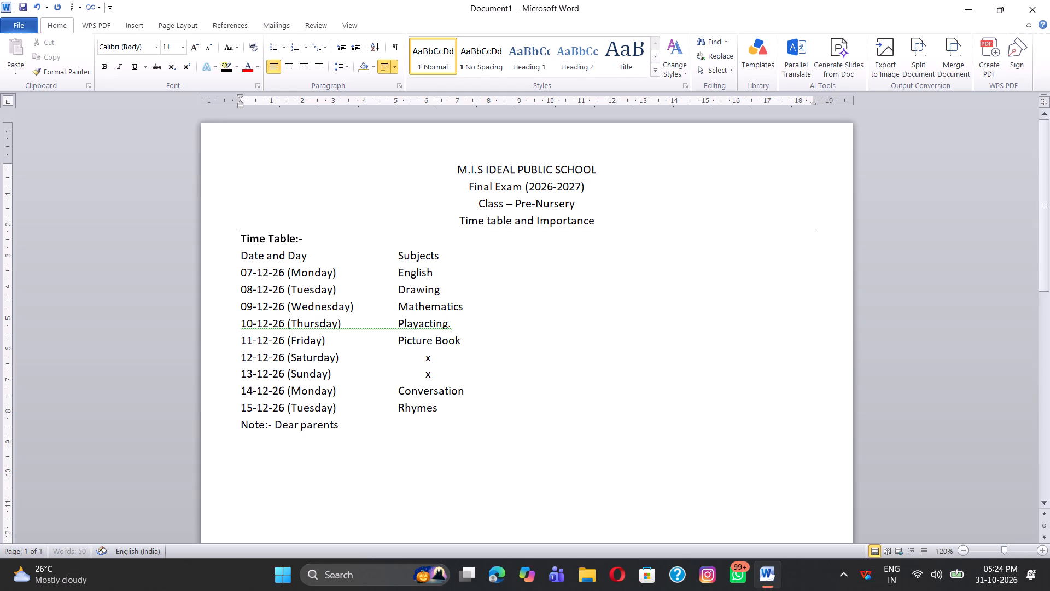
pyautogui.press('space')
pyautogui.write('kindly')
pyautogui.press('space')
pyautogui.write('monthly')
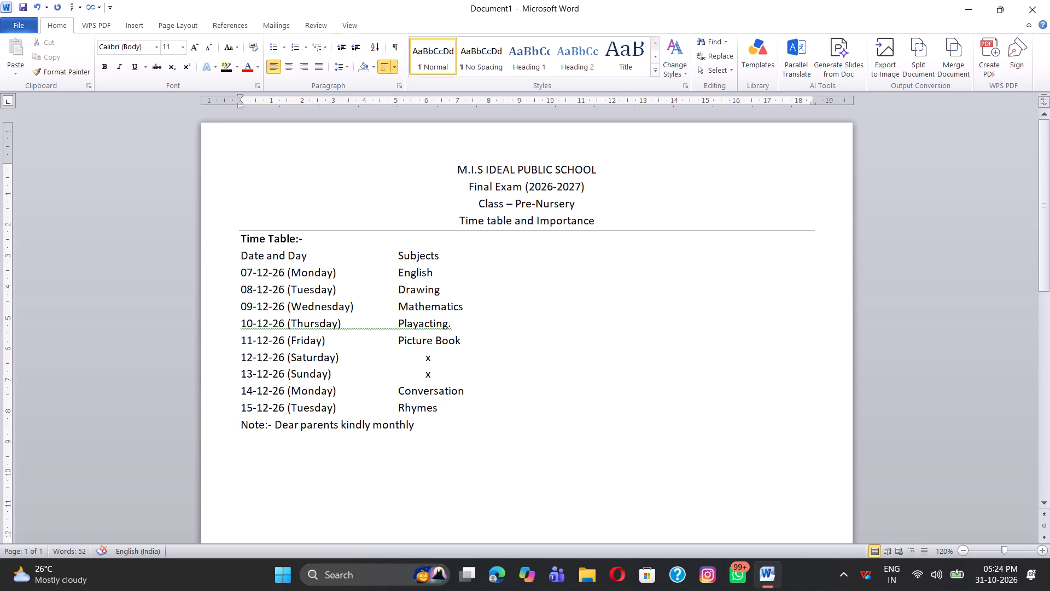
pyautogui.press('space')
pyautogui.write('fees')
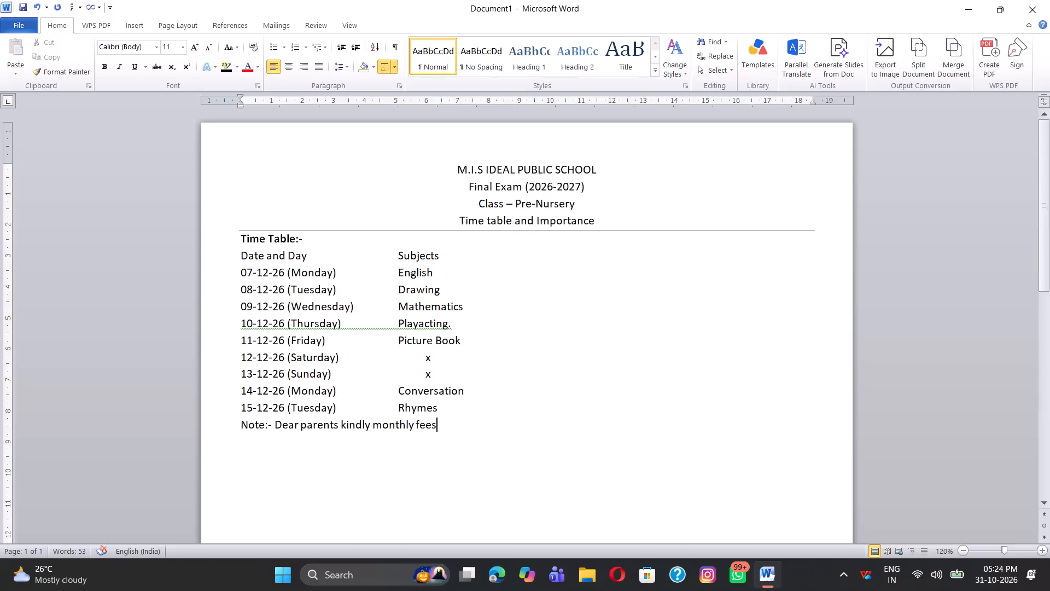
# Complete the note sentence with "due clear before exam".
pyautogui.press('space')
pyautogui.write('due')
pyautogui.press('space')
pyautogui.write('clear')
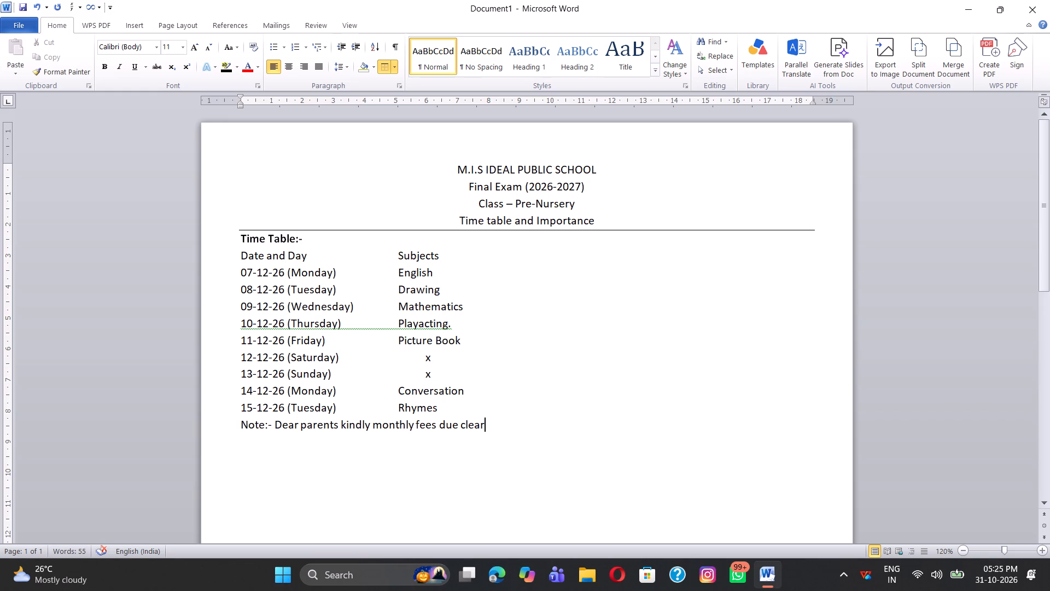
pyautogui.press('space')
pyautogui.write('befd')
pyautogui.press('BackSpace')
pyautogui.write('ore')
pyautogui.press('space')
pyautogui.write('exam')
# Make the whole "Note:- Dear parents kindly monthly fees due clear before exam" line bold.
pyautogui.moveTo(235, 428); pyautogui.dragTo(426, 446)
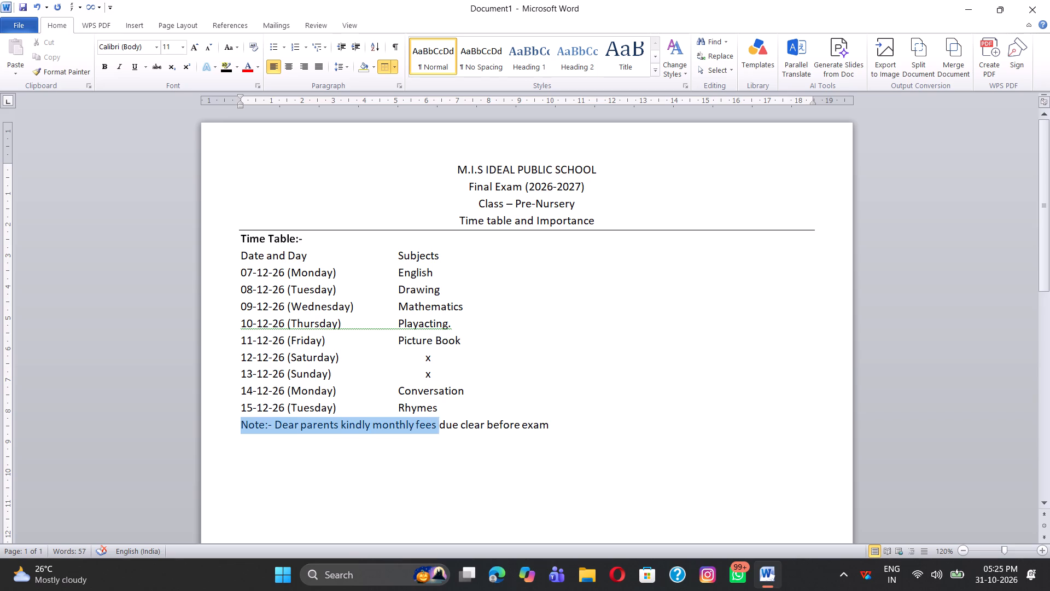
pyautogui.moveTo(426, 446); pyautogui.dragTo(545, 447)
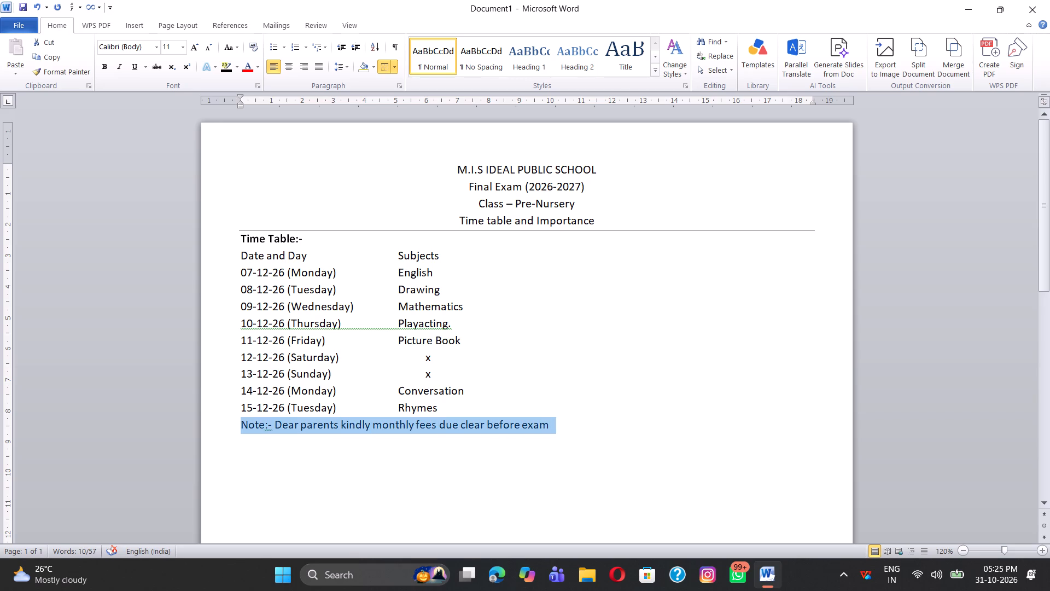
pyautogui.click(101, 68)
pyautogui.click(641, 431)
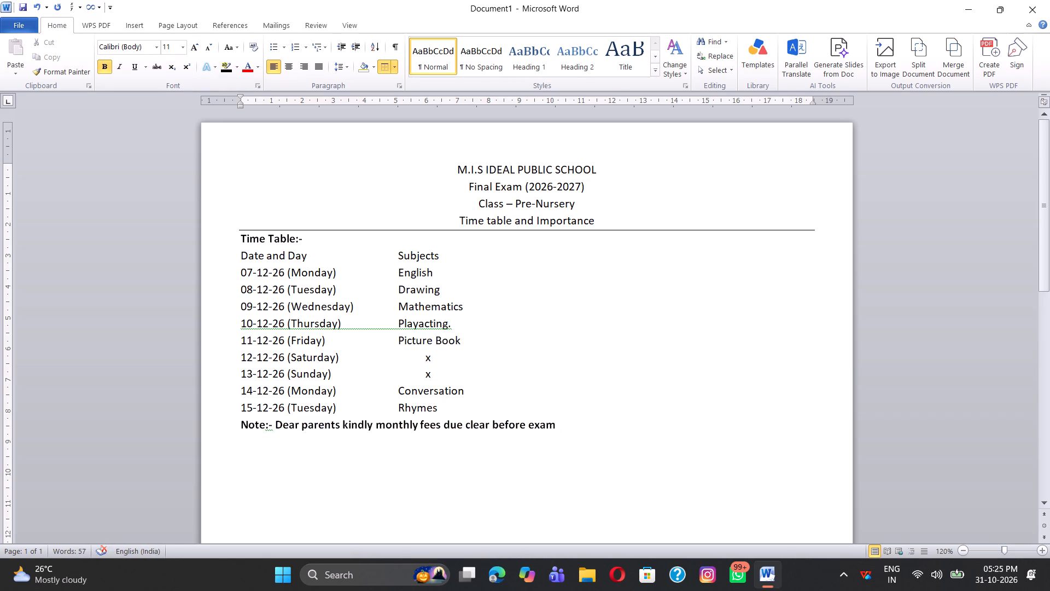
# Add a bottom border directly beneath the fees note line, leaving no empty line between the note and the border.
pyautogui.press('Return')
pyautogui.click(582, 430)
pyautogui.click(396, 68)
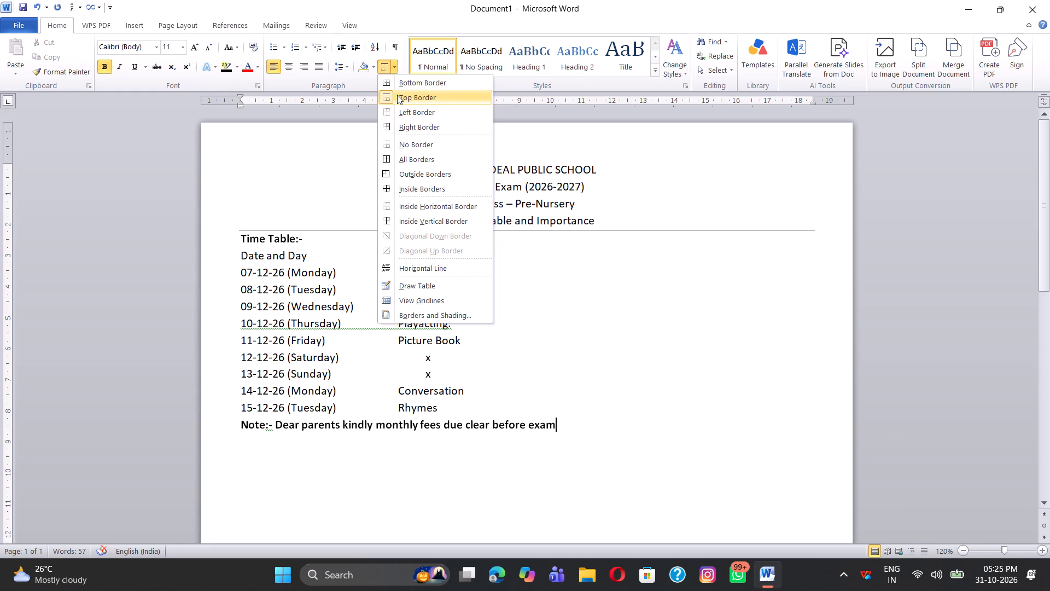
pyautogui.click(401, 87)
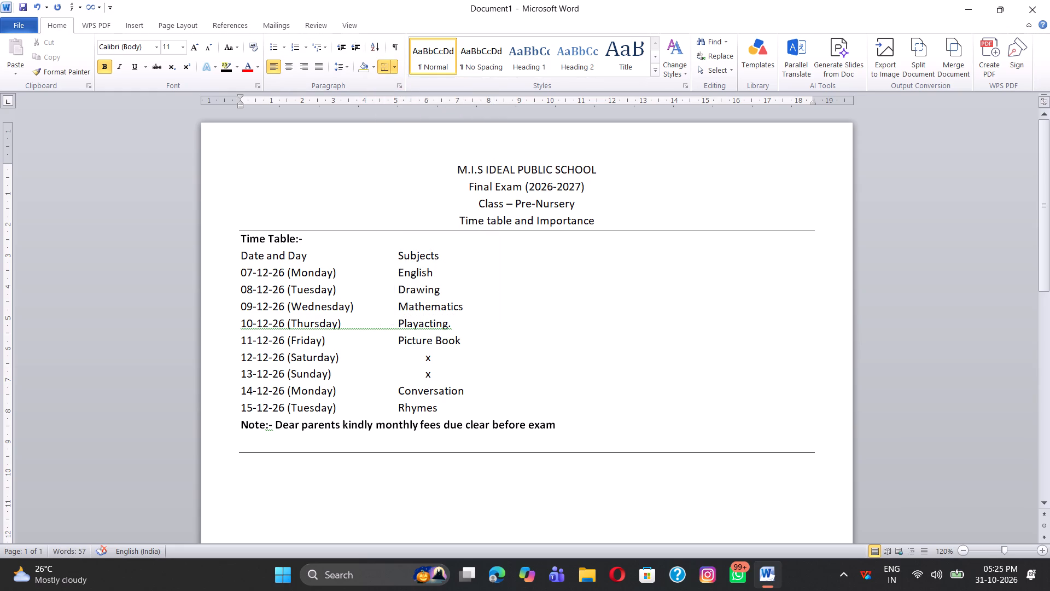
pyautogui.click(587, 437)
pyautogui.press('BackSpace')
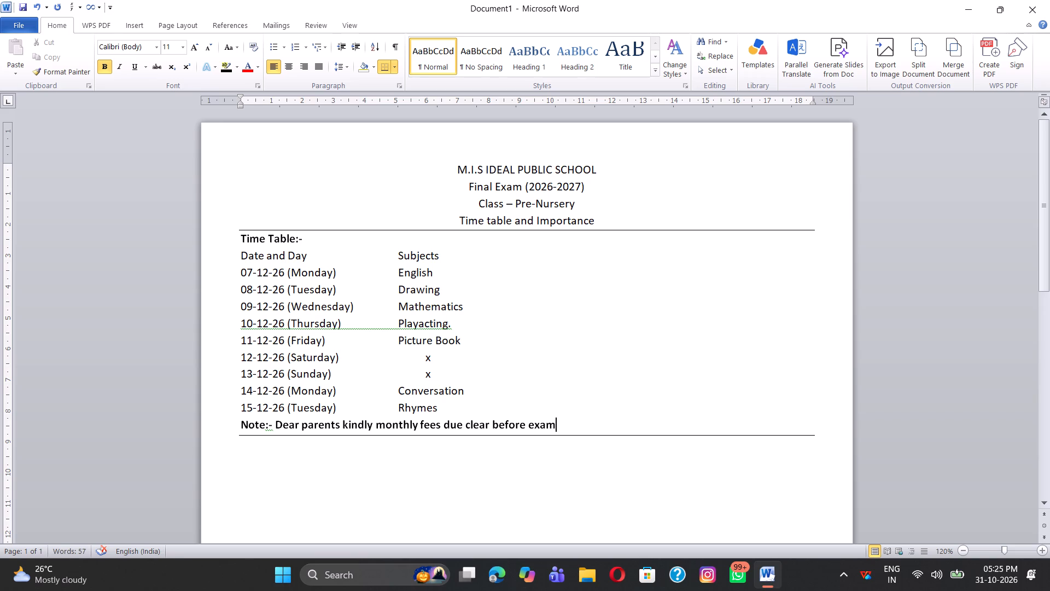
# Enter the heading "Importance:-" at the left margin on the line below the fees note's border.
pyautogui.click(262, 450)
pyautogui.click(262, 450)
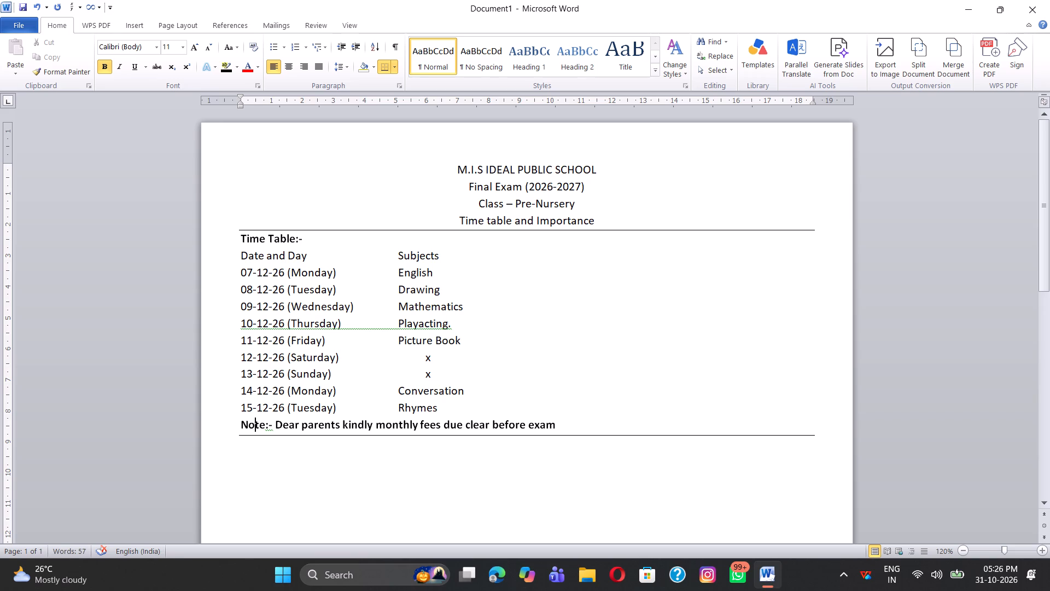
pyautogui.click(253, 450)
pyautogui.click(253, 450)
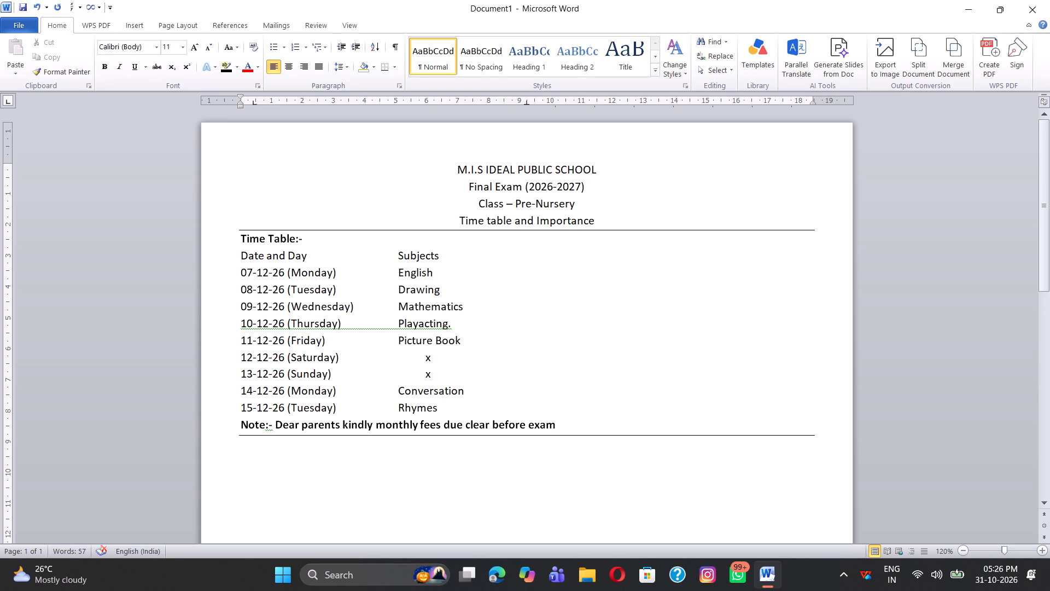
pyautogui.press('BackSpace')
pyautogui.write('Importance')
pyautogui.write(':-')
# Make the "Importance:-" heading bold.
pyautogui.moveTo(241, 443); pyautogui.dragTo(309, 445)
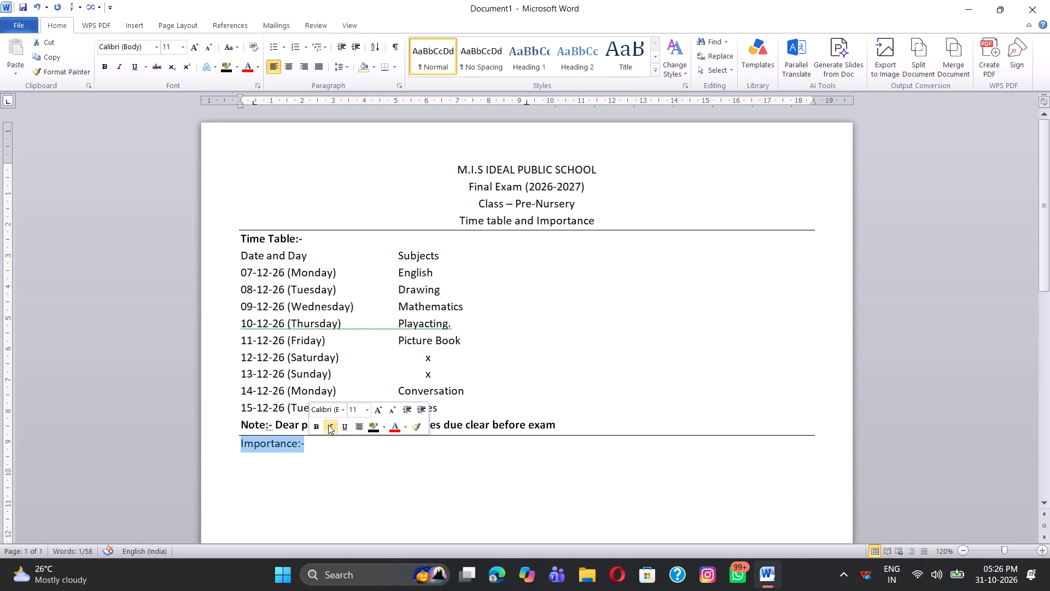
pyautogui.click(315, 427)
pyautogui.click(315, 445)
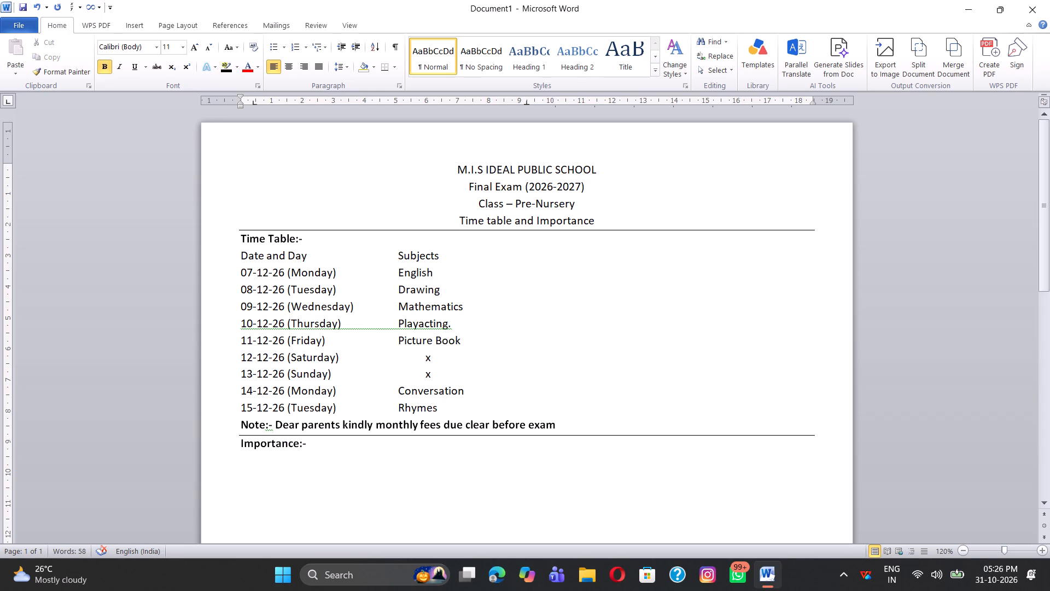
# Start a new line below the "Importance:-" heading with "English".
pyautogui.press('Return')
pyautogui.write('English')
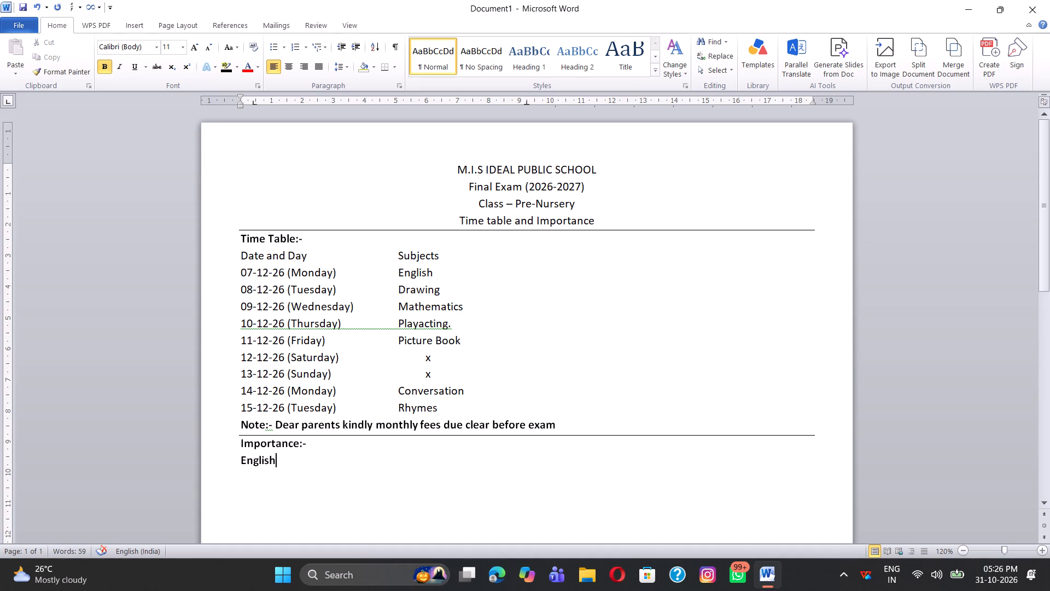
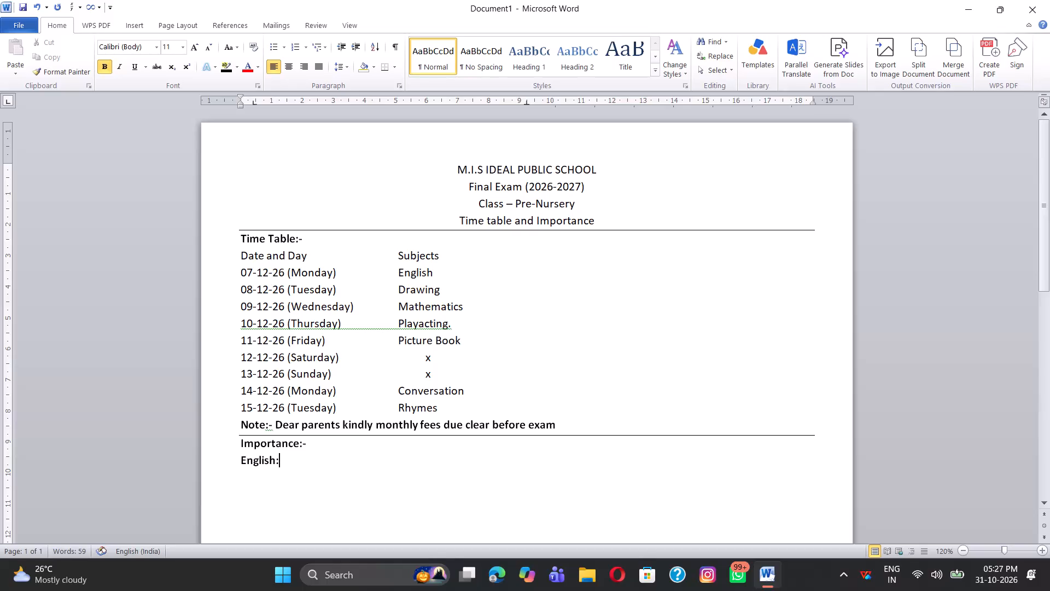
# Complete the subject label as "English:-" and turn bold off for the text following it.
pyautogui.press('-')
pyautogui.click(107, 70)
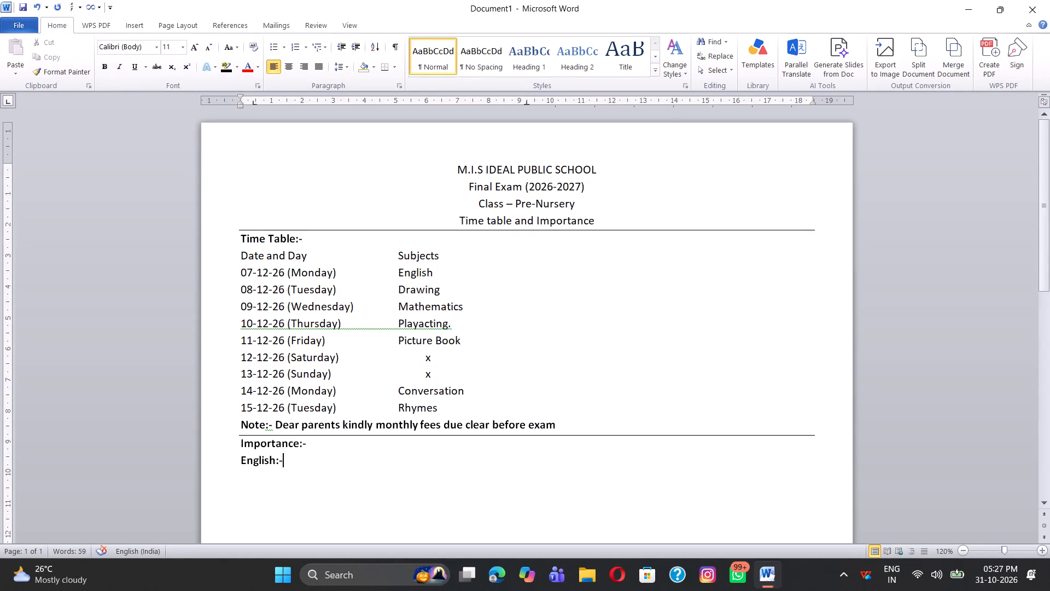
pyautogui.press('space')
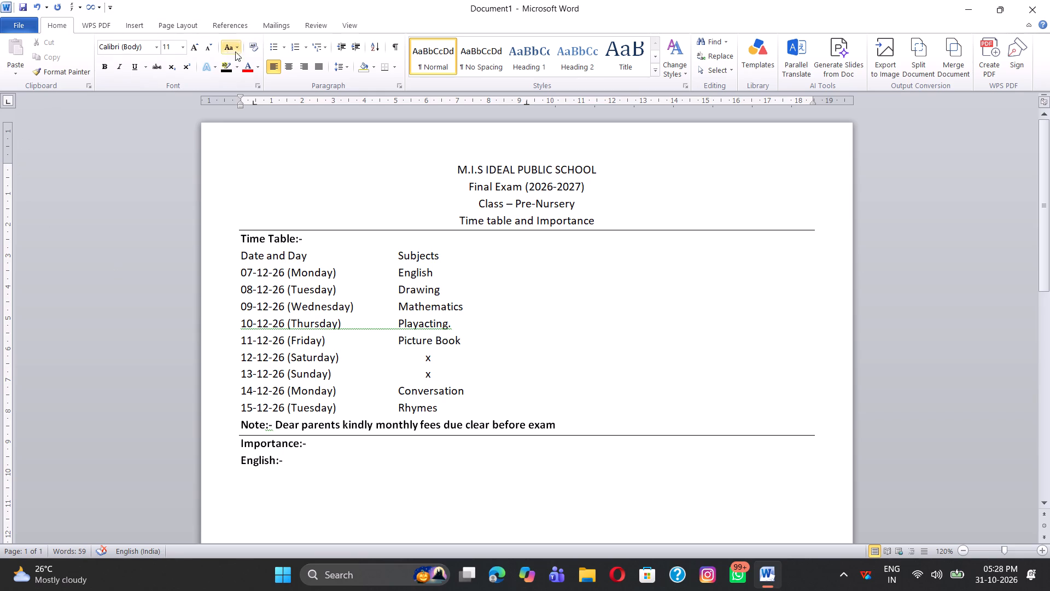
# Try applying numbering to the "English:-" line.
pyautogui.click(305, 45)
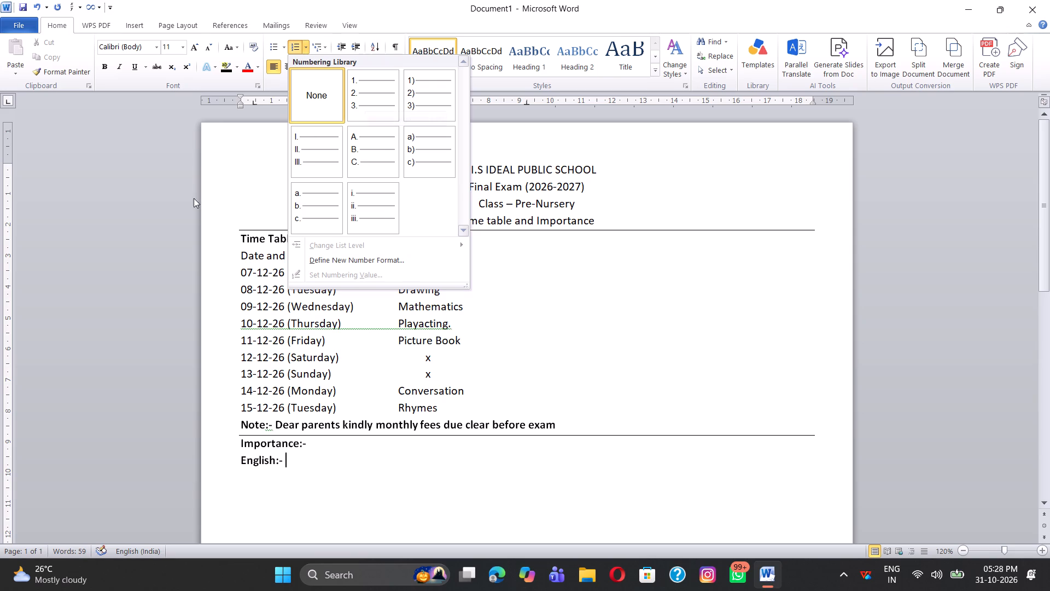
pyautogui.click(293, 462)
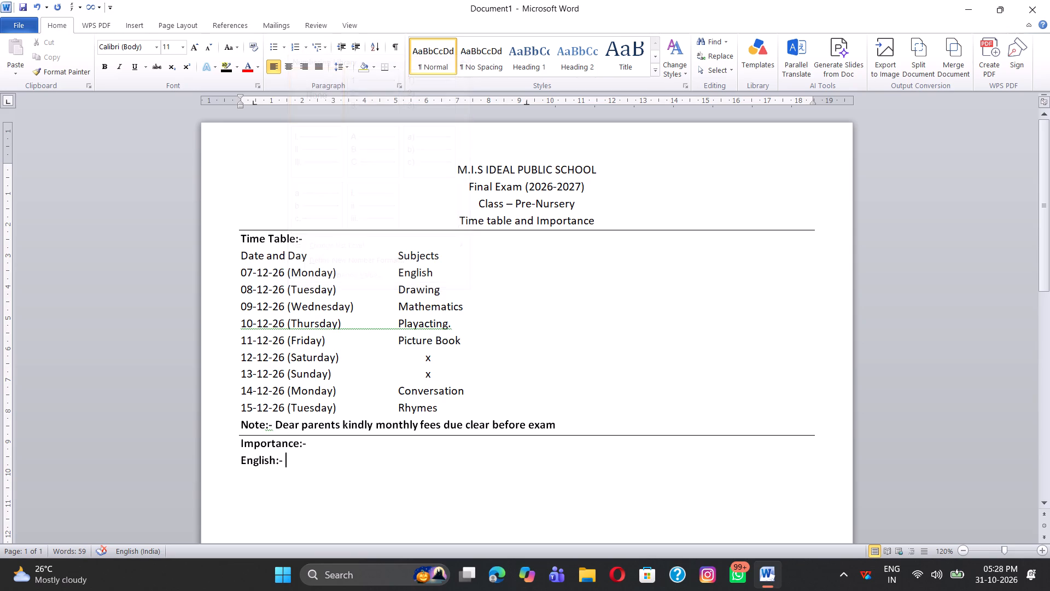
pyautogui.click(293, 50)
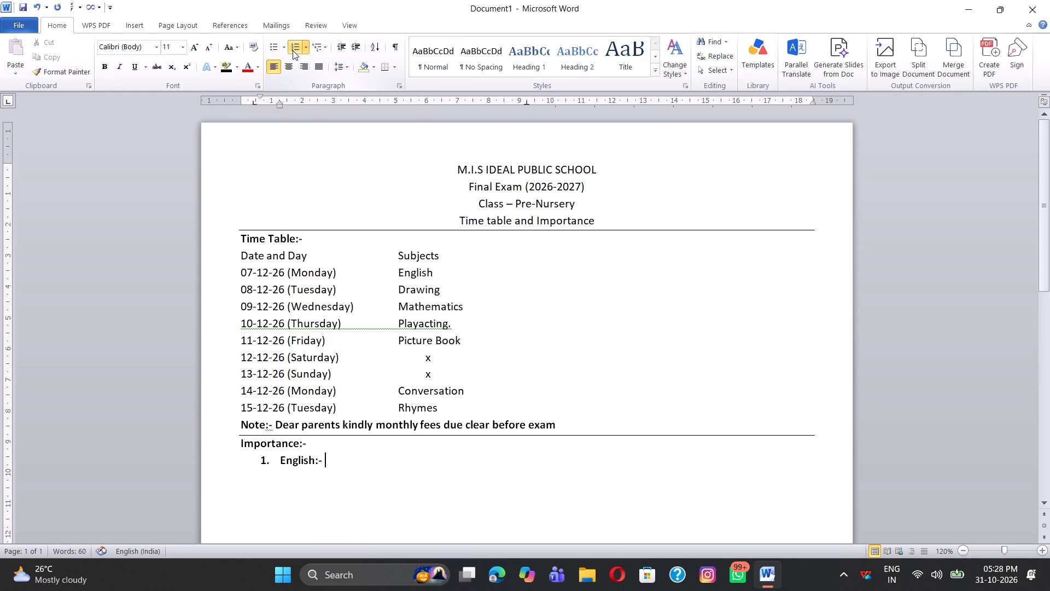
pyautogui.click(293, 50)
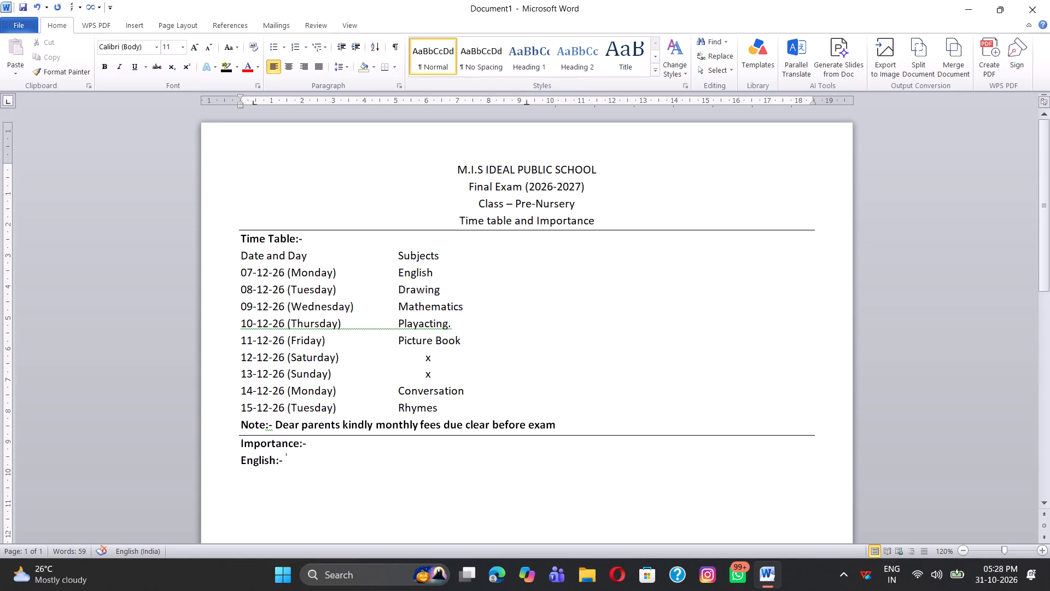
# Centre the "Importance:-" heading and remove the ":-" from its end.
pyautogui.click(245, 442)
pyautogui.click(238, 442)
pyautogui.click(290, 69)
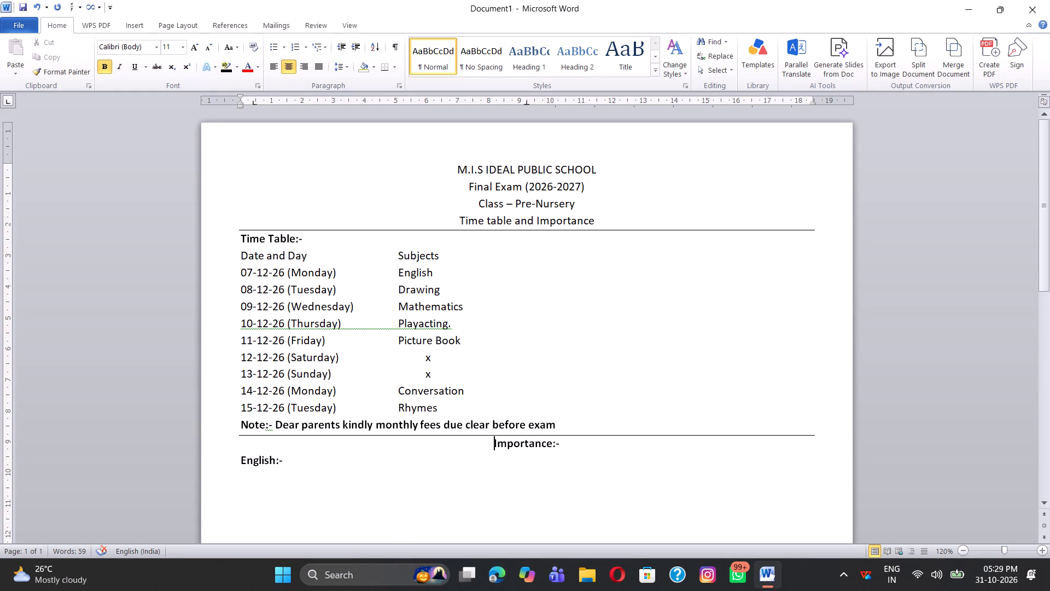
pyautogui.click(562, 445)
pyautogui.press('BackSpace')
pyautogui.press('BackSpace')
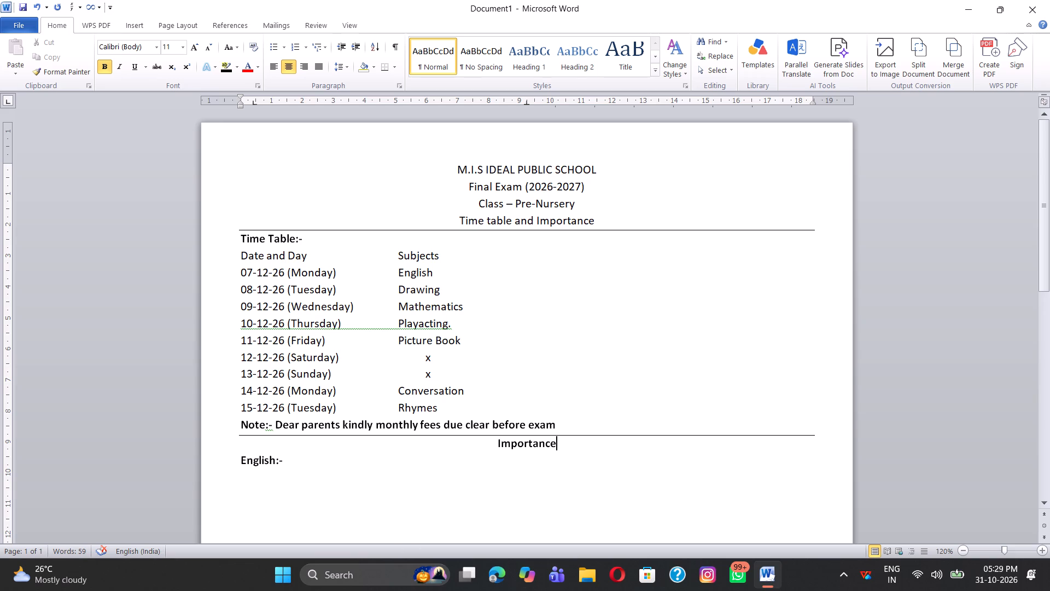
# Start a new line below "English:-".
pyautogui.scroll(-4, 284, 461)
pyautogui.scroll(1, 284, 461)
pyautogui.click(302, 228)
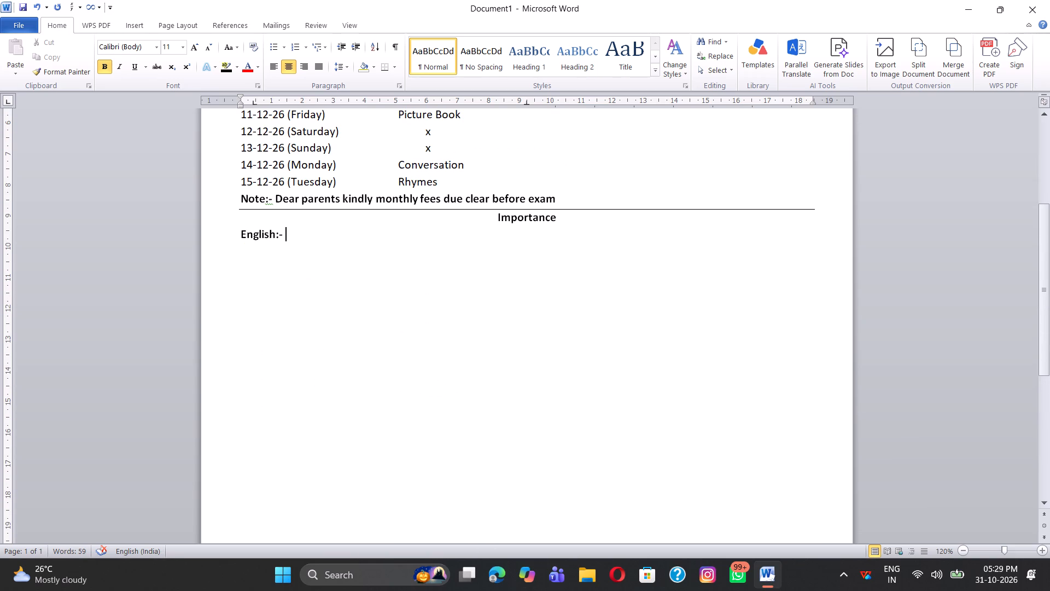
pyautogui.press('Return')
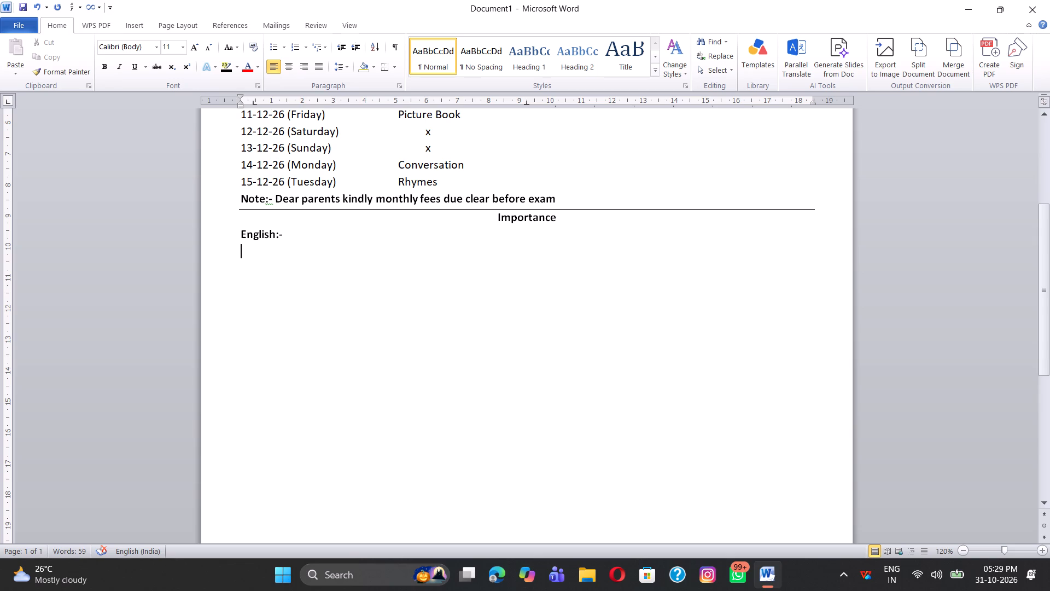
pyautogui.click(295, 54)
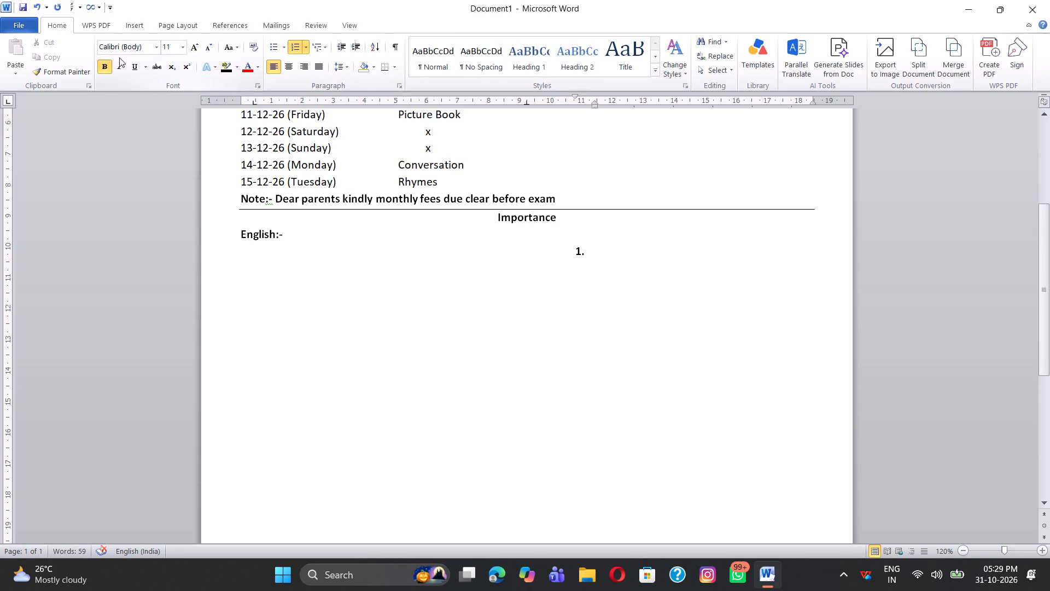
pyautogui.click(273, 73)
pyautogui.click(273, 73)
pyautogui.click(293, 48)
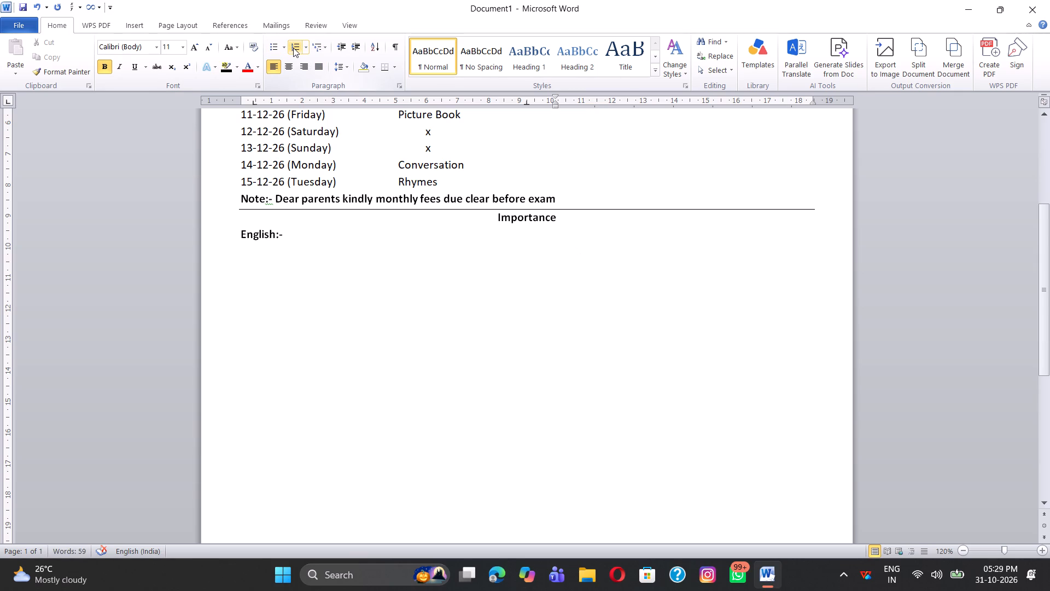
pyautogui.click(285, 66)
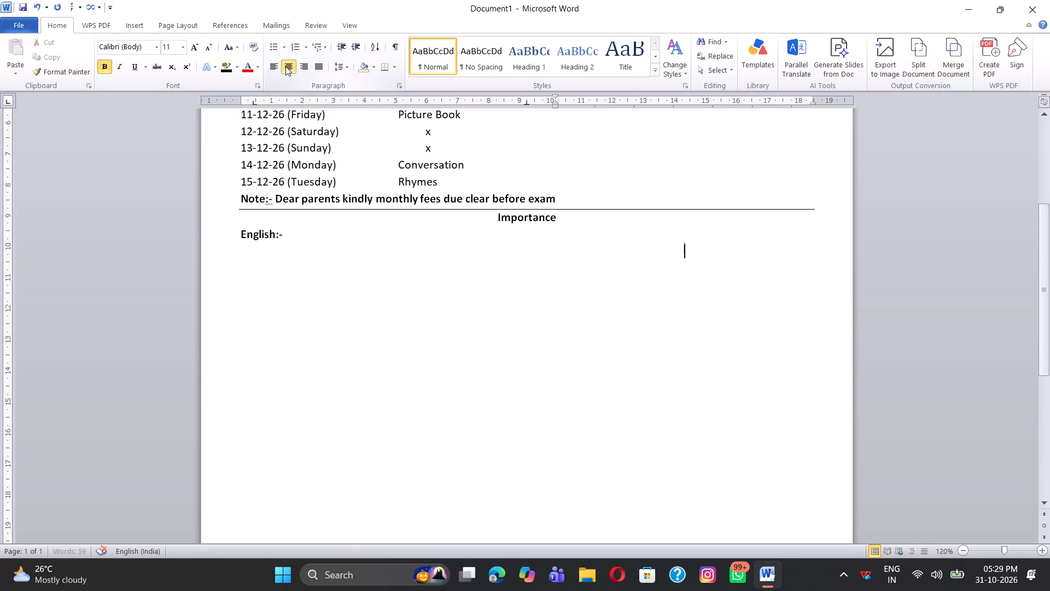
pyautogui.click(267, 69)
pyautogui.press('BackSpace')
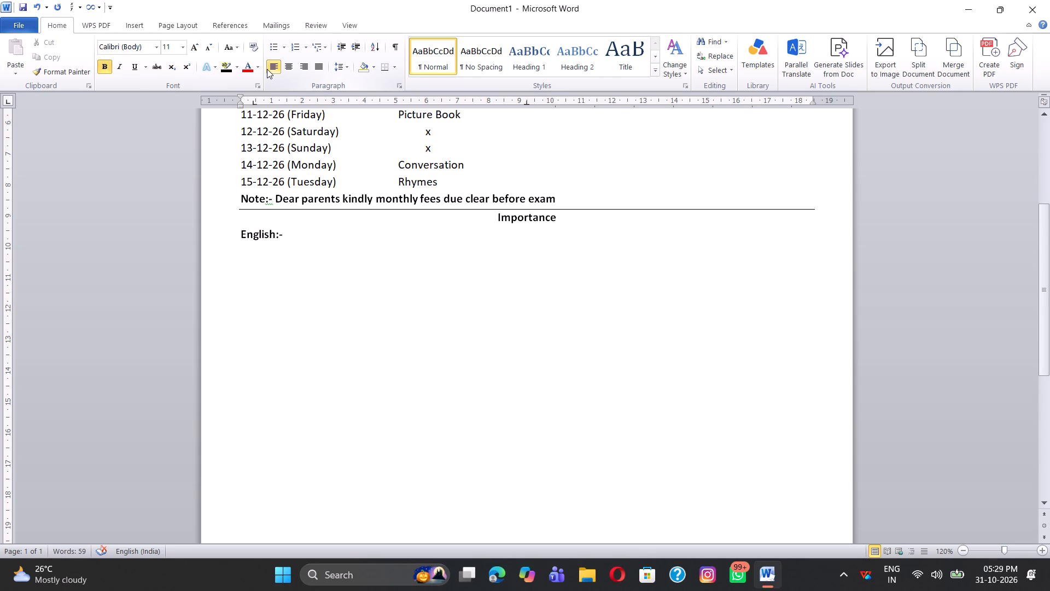
# Apply 1., 2., 3. style numbering to the empty line below "English:-".
pyautogui.click(302, 47)
pyautogui.click(314, 102)
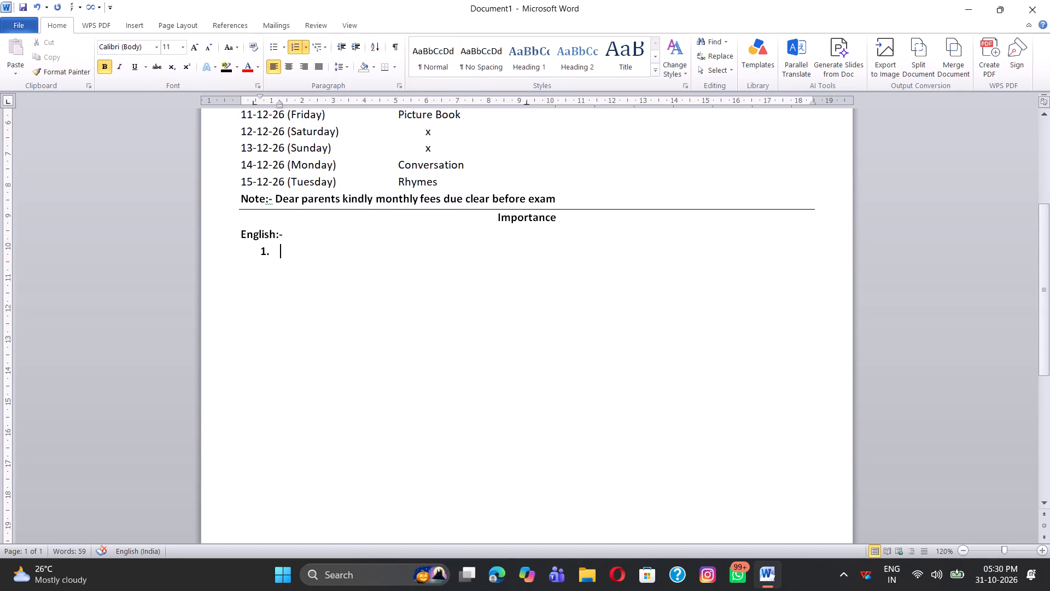
# Enter "Write A upto Z in capital letter. (Refer to Book)" as the first numbered item under English.
pyautogui.write('Wr')
pyautogui.write('ite')
pyautogui.press('space')
pyautogui.write('A upto')
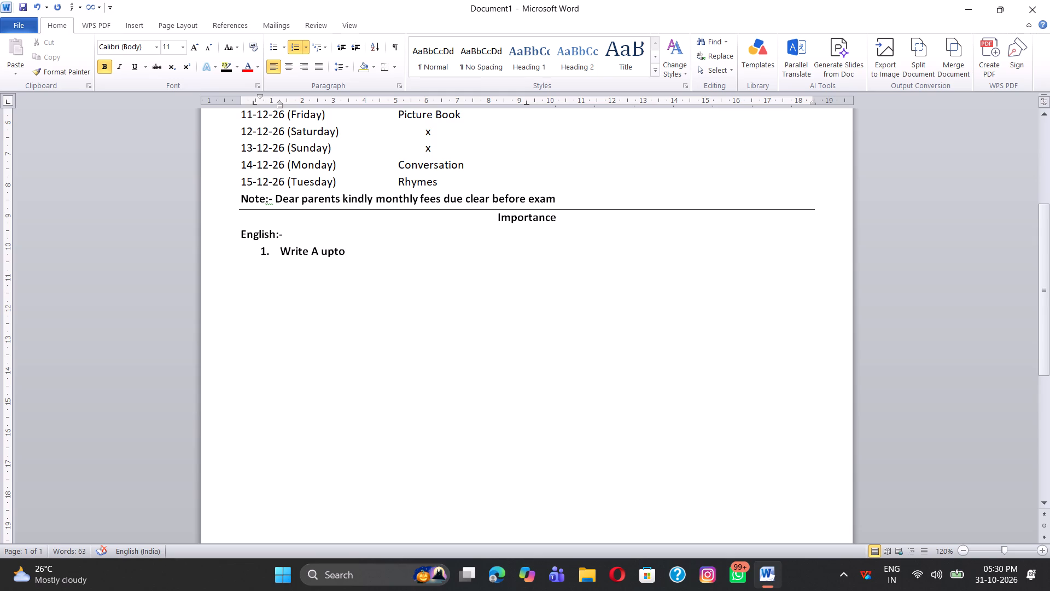
pyautogui.press('space')
pyautogui.write('Z')
pyautogui.press('space')
pyautogui.write('in')
pyautogui.press('space')
pyautogui.write('capital')
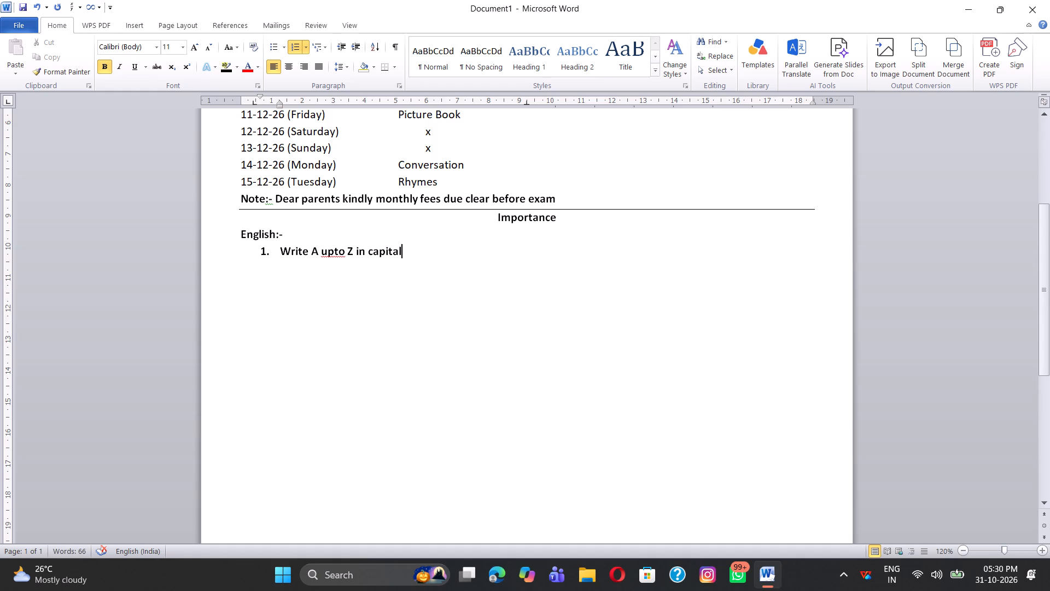
pyautogui.press('space')
pyautogui.write('letter')
pyautogui.press('.')
pyautogui.press('space')
pyautogui.hotkey('shift', '(')
pyautogui.write('Refer')
pyautogui.press('space')
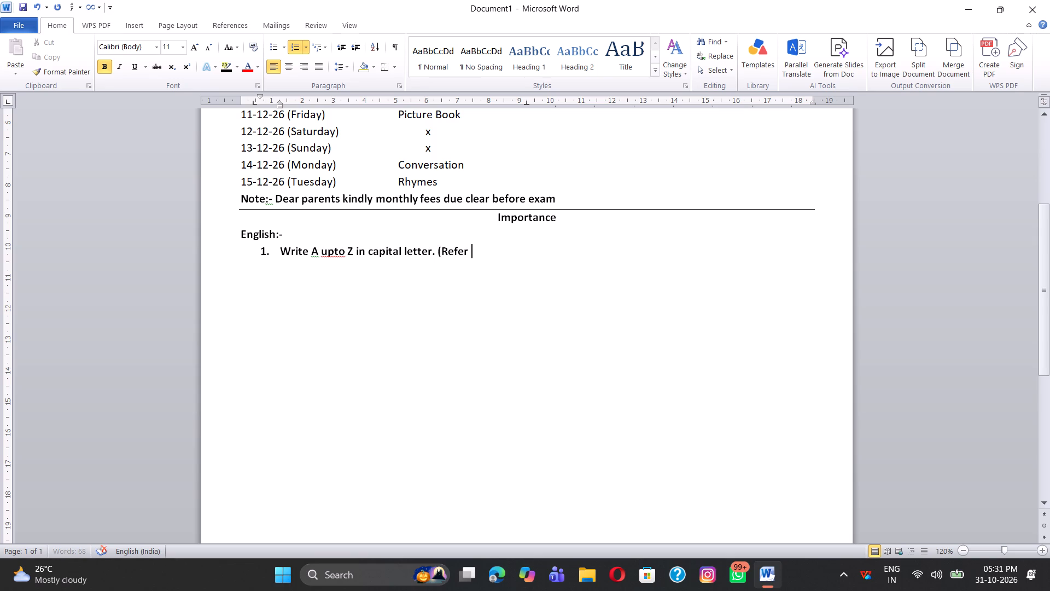
pyautogui.write('to Boo')
pyautogui.write('k)')
# Remove the bold formatting from the first numbered item under English.
pyautogui.moveTo(279, 252); pyautogui.dragTo(513, 264)
pyautogui.click(517, 248)
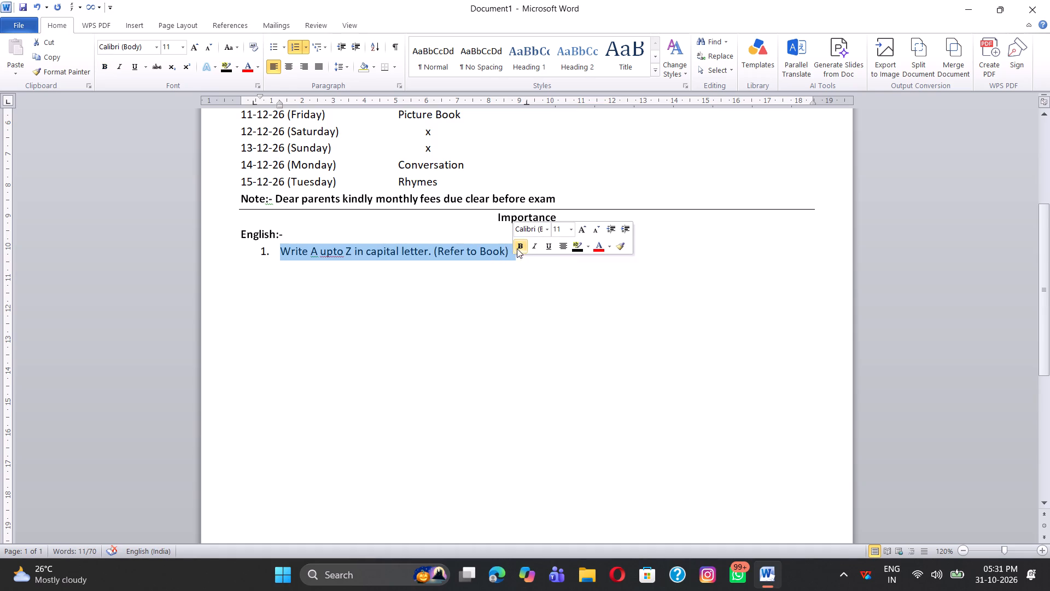
# Enter "Circle different letter" as the second numbered item under English.
pyautogui.click(537, 262)
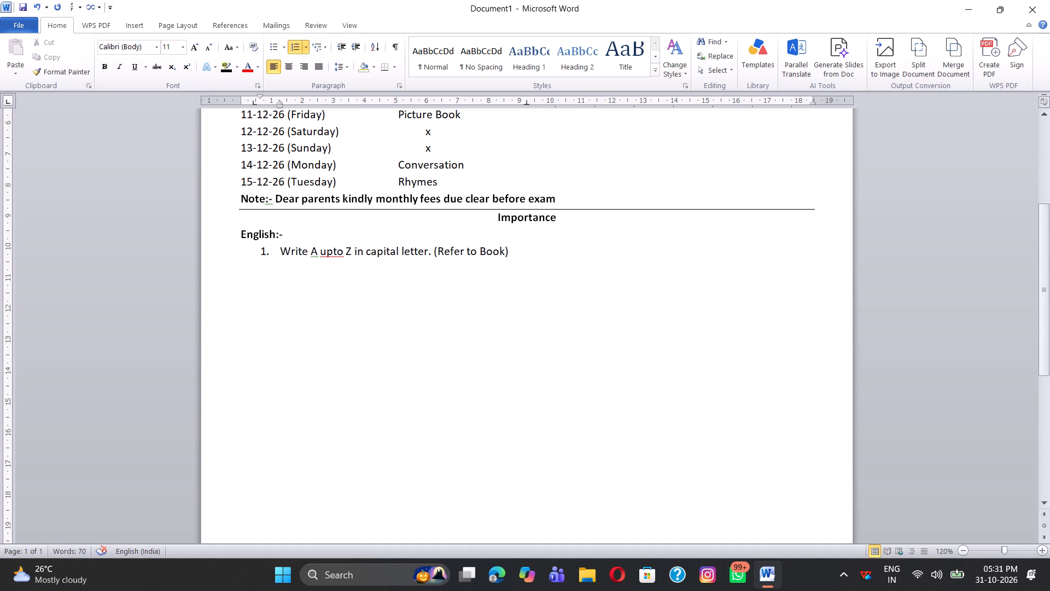
pyautogui.press('Return')
pyautogui.write('Circle')
pyautogui.press('space')
pyautogui.write('di')
pyautogui.write('fferent')
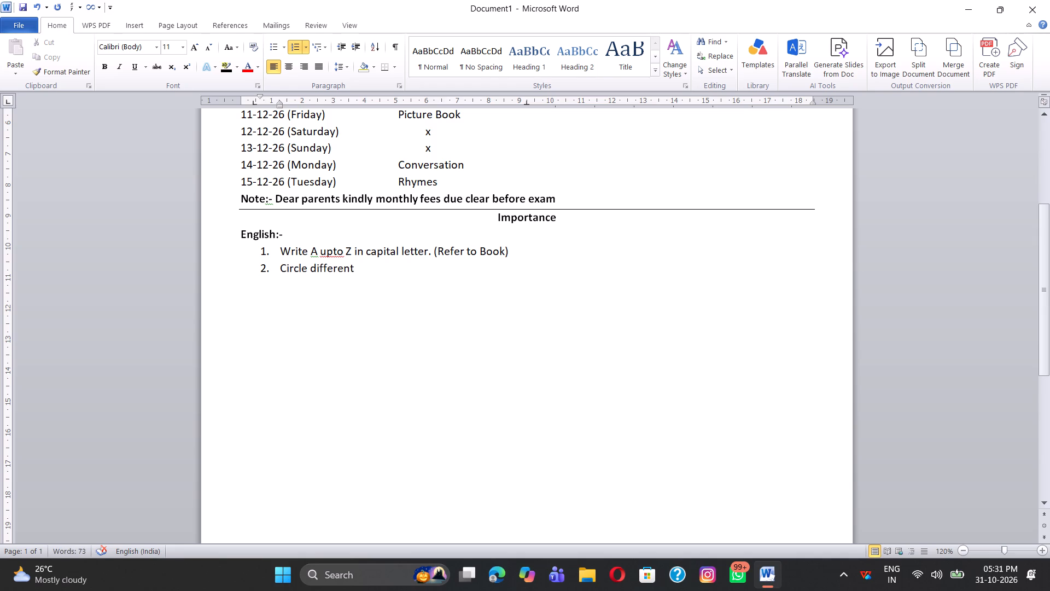
pyautogui.press('space')
pyautogui.write('letter')
# Add an unnumbered line below the second item with the widely spaced letters "B B D B".
pyautogui.press('Return')
pyautogui.press('BackSpace')
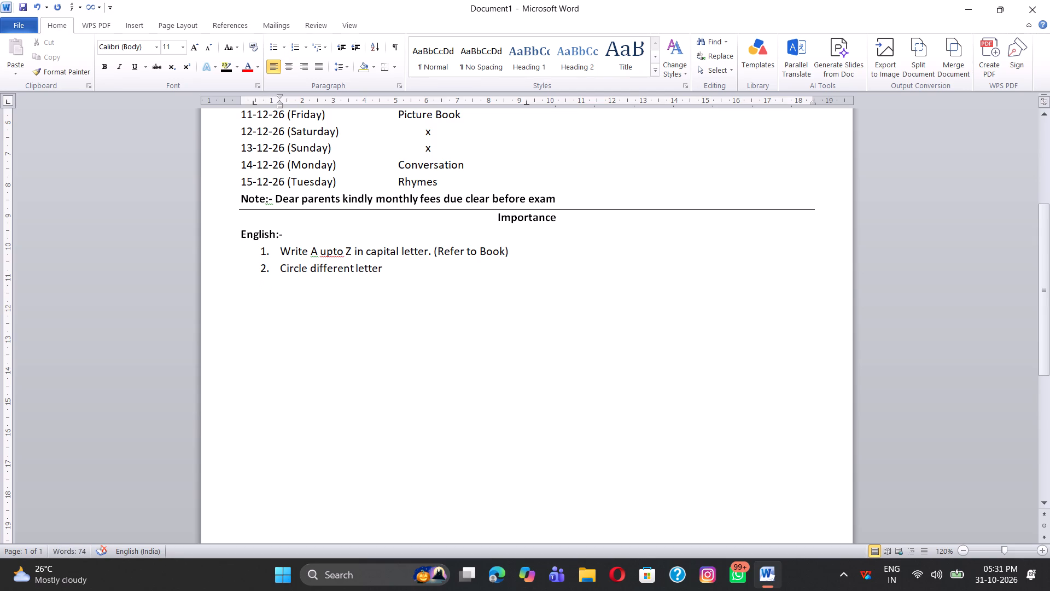
pyautogui.hotkey('shift', 'b')
pyautogui.press('Tab')
pyautogui.press('BackSpace')
pyautogui.press('space')
pyautogui.press('space')
pyautogui.press('space')
pyautogui.press('space')
pyautogui.press('space')
pyautogui.press('space')
pyautogui.press('space')
pyautogui.hotkey('shift', 'b')
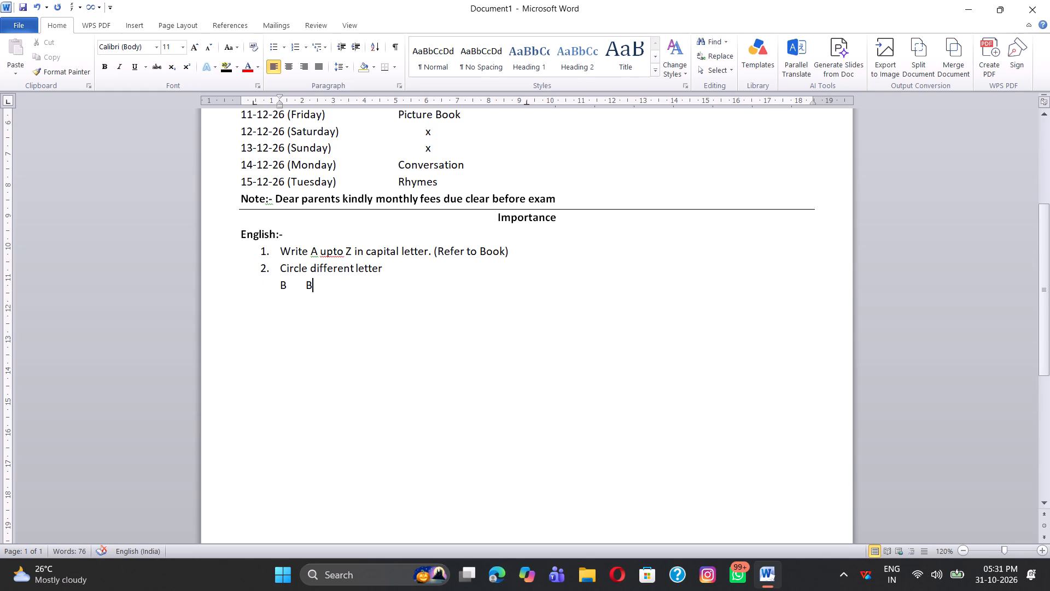
pyautogui.press('space')
pyautogui.press('space')
pyautogui.press('space')
pyautogui.press('space')
pyautogui.press('space')
pyautogui.press('space')
pyautogui.press('space')
pyautogui.write('D')
pyautogui.press('space')
pyautogui.press('space')
pyautogui.press('space')
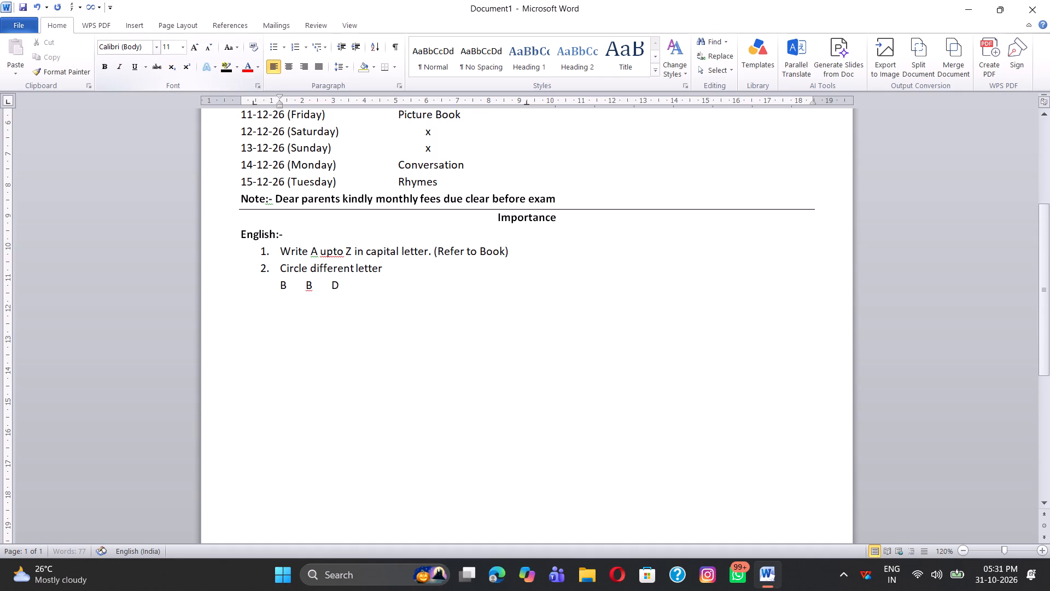
pyautogui.press('space')
pyautogui.press('space')
pyautogui.press('space')
pyautogui.press('space')
pyautogui.press('space')
pyautogui.hotkey('shift', 'b')
# Draw a circle about 0.41 cm wide and high over the letter D in the letter row.
pyautogui.click(133, 27)
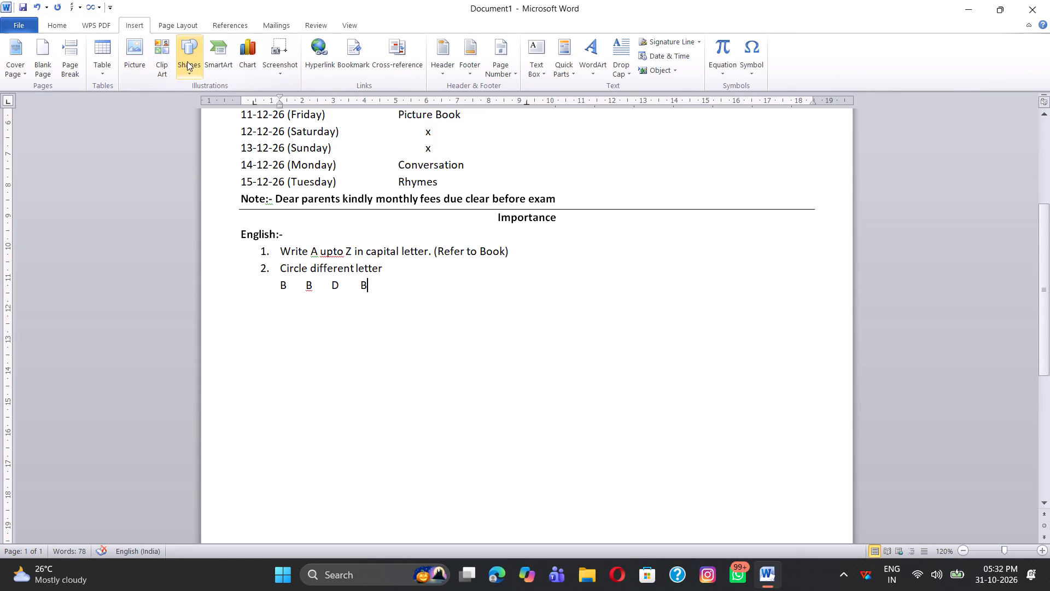
pyautogui.click(188, 66)
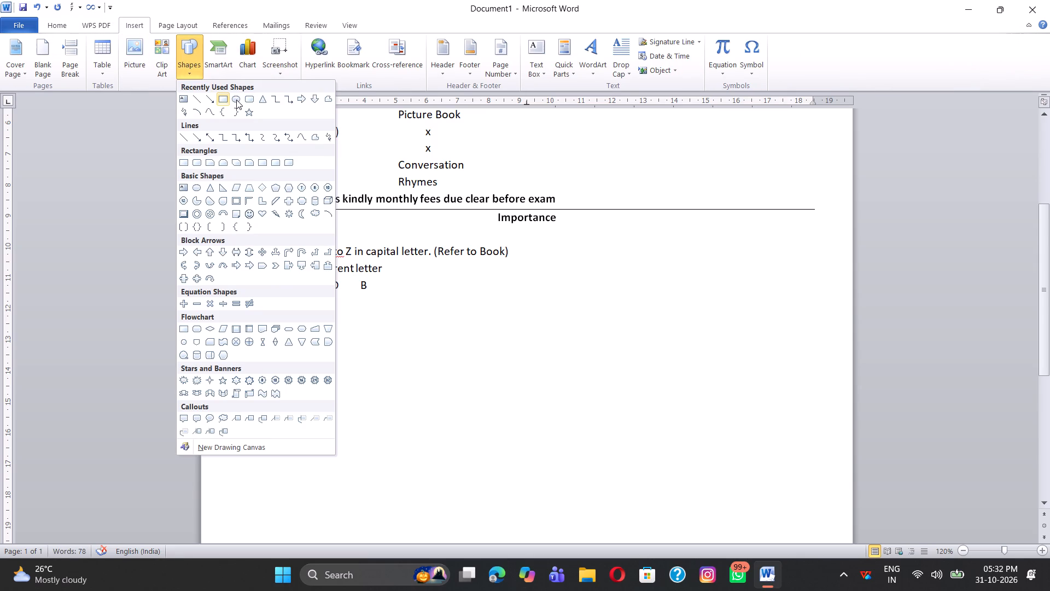
pyautogui.click(236, 100)
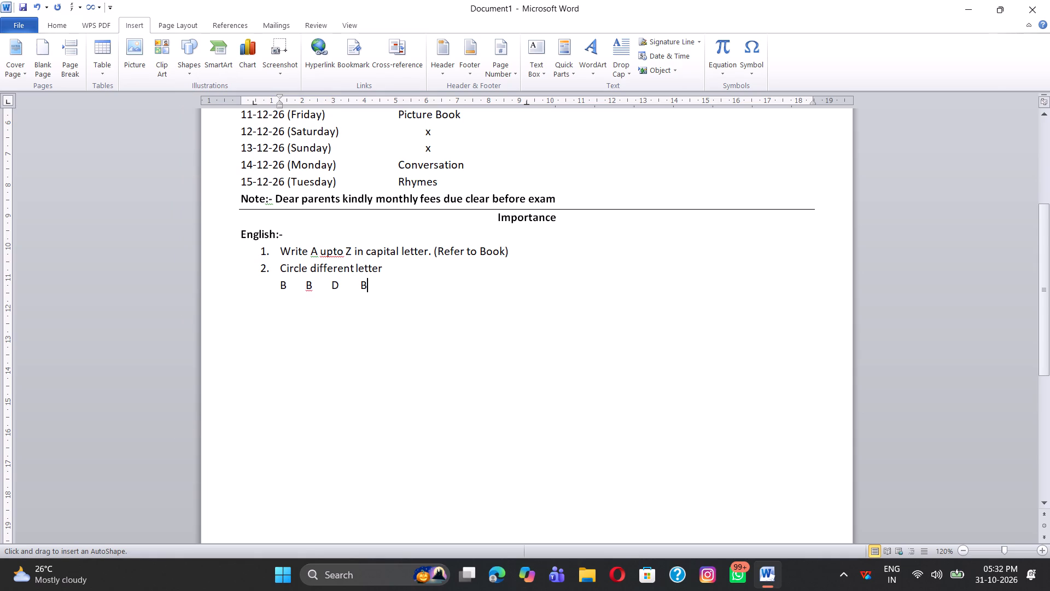
pyautogui.moveTo(329, 279); pyautogui.dragTo(333, 281)
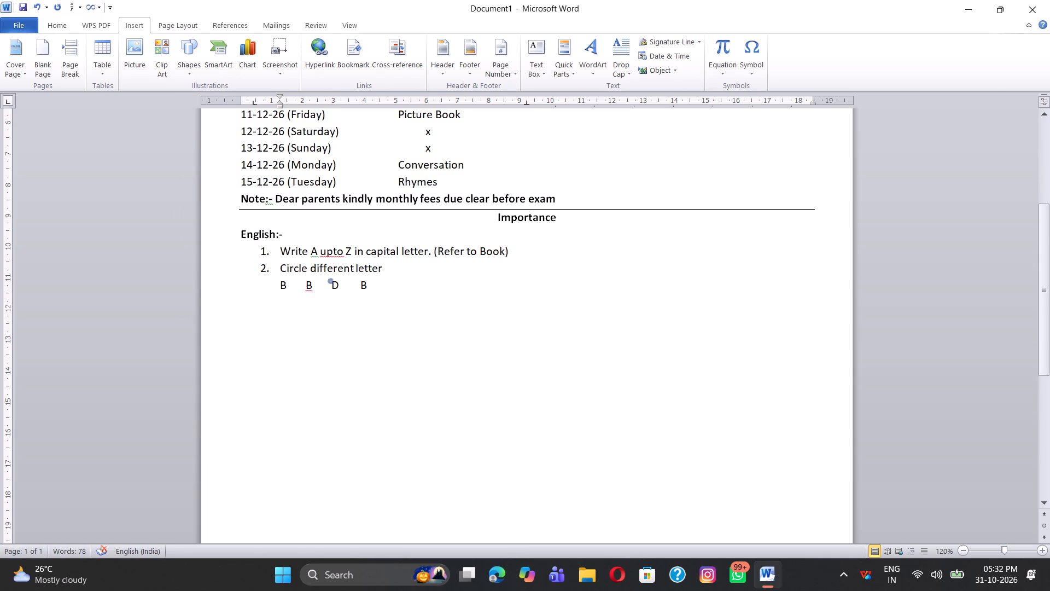
pyautogui.moveTo(333, 281); pyautogui.dragTo(341, 292)
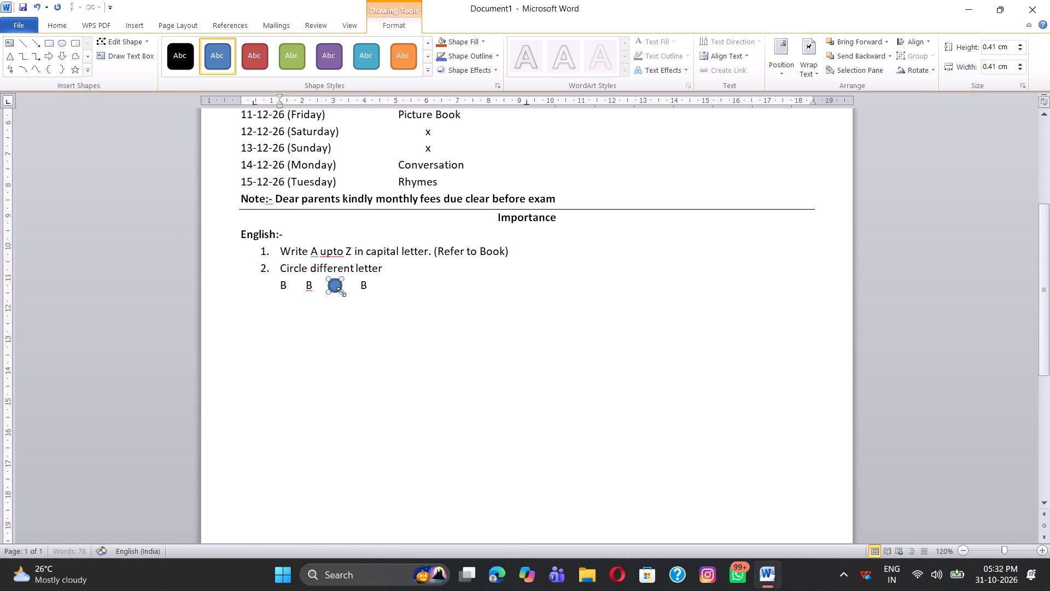
# Apply the preset shape style with white fill and black outline to the circle over the D.
pyautogui.click(426, 73)
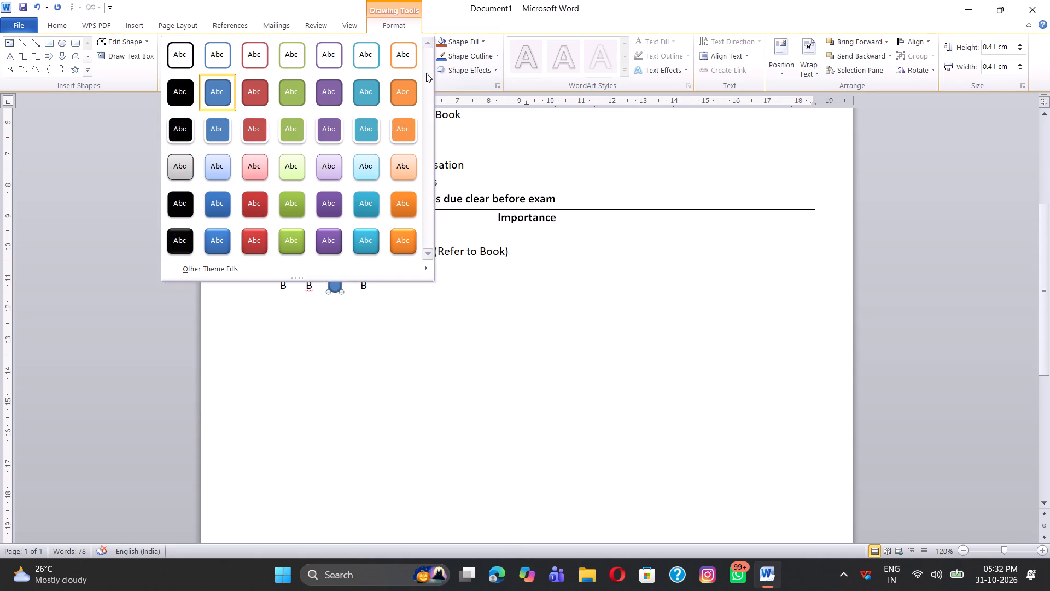
pyautogui.click(190, 46)
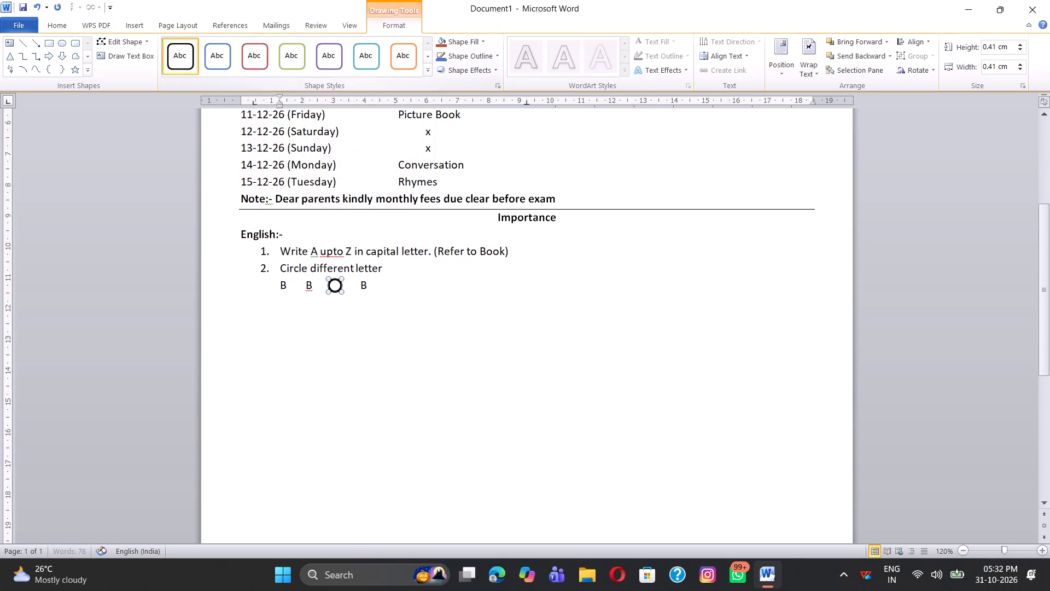
pyautogui.click(388, 308)
# Try to add text inside the small circle covering the letter D.
pyautogui.click(340, 288)
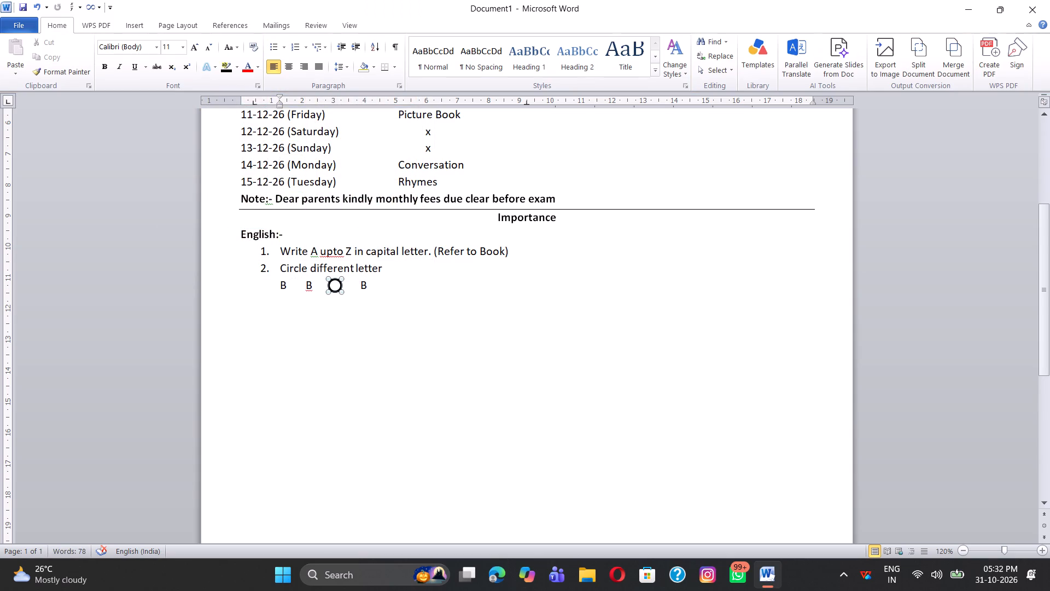
pyautogui.click(332, 286)
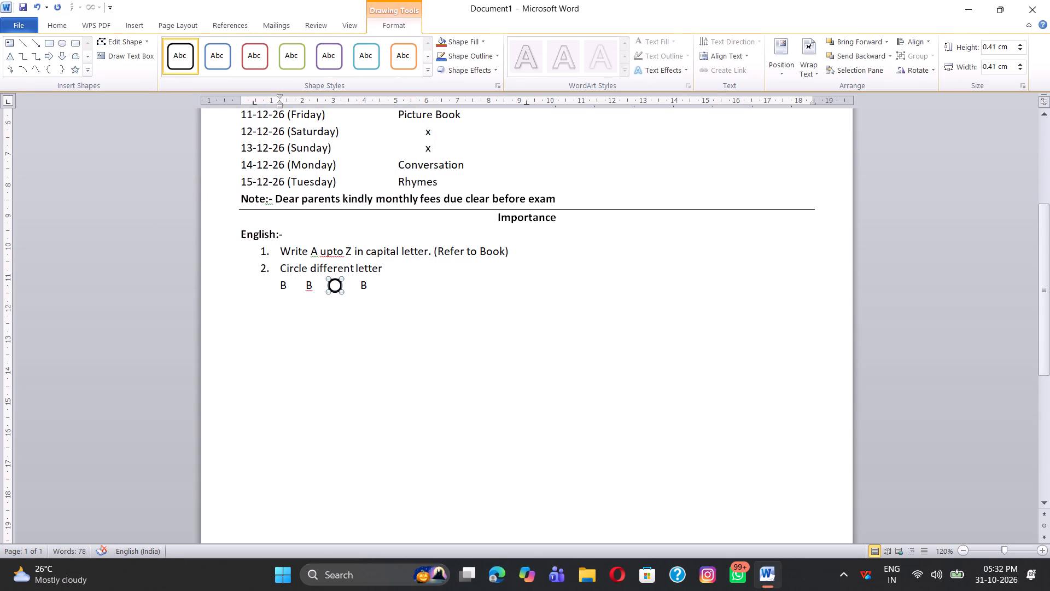
pyautogui.click(332, 291)
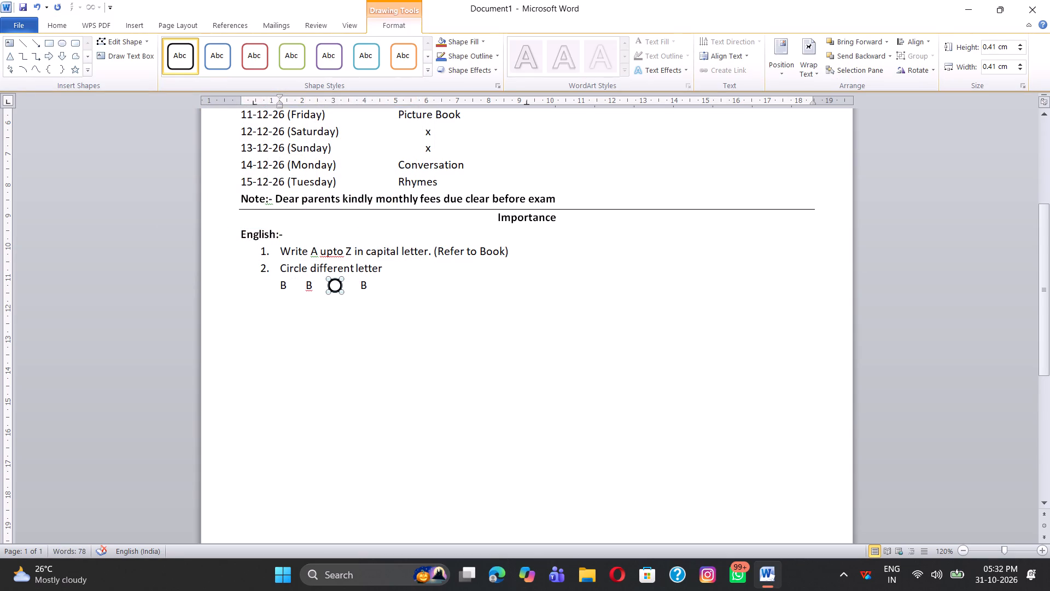
pyautogui.click(334, 283)
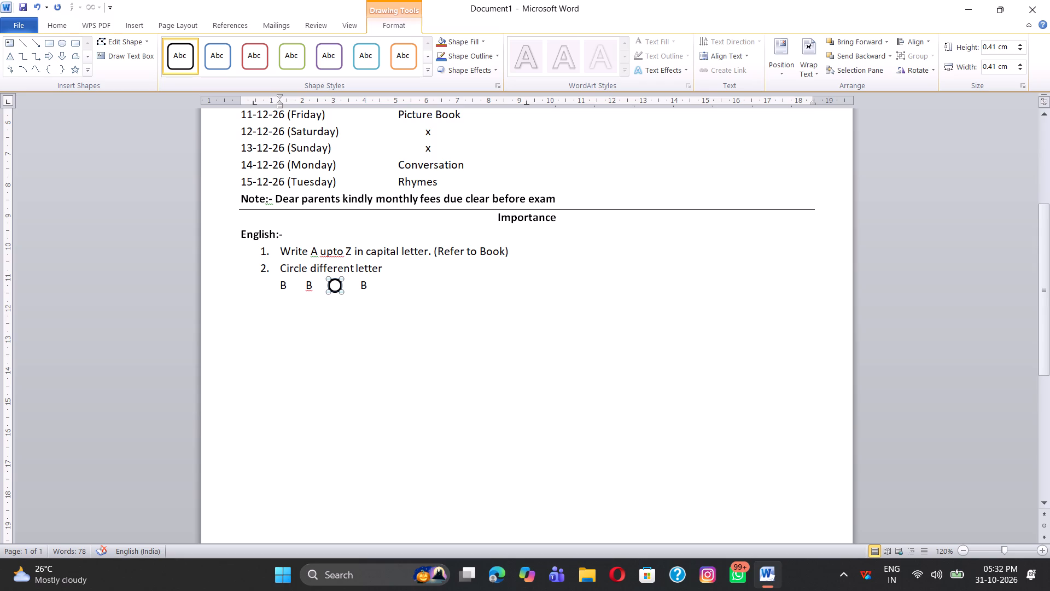
pyautogui.click(334, 284)
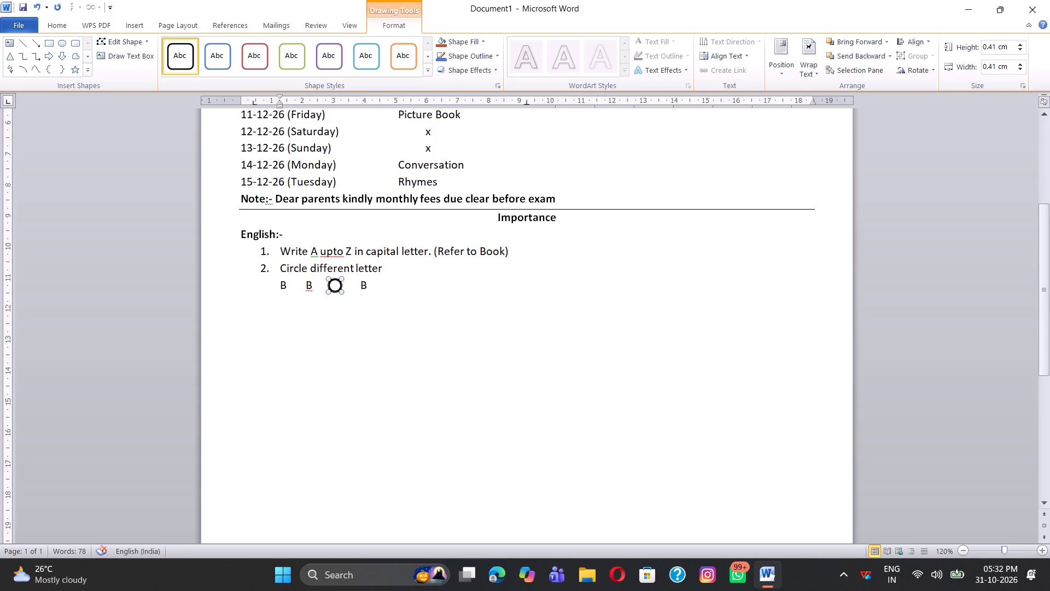
pyautogui.rightClick(334, 284)
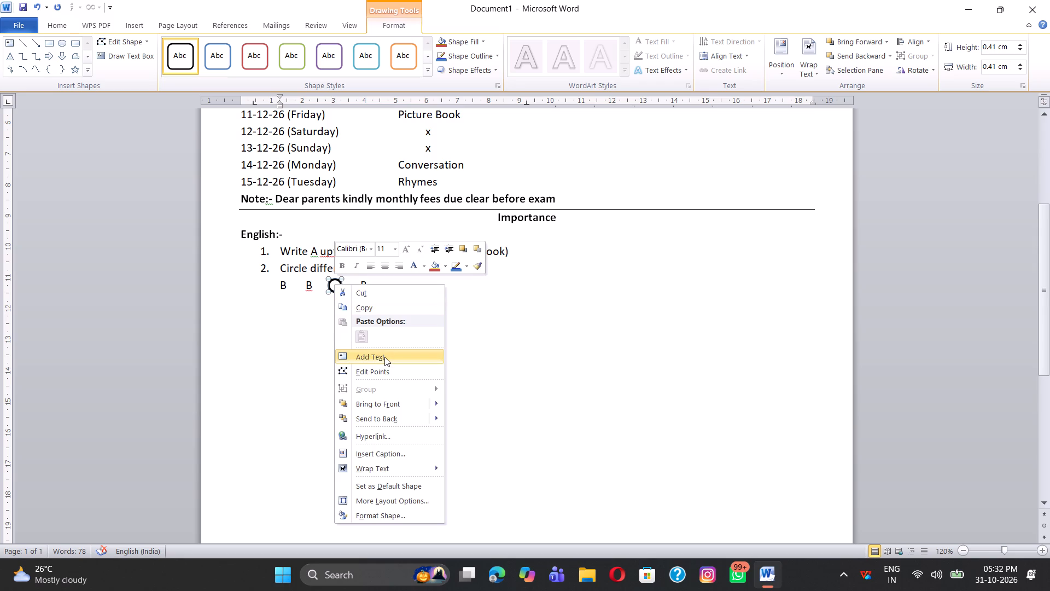
pyautogui.click(384, 357)
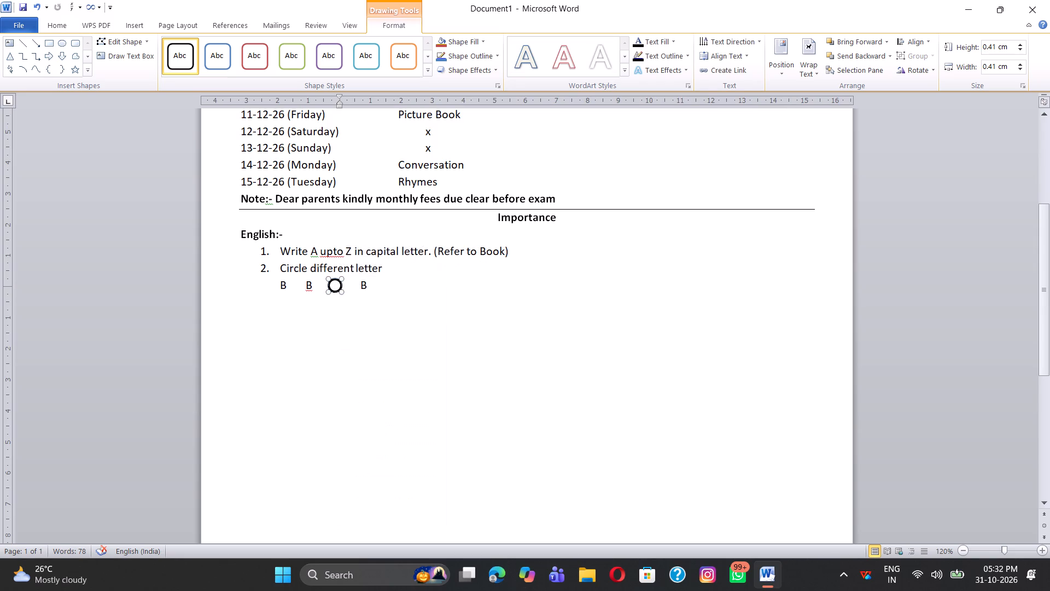
pyautogui.click(334, 285)
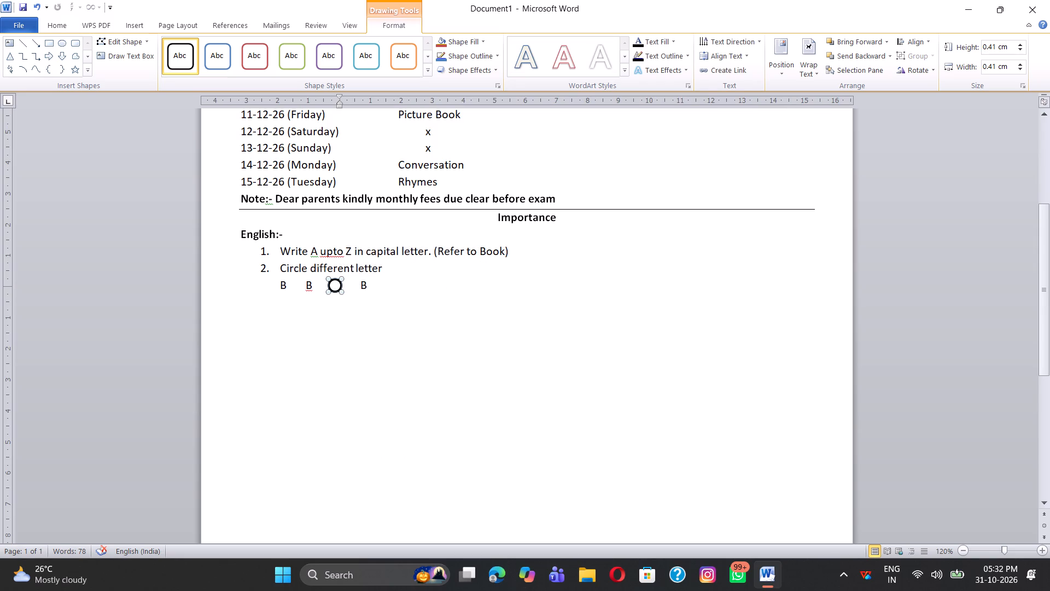
pyautogui.click(336, 286)
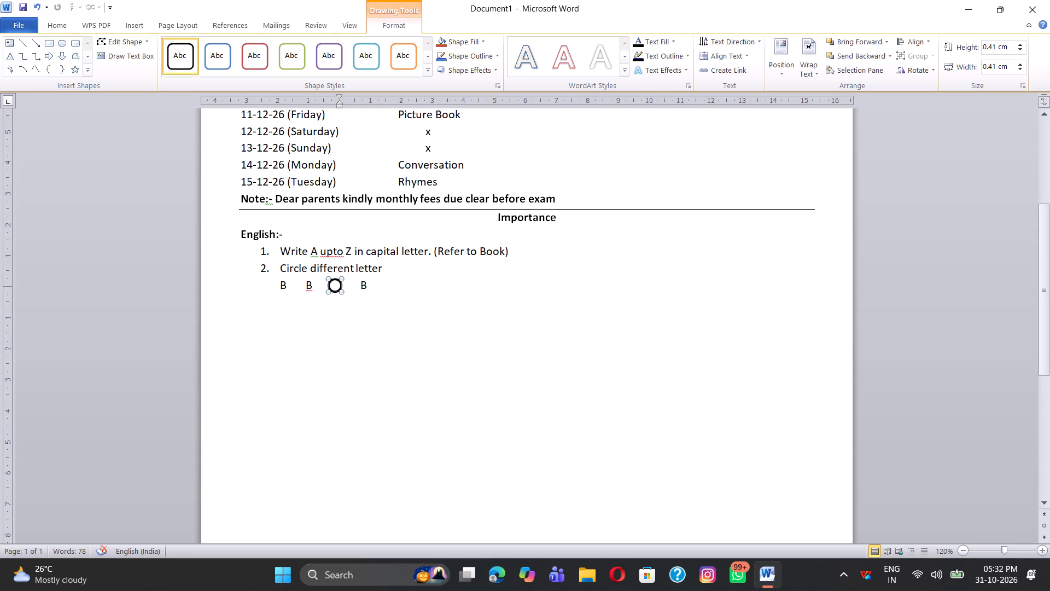
pyautogui.click(335, 285)
pyautogui.rightClick(329, 286)
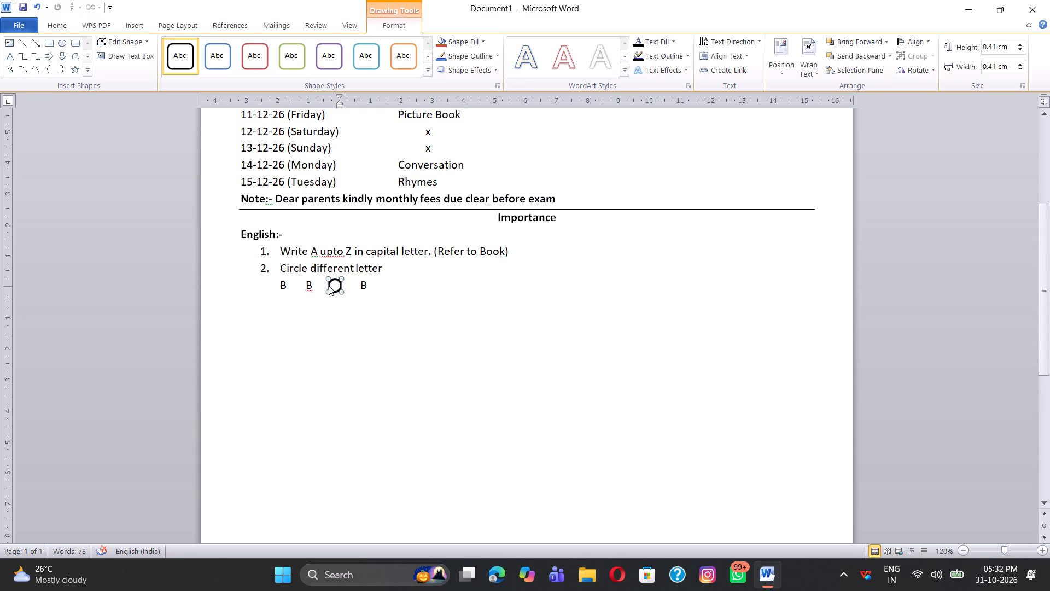
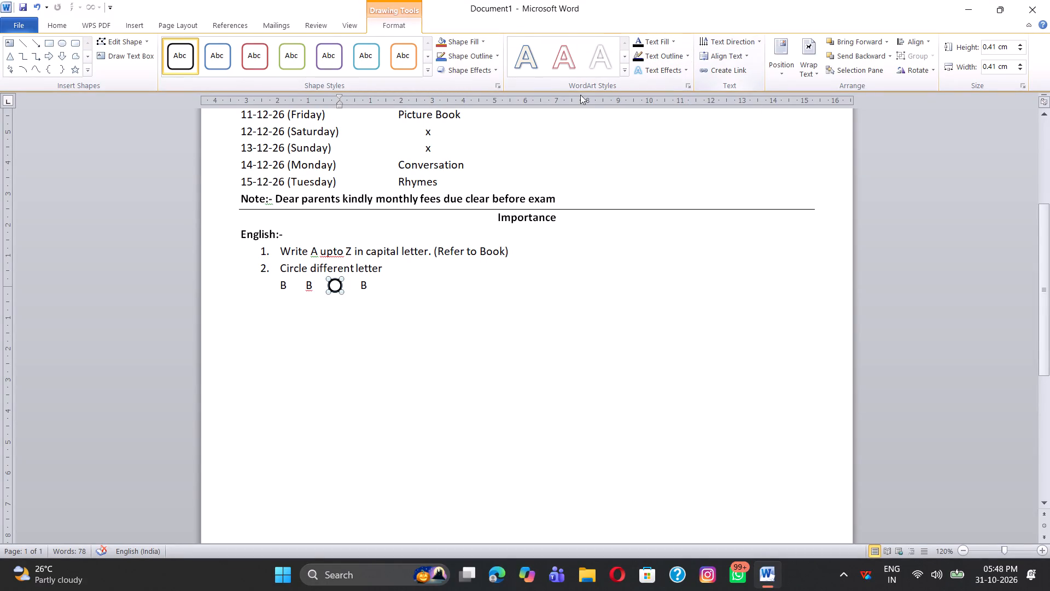
# Undo the circle's text, style and drawing so the letter D in the first letter row is uncovered.
pyautogui.click(33, 12)
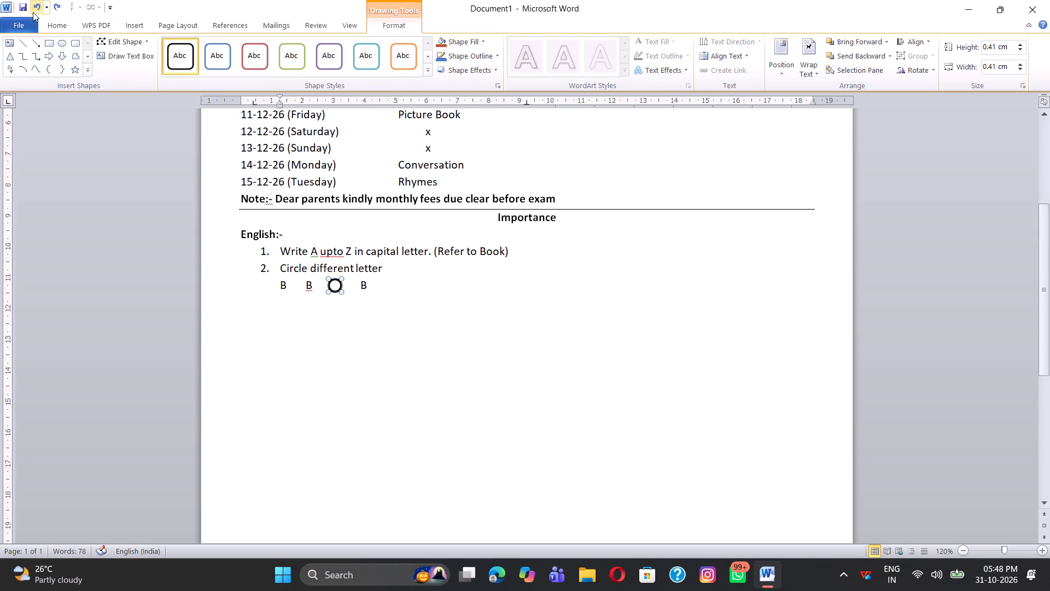
pyautogui.click(33, 12)
pyautogui.click(33, 12)
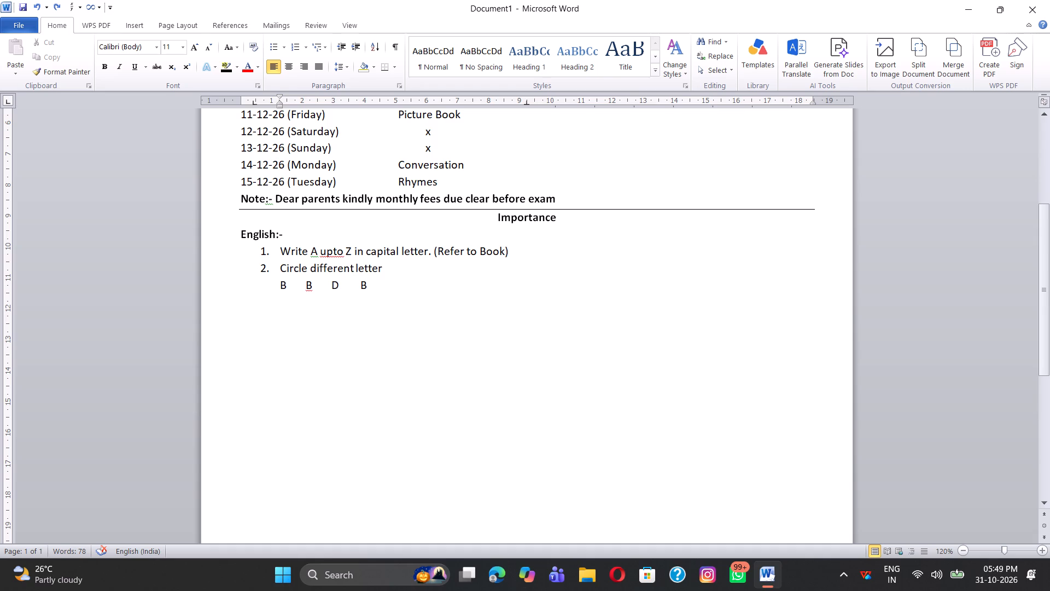
# Add a second unnumbered line below "B B D B" with the widely spaced letters "F E F F".
pyautogui.press('Return')
pyautogui.hotkey('shift', 'f')
pyautogui.press('e')
pyautogui.press('BackSpace')
pyautogui.press('Tab')
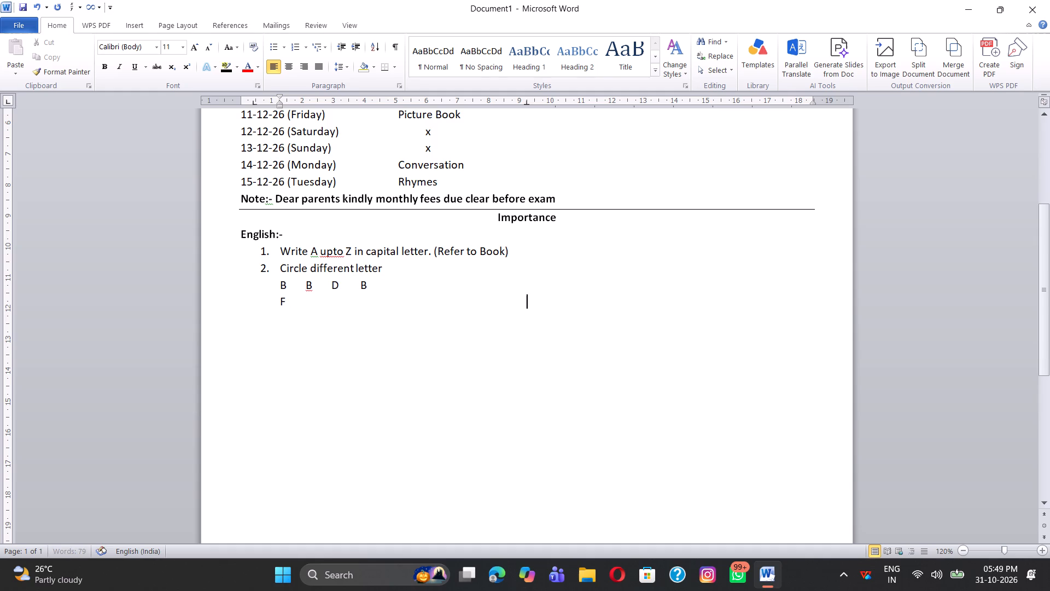
pyautogui.press('BackSpace')
pyautogui.press('space')
pyautogui.press('space')
pyautogui.press('space')
pyautogui.press('space')
pyautogui.press('space')
pyautogui.press('space')
pyautogui.press('space')
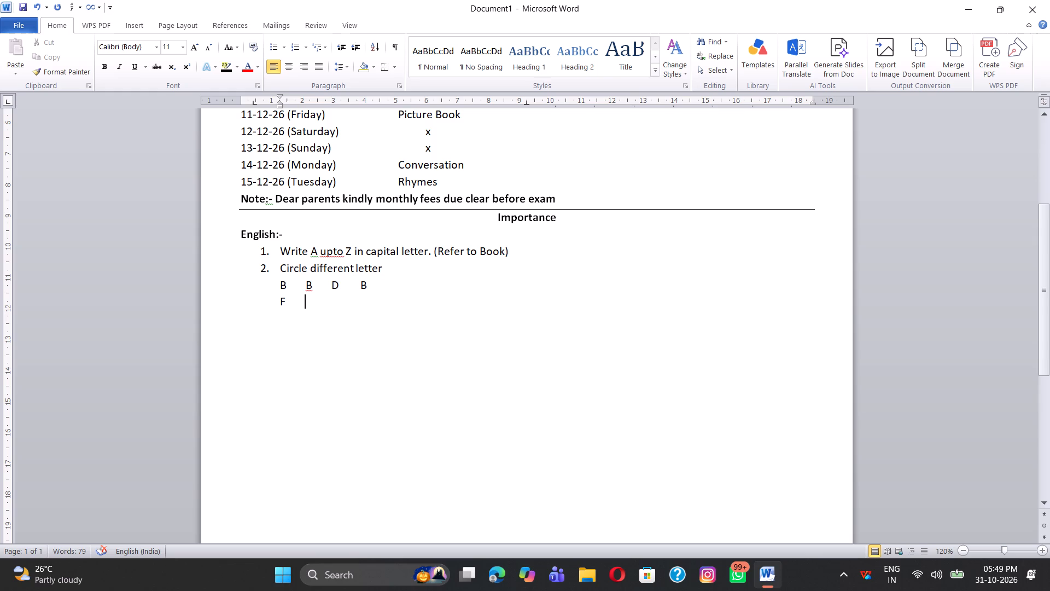
pyautogui.press('e')
pyautogui.press('space')
pyautogui.press('space')
pyautogui.press('space')
pyautogui.press('space')
pyautogui.press('space')
pyautogui.press('space')
pyautogui.press('space')
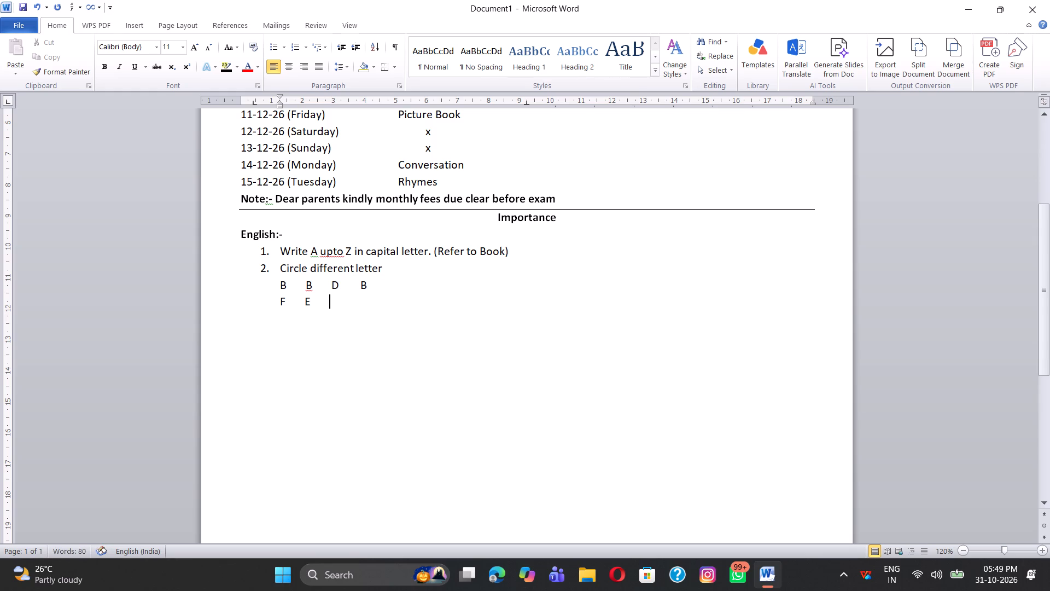
pyautogui.press('f')
pyautogui.press('space')
pyautogui.press('space')
pyautogui.press('space')
pyautogui.press('space')
pyautogui.press('space')
pyautogui.press('space')
pyautogui.press('space')
pyautogui.press('space')
pyautogui.press('space')
pyautogui.press('space')
pyautogui.write('E')
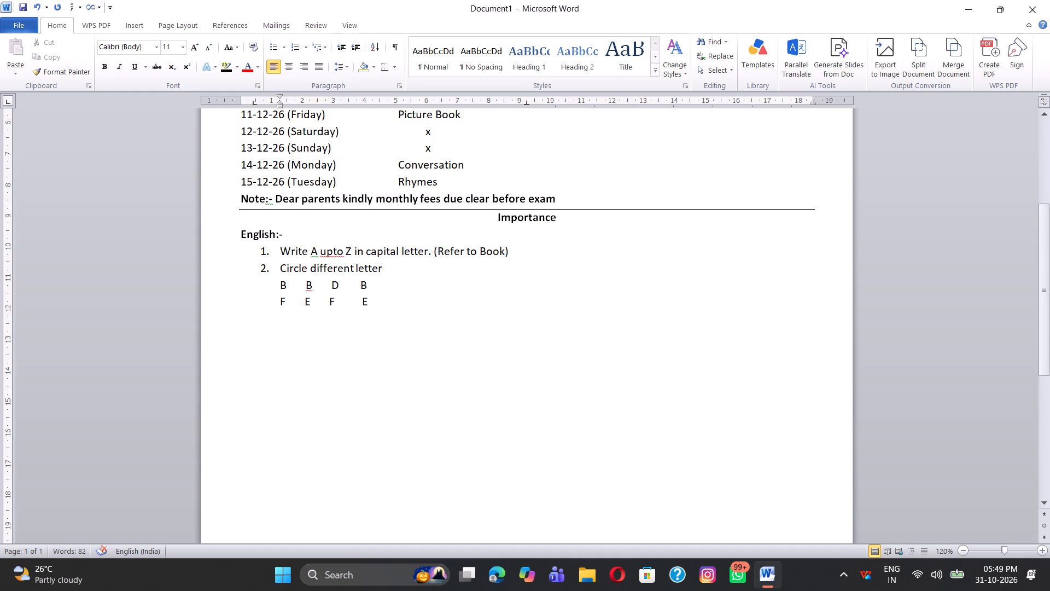
pyautogui.press('BackSpace')
pyautogui.press('f')
# Adjust the spaces before the third and fourth letters of the "F E F F" row to line up with the row above.
pyautogui.click(325, 308)
pyautogui.press('space')
pyautogui.click(363, 300)
pyautogui.press('BackSpace')
pyautogui.press('BackSpace')
pyautogui.press('space')
pyautogui.press('Right')
pyautogui.press('Right')
# Start a new unnumbered line below the "F E F F" row.
pyautogui.press('Return')
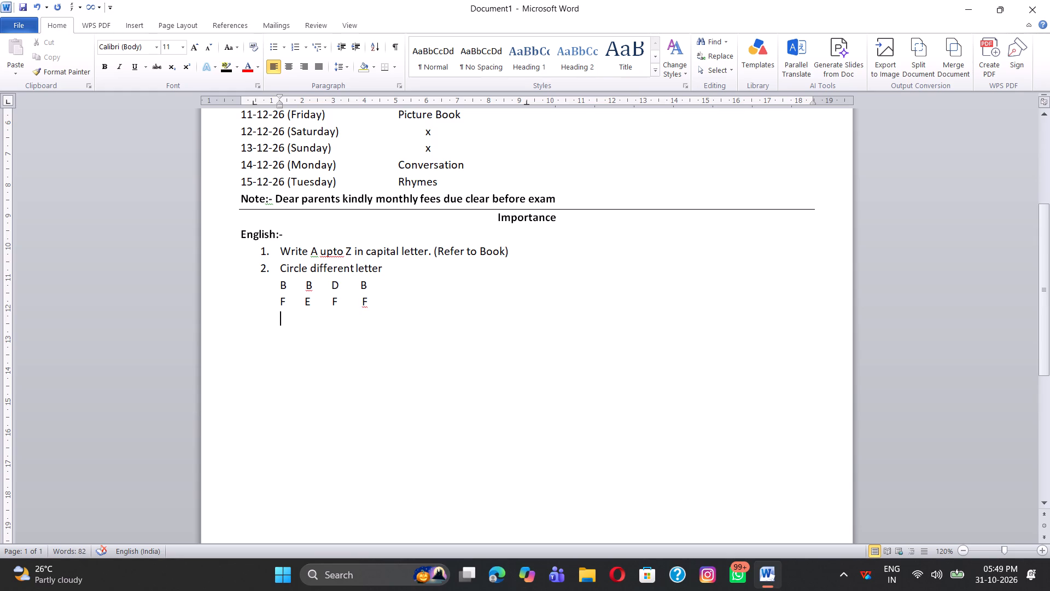
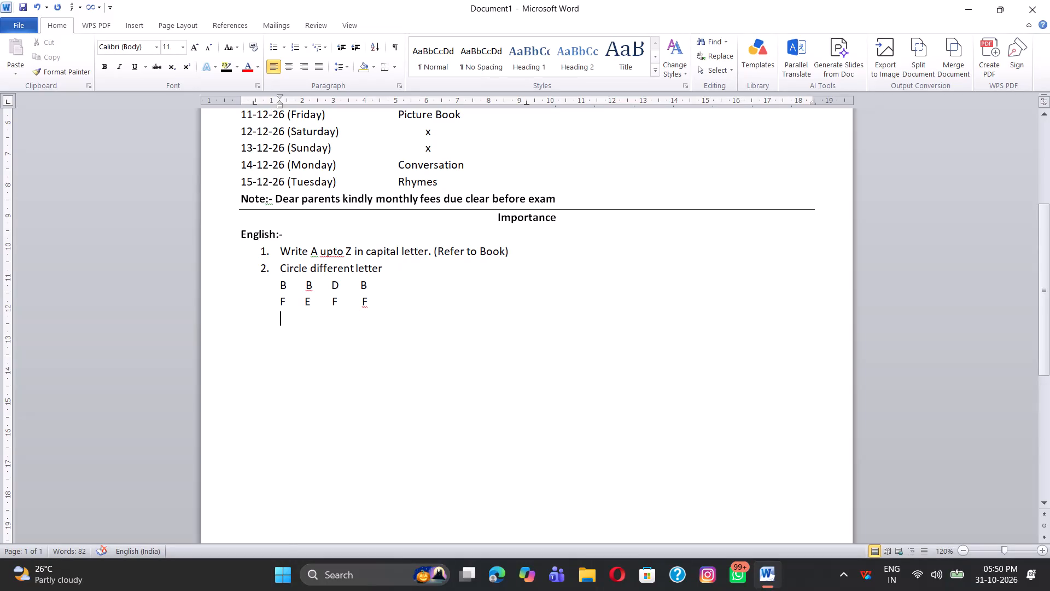
# Adjust the spaces before the second and third letters of the "F E F F" row to line up with the row above.
pyautogui.click(351, 306)
pyautogui.press('BackSpace')
pyautogui.press('space')
pyautogui.click(293, 302)
pyautogui.press('space')
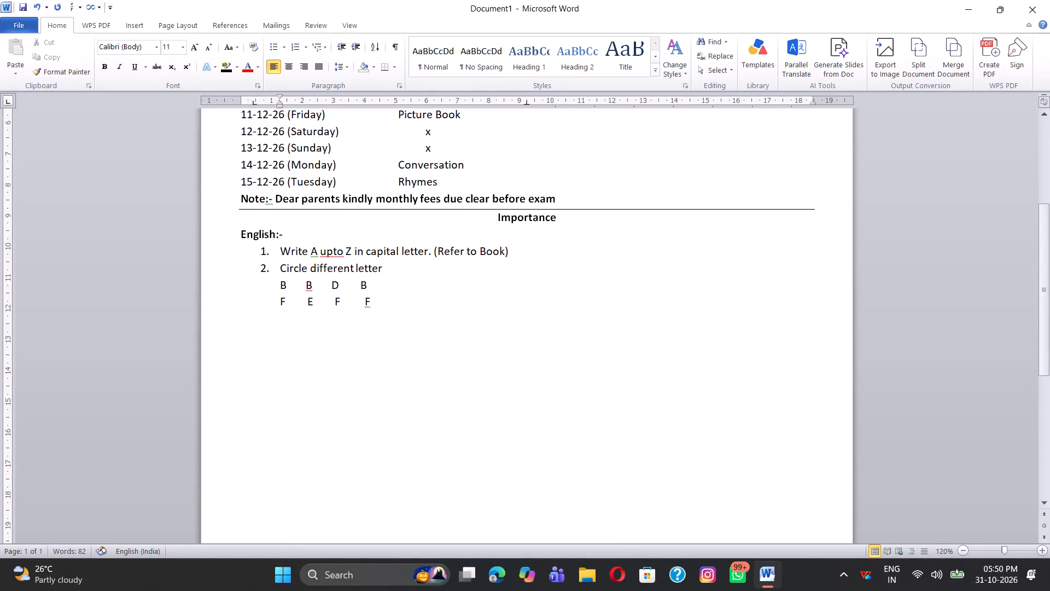
pyautogui.click(328, 303)
pyautogui.press('BackSpace')
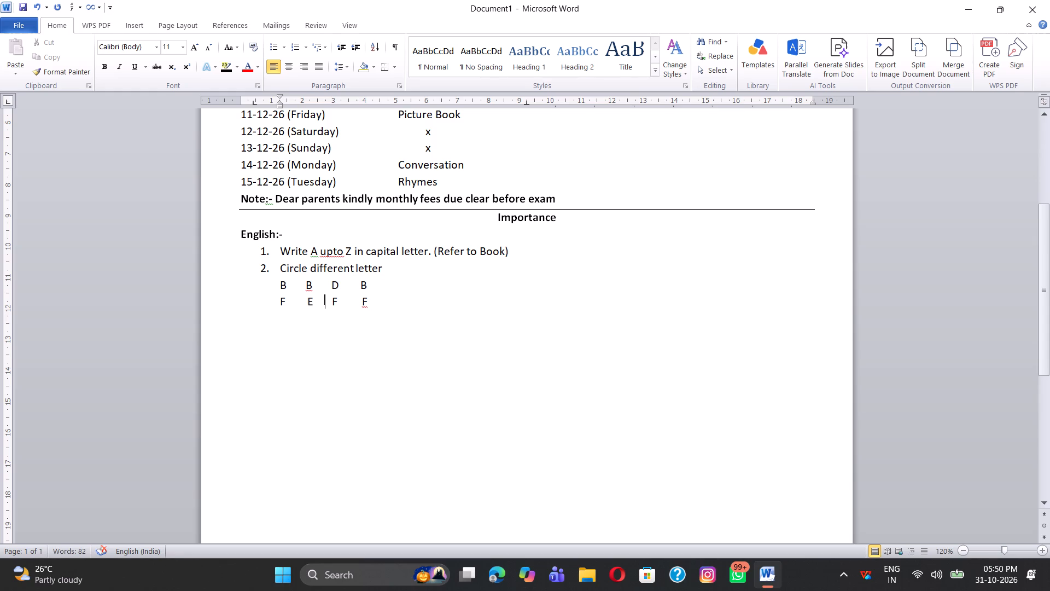
pyautogui.click(301, 308)
pyautogui.press('BackSpace')
pyautogui.press('space')
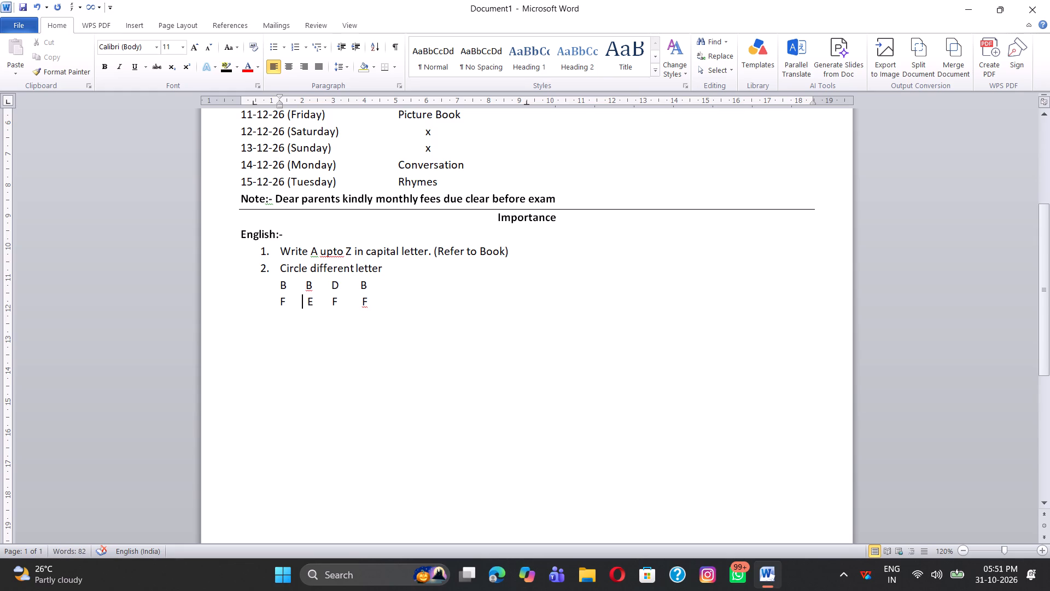
# Start a new unnumbered line below the "F E F F" row.
pyautogui.click(386, 305)
pyautogui.press('Return')
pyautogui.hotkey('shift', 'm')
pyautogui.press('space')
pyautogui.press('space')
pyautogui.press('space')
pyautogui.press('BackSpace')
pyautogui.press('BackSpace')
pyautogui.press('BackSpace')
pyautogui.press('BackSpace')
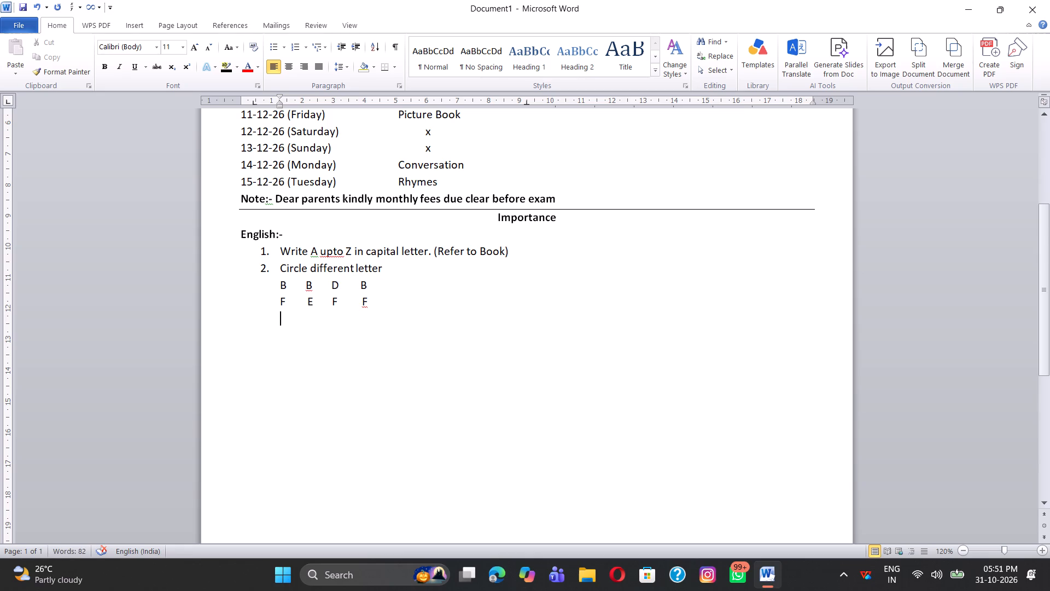
# Enter the widely spaced capital letters "M M N M" as the third letter row, aligned with the columns above.
pyautogui.write('M')
pyautogui.press('space')
pyautogui.press('space')
pyautogui.press('space')
pyautogui.press('space')
pyautogui.press('space')
pyautogui.press('space')
pyautogui.write('M')
pyautogui.press('space')
pyautogui.press('space')
pyautogui.press('space')
pyautogui.press('space')
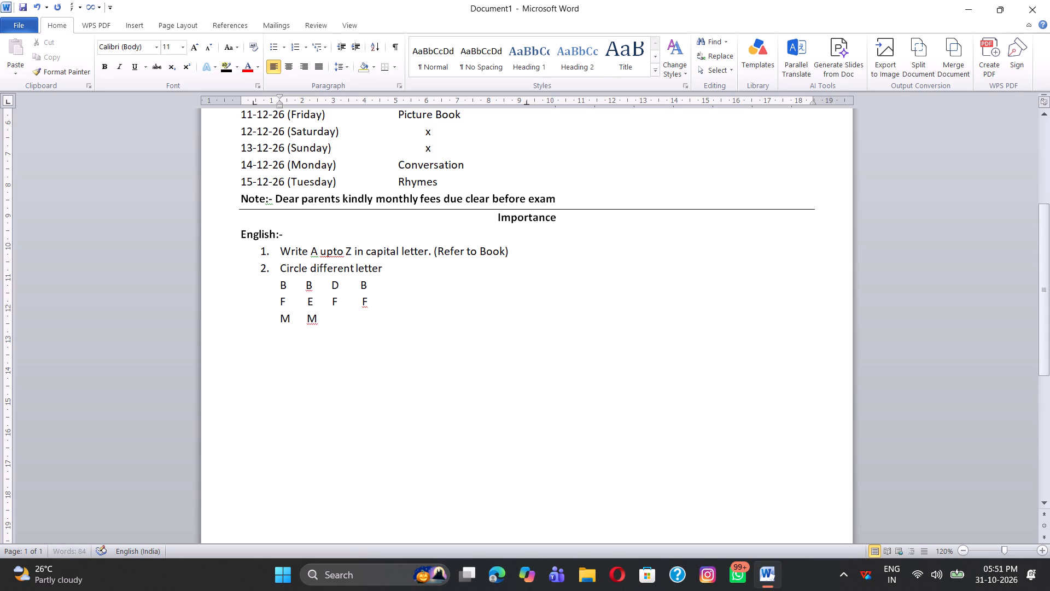
pyautogui.press('space')
pyautogui.press('space')
pyautogui.press('n')
pyautogui.press('space')
pyautogui.press('space')
pyautogui.press('space')
pyautogui.press('space')
pyautogui.press('space')
pyautogui.press('space')
pyautogui.press('space')
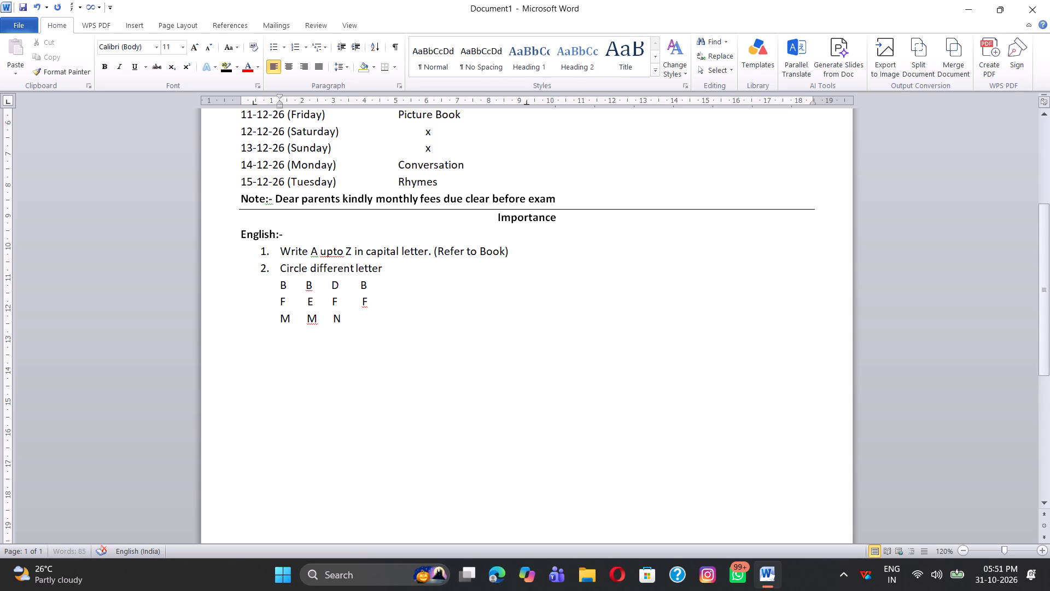
pyautogui.press('m')
# Add a fourth unnumbered row below it with the widely spaced letters "L L L I", aligned with the columns above.
pyautogui.press('Return')
pyautogui.write('L')
pyautogui.press('space')
pyautogui.press('space')
pyautogui.press('space')
pyautogui.press('space')
pyautogui.press('space')
pyautogui.press('space')
pyautogui.press('space')
pyautogui.press('space')
pyautogui.press('l')
pyautogui.press('space')
pyautogui.press('space')
pyautogui.press('space')
pyautogui.press('space')
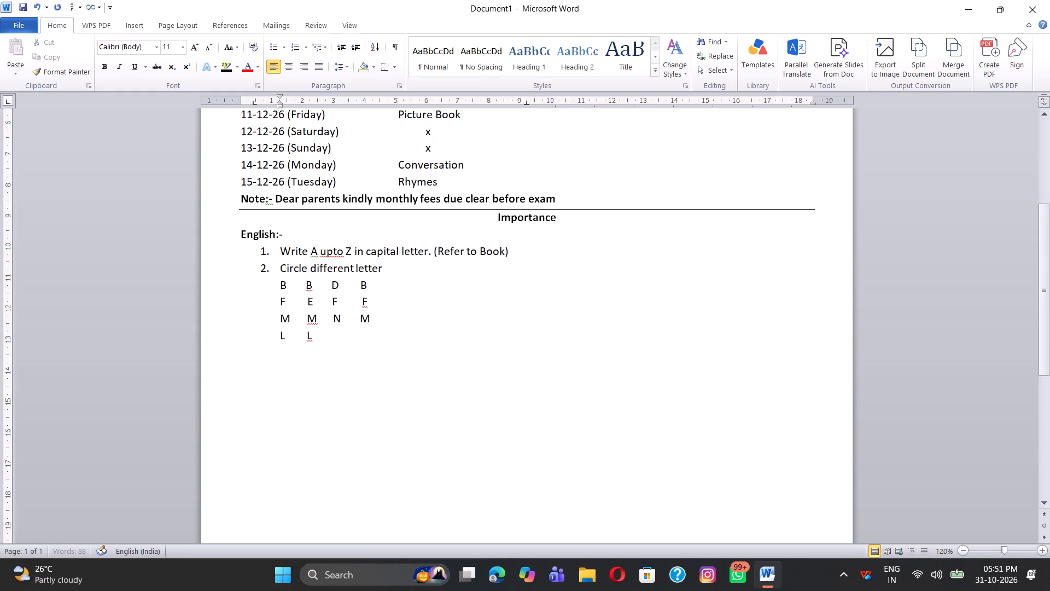
pyautogui.press('space')
pyautogui.press('space')
pyautogui.press('space')
pyautogui.press('space')
pyautogui.write('L')
pyautogui.press('space')
pyautogui.press('space')
pyautogui.press('space')
pyautogui.press('space')
pyautogui.press('space')
pyautogui.press('space')
pyautogui.press('space')
pyautogui.press('space')
pyautogui.press('space')
pyautogui.press('i')
# Add a fifth unnumbered row with the widely spaced letters "O O C O", aligned with the columns above.
pyautogui.press('Return')
pyautogui.press('o')
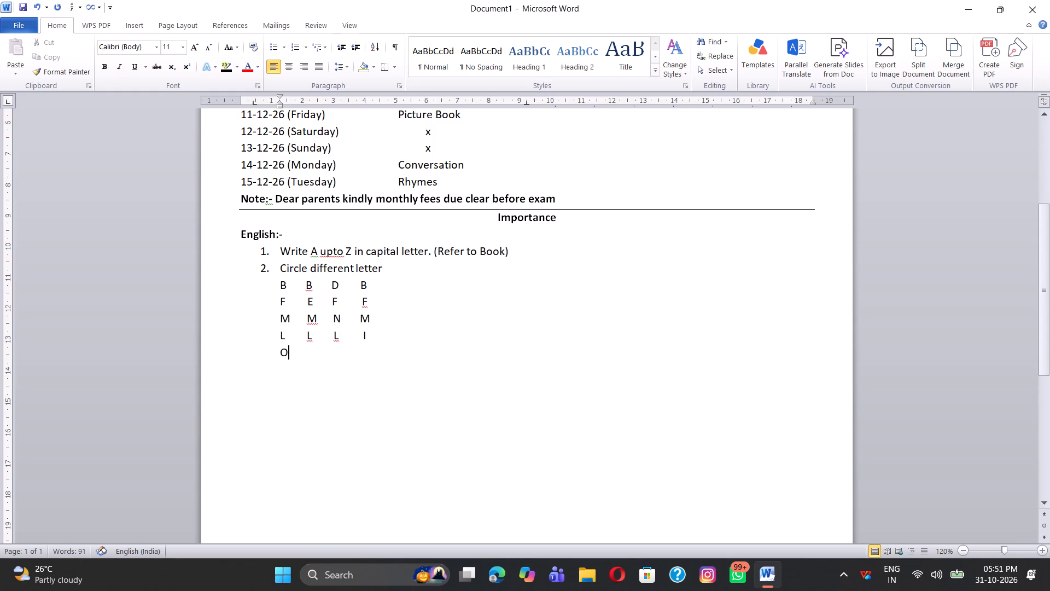
pyautogui.press('space')
pyautogui.press('space')
pyautogui.press('space')
pyautogui.press('space')
pyautogui.press('space')
pyautogui.press('space')
pyautogui.press('space')
pyautogui.press('o')
pyautogui.press('space')
pyautogui.press('space')
pyautogui.press('space')
pyautogui.press('space')
pyautogui.press('space')
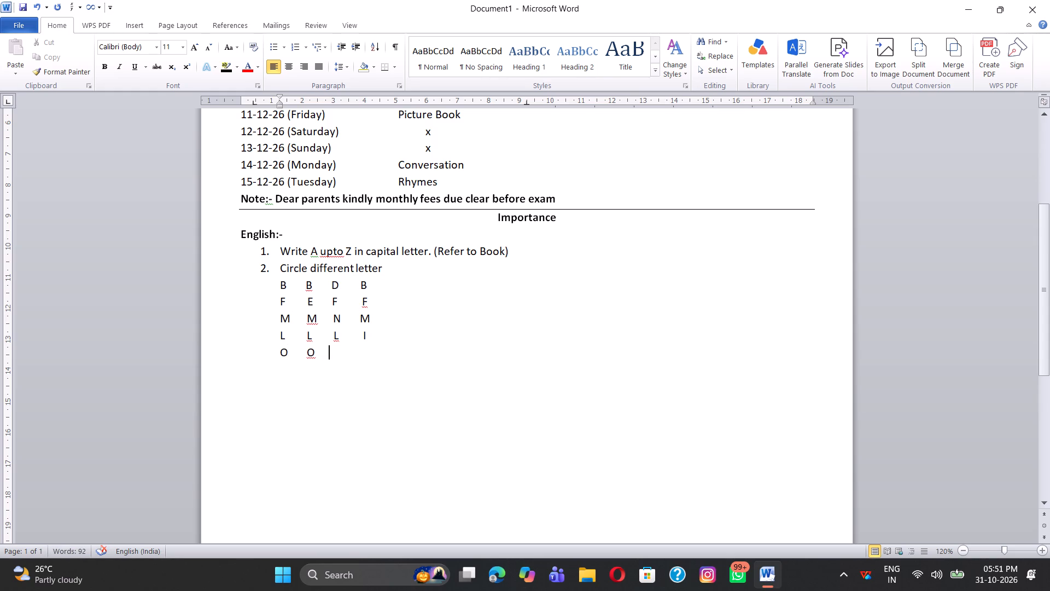
pyautogui.press('space')
pyautogui.press('space')
pyautogui.press('c')
pyautogui.press('space')
pyautogui.press('space')
pyautogui.press('space')
pyautogui.press('space')
pyautogui.press('space')
pyautogui.press('space')
pyautogui.press('space')
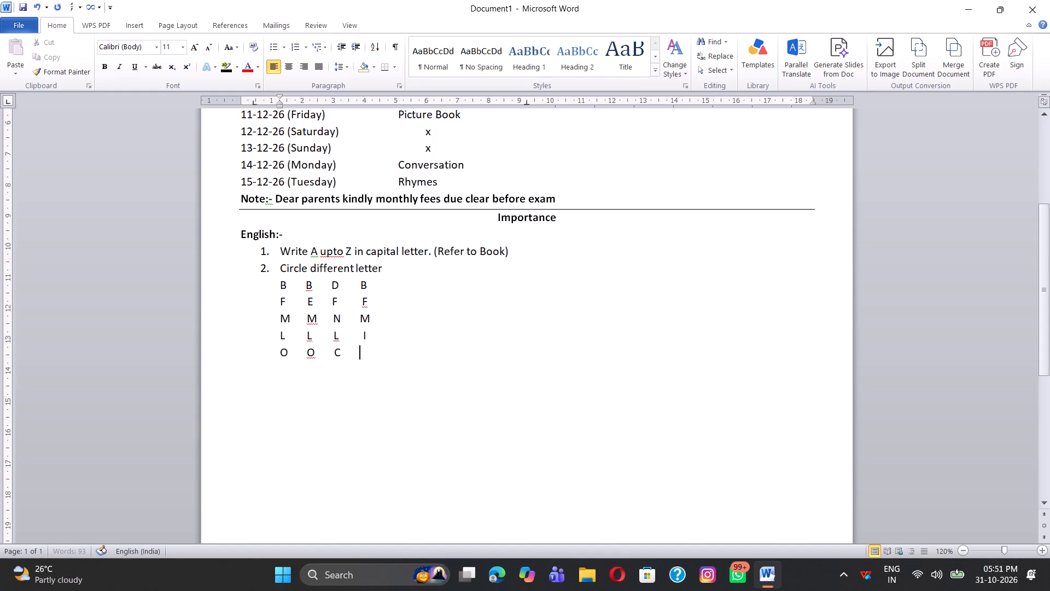
pyautogui.press('space')
pyautogui.press('space')
pyautogui.write('O')
pyautogui.press('BackSpace')
pyautogui.press('BackSpace')
pyautogui.press('o')
# Start numbered item 3 on a new line below the "O O C O" row, continuing the English list.
pyautogui.press('Return')
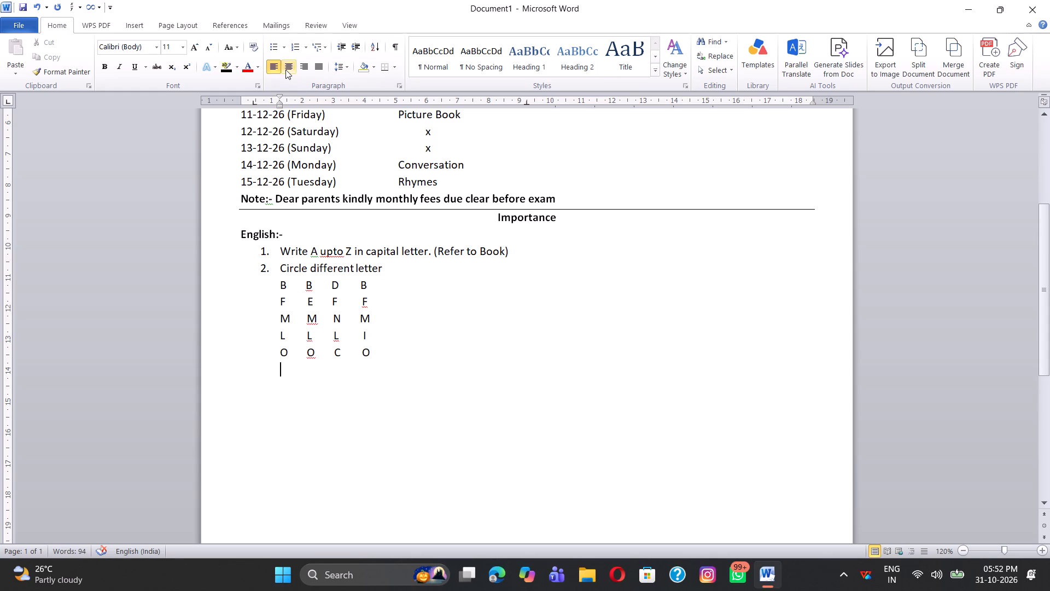
pyautogui.click(299, 47)
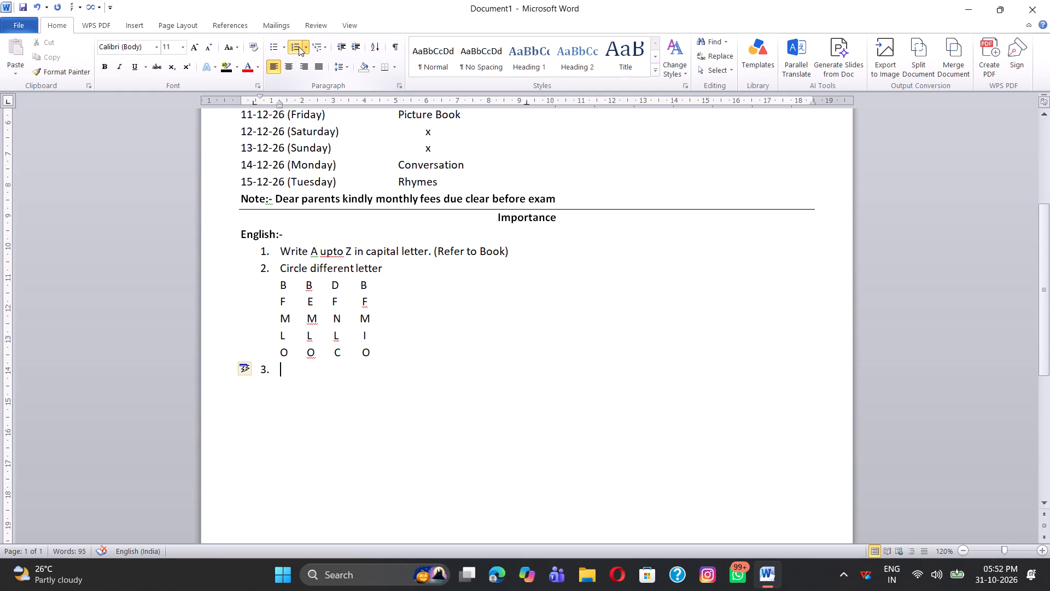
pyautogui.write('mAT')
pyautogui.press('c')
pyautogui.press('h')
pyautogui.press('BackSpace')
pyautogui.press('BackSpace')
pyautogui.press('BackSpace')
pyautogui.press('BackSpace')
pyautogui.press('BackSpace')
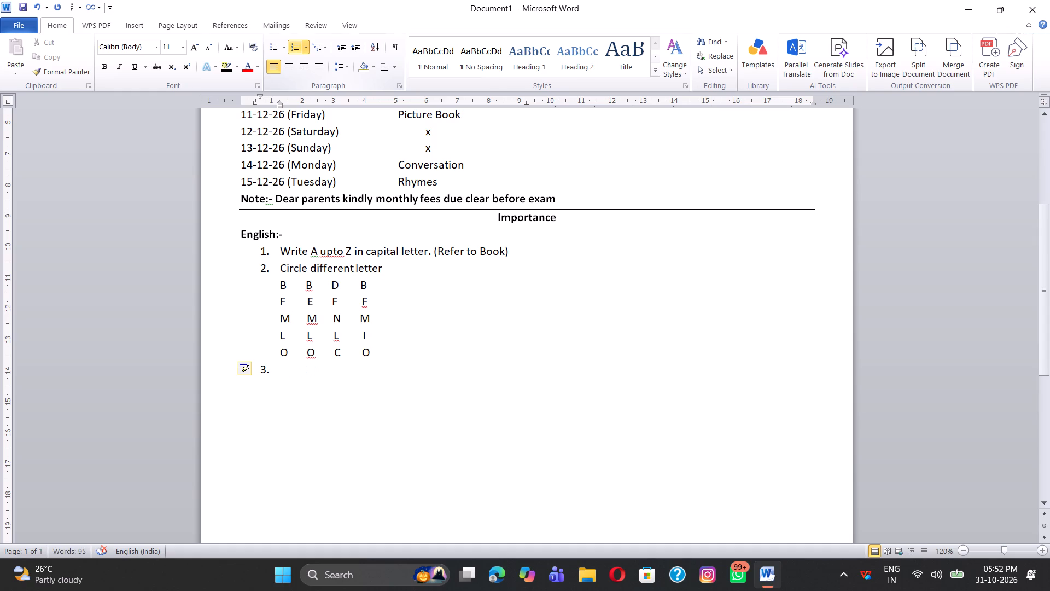
# Enter "Match the picture with alphabet." as the text of item 3.
pyautogui.write('Match')
pyautogui.press('space')
pyautogui.write('the')
pyautogui.press('space')
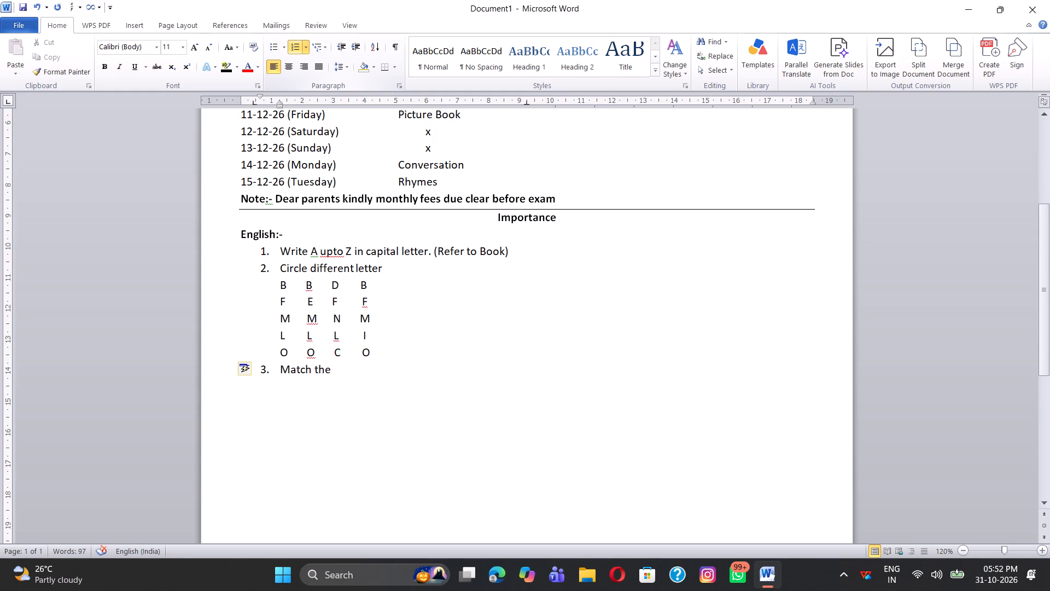
pyautogui.write('picture')
pyautogui.press('space')
pyautogui.write('with a')
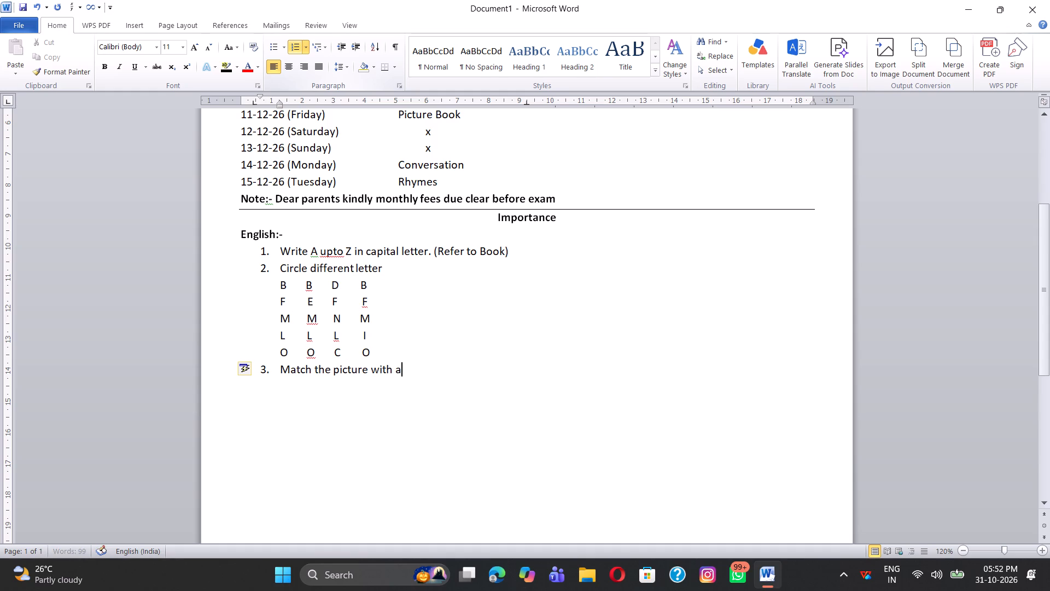
pyautogui.press('space')
pyautogui.press('BackSpace')
pyautogui.write('lph')
pyautogui.press('a')
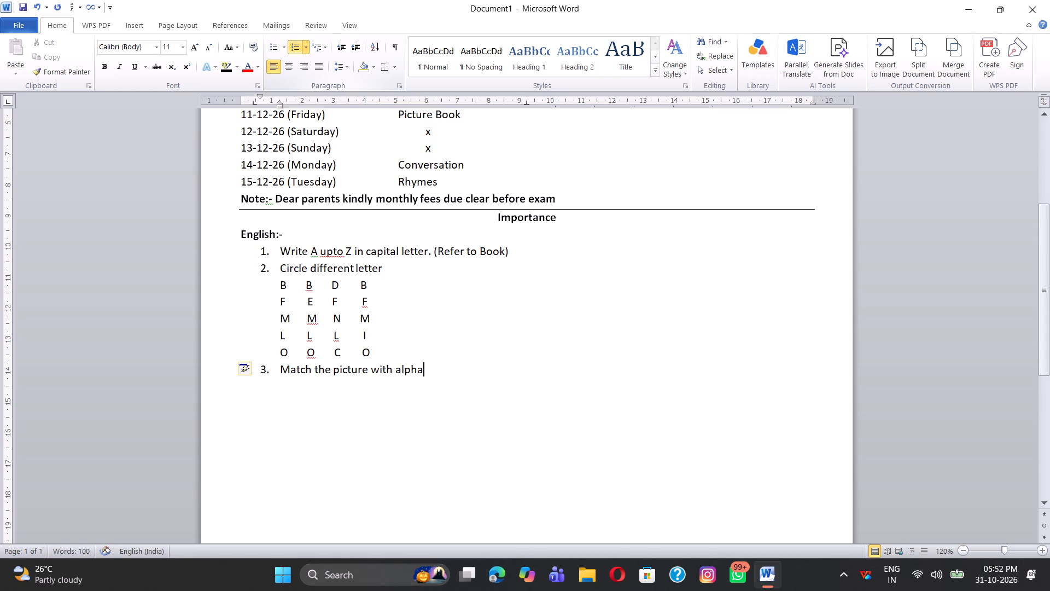
pyautogui.write('betr')
pyautogui.press('BackSpace')
pyautogui.press('.')
# Start a new unnumbered line below item 3, aligned with its text.
pyautogui.press('Return')
pyautogui.press('BackSpace')
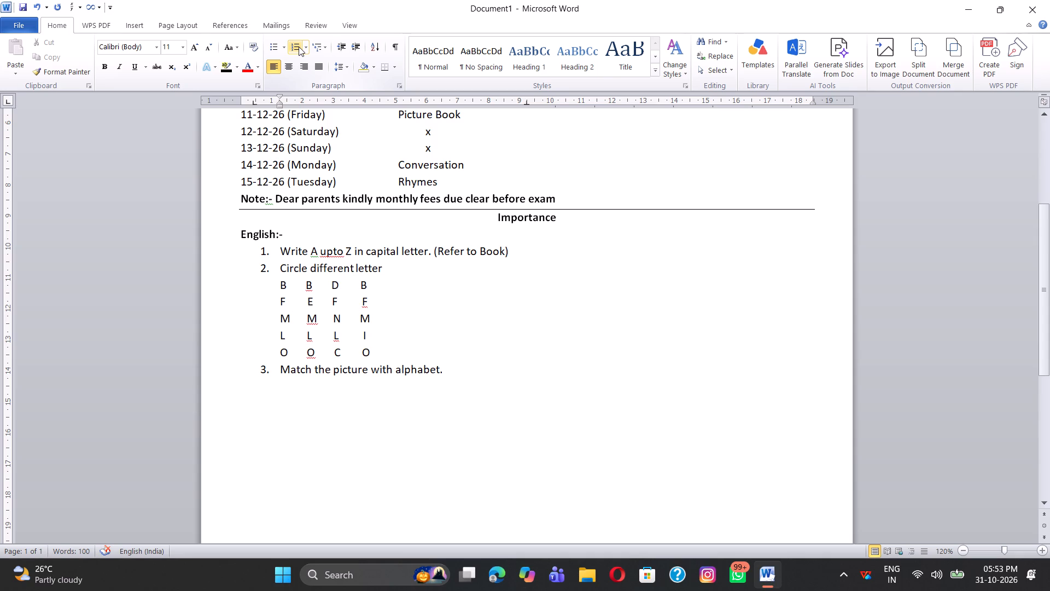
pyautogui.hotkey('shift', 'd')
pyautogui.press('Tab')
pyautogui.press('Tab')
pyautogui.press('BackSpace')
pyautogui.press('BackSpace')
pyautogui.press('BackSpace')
# List the capital letters D, A, C, K and B under item 3, each on its own unnumbered line.
pyautogui.hotkey('shift', 'd')
pyautogui.press('Tab')
pyautogui.press('BackSpace')
pyautogui.press('space')
pyautogui.press('space')
pyautogui.press('space')
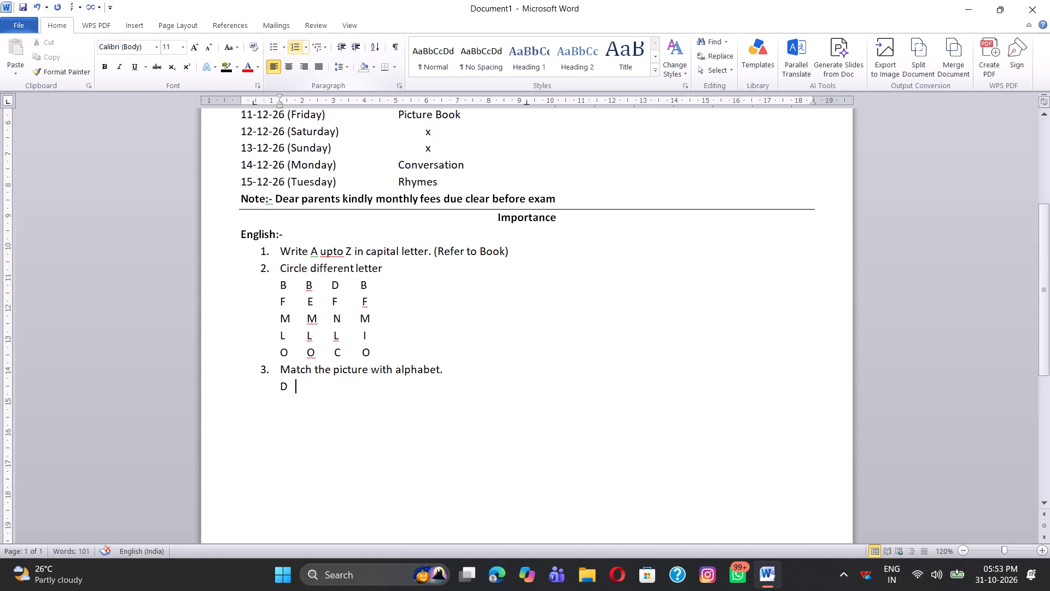
pyautogui.press('Return')
pyautogui.hotkey('shift', 'a')
pyautogui.press('Return')
pyautogui.hotkey('shift', 'c')
pyautogui.press('Return')
pyautogui.hotkey('shift', 'k')
pyautogui.press('Return')
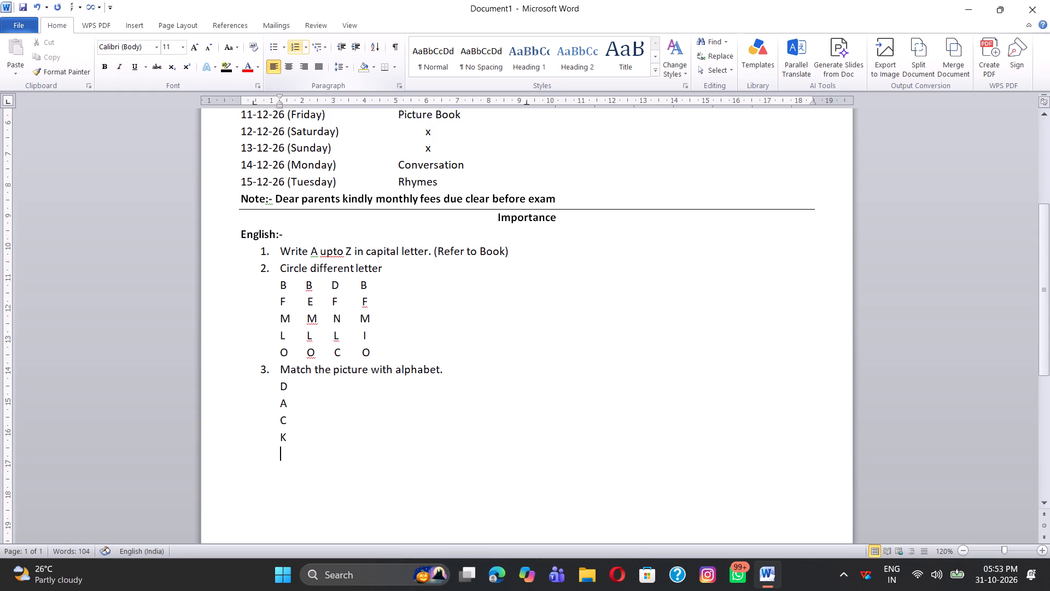
pyautogui.hotkey('shift', 'b')
# Start numbered item 4 on a new line below the letter B, continuing the English list.
pyautogui.press('Return')
pyautogui.press('BackSpace')
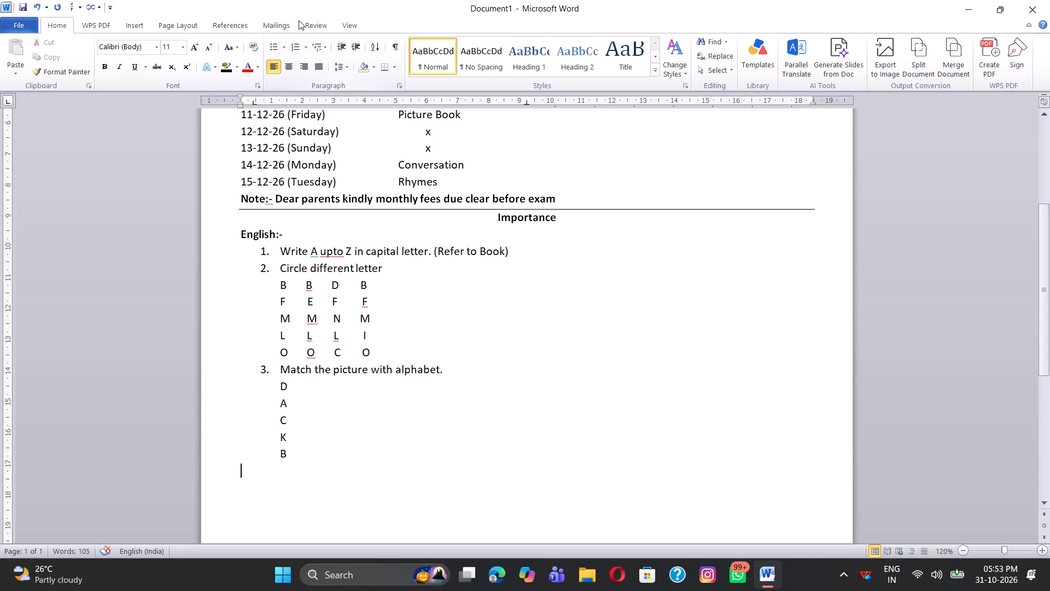
pyautogui.click(289, 46)
pyautogui.scroll(-1, 323, 328)
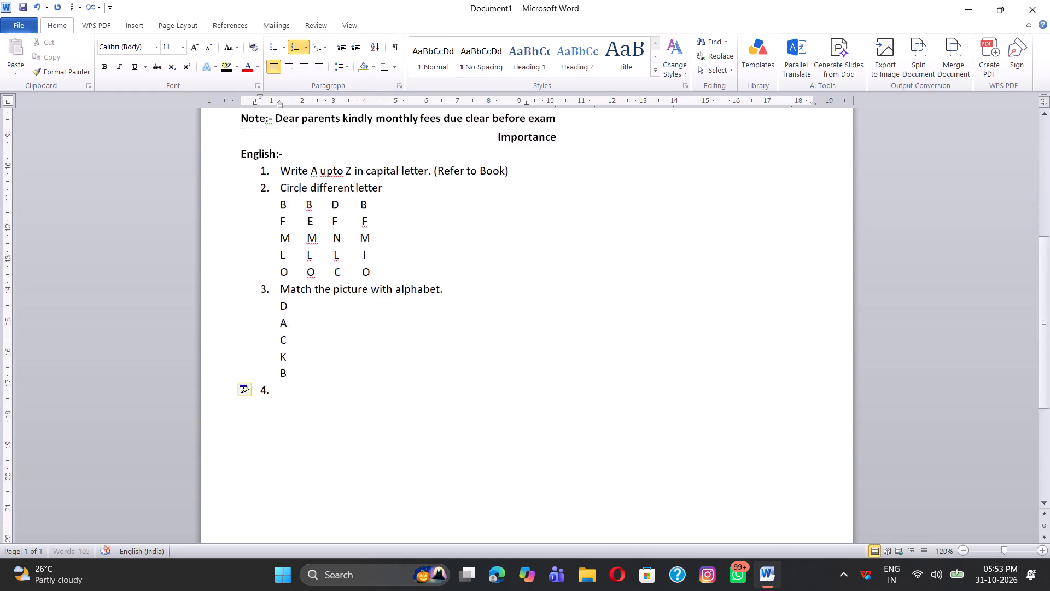
pyautogui.scroll(-1, 323, 328)
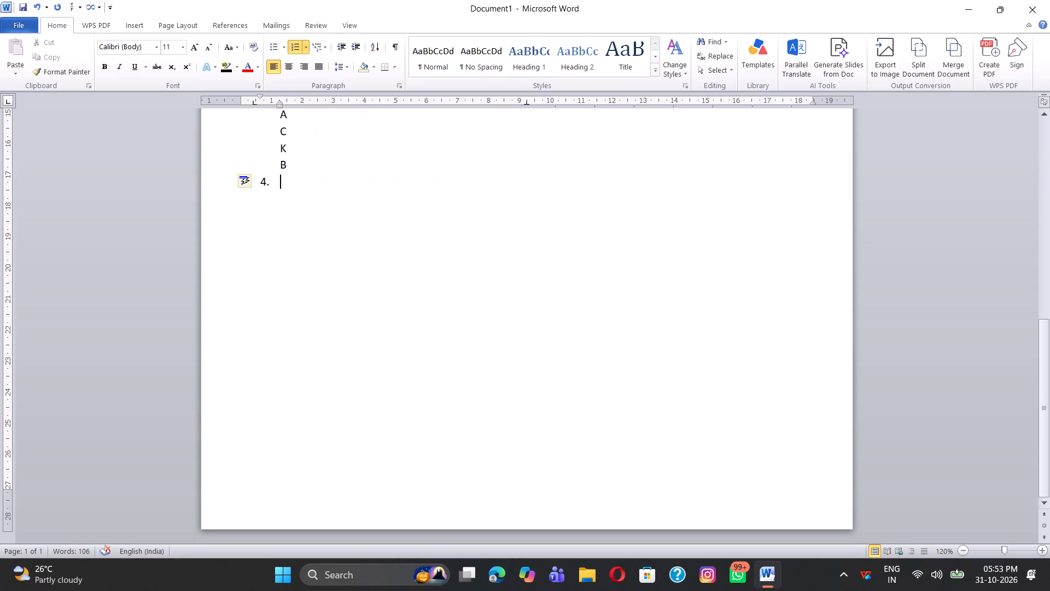
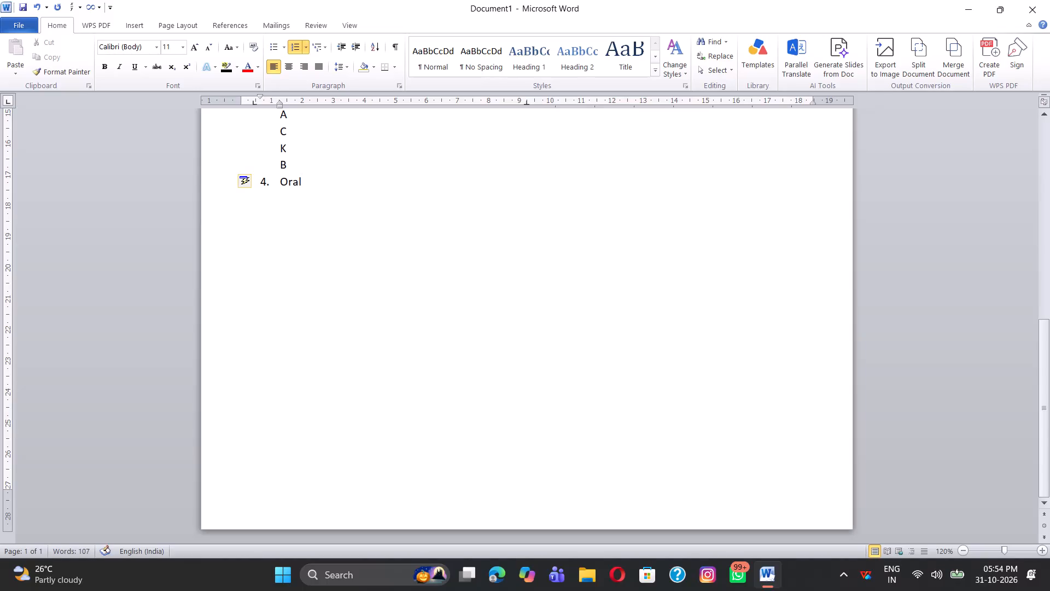
# Continue item 4 after the word Oral with ":- i) A upto Z".
pyautogui.write(':-')
pyautogui.press('space')
pyautogui.press('i')
pyautogui.hotkey('shift', ')')
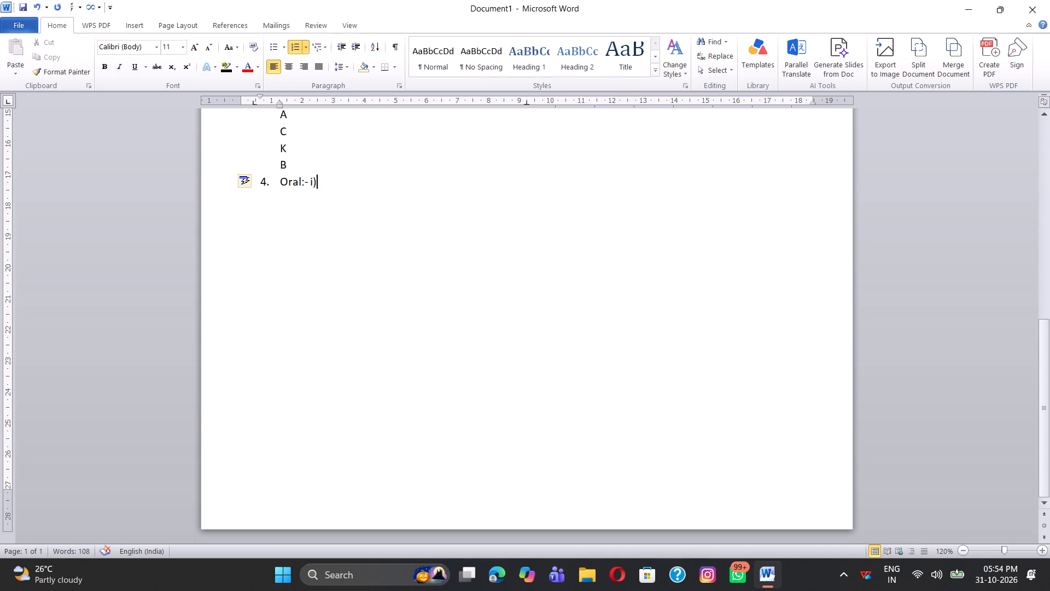
pyautogui.press('space')
pyautogui.write('A upto')
pyautogui.press('space')
pyautogui.write('Z')
# Add "ii) A-APPLE upto Z-ZEBRA" on the same line of item 4, spaced apart from part i), with APPLE and ZEBRA in capitals.
pyautogui.press('space')
pyautogui.press('space')
pyautogui.press('space')
pyautogui.press('space')
pyautogui.write('ii)')
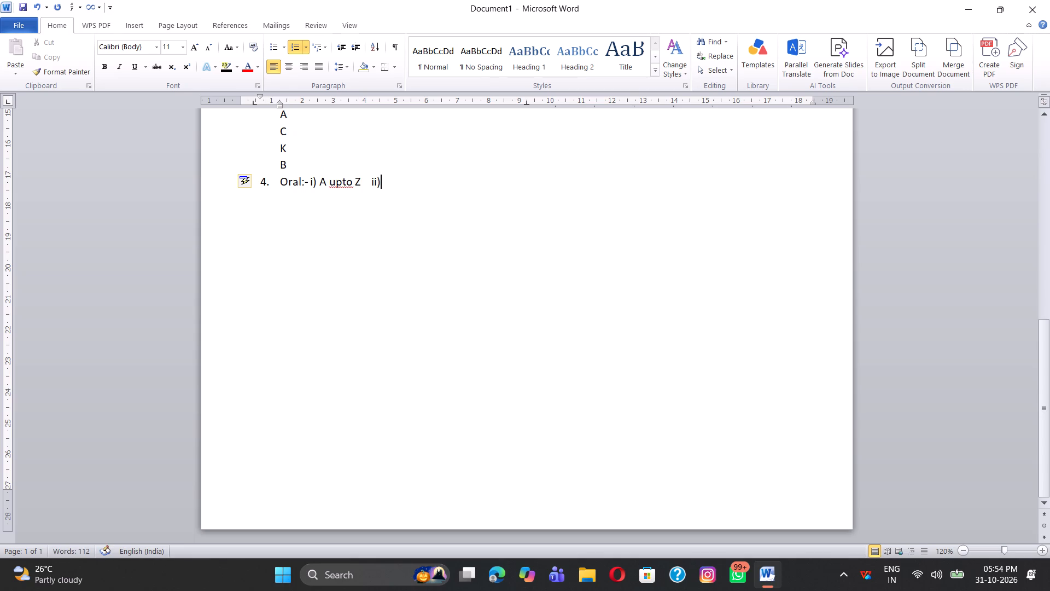
pyautogui.press('space')
pyautogui.write('A-')
pyautogui.hotkey('shift', 'a')
pyautogui.press('p')
pyautogui.press('BackSpace')
pyautogui.write('PPLE')
pyautogui.press('space')
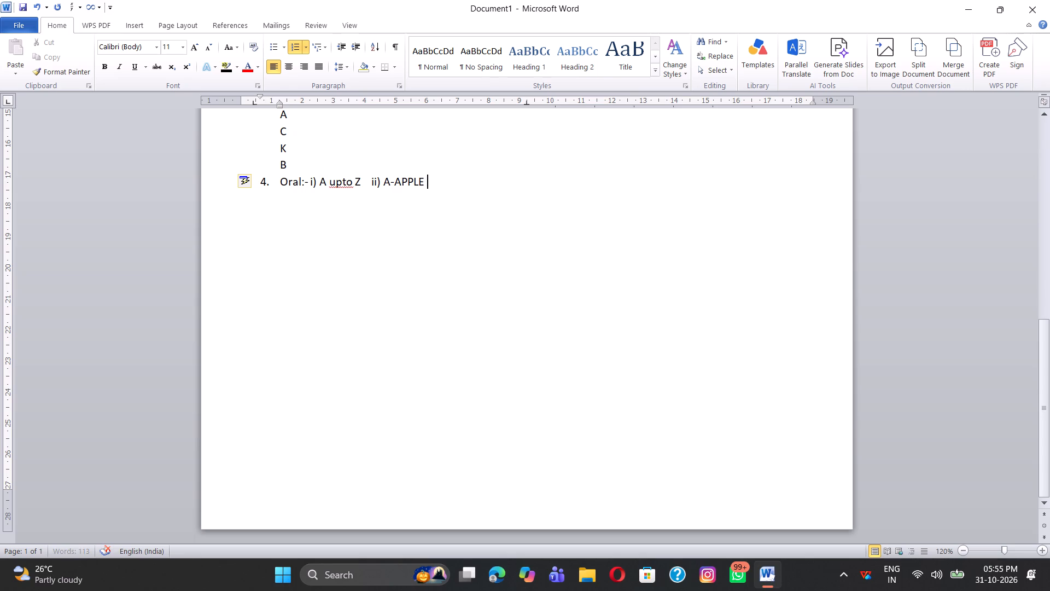
pyautogui.press('u')
pyautogui.write('pto')
pyautogui.press('space')
pyautogui.write('Z-')
pyautogui.write('Zebra')
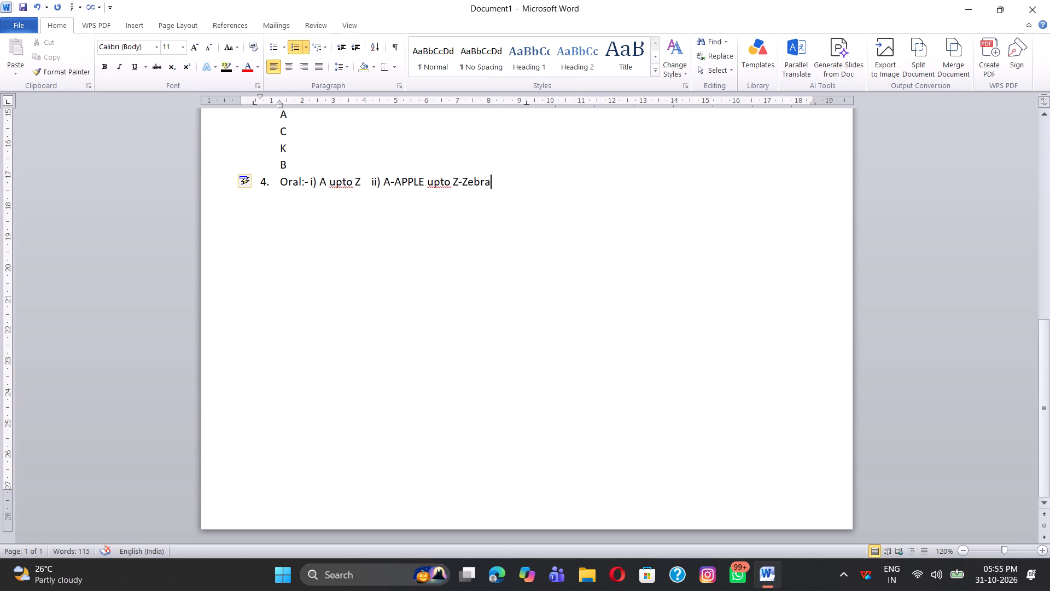
pyautogui.press('BackSpace')
pyautogui.press('BackSpace')
pyautogui.press('BackSpace')
pyautogui.press('BackSpace')
pyautogui.write('EBRA')
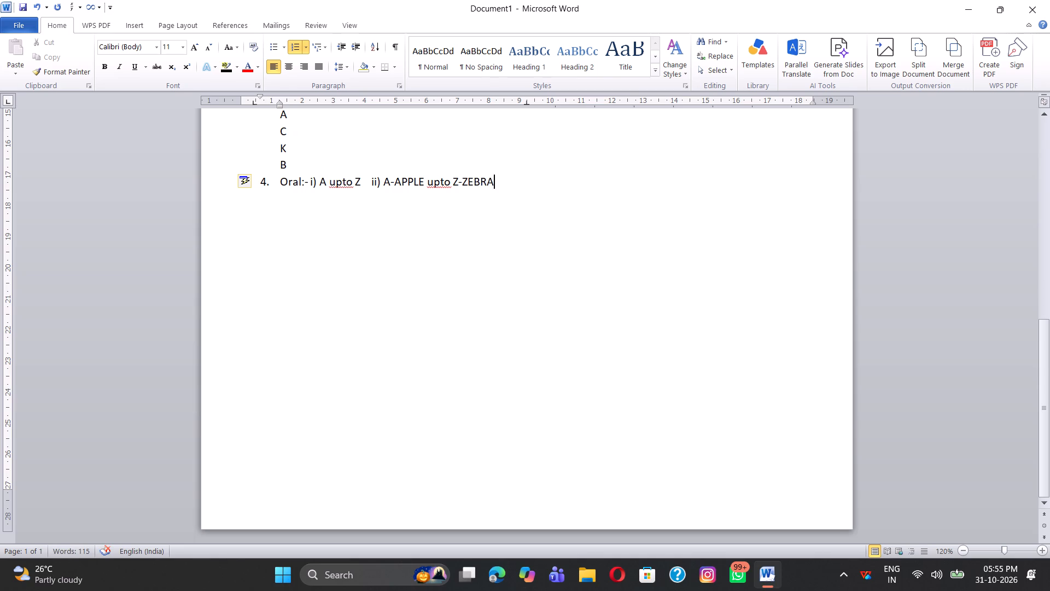
# Add the subject heading "Drawing:-" on a new unnumbered line below item 4, aligned with the item numbers.
pyautogui.press('Return')
pyautogui.press('BackSpace')
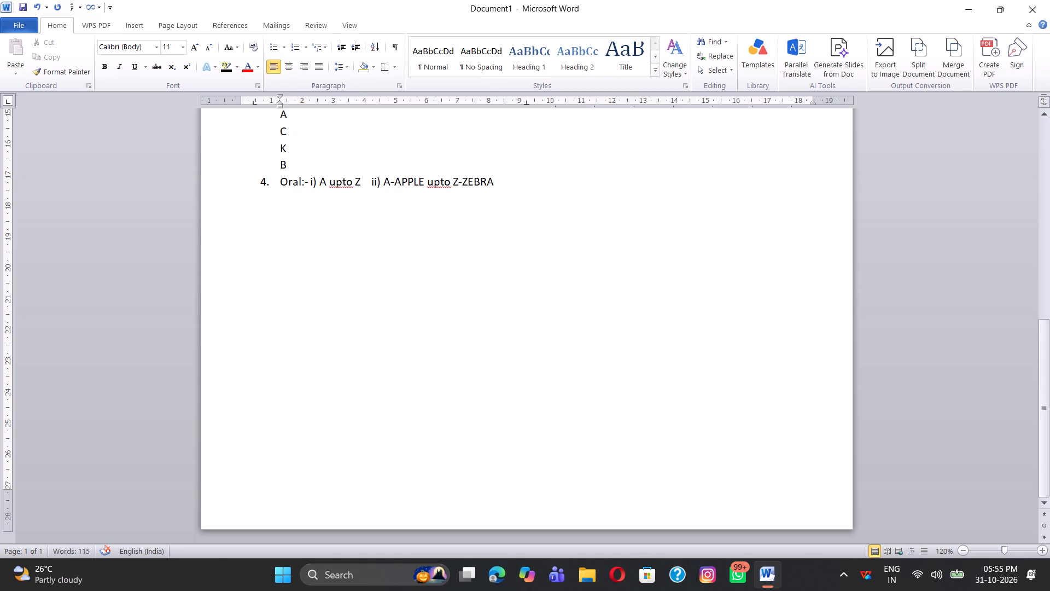
pyautogui.press('BackSpace')
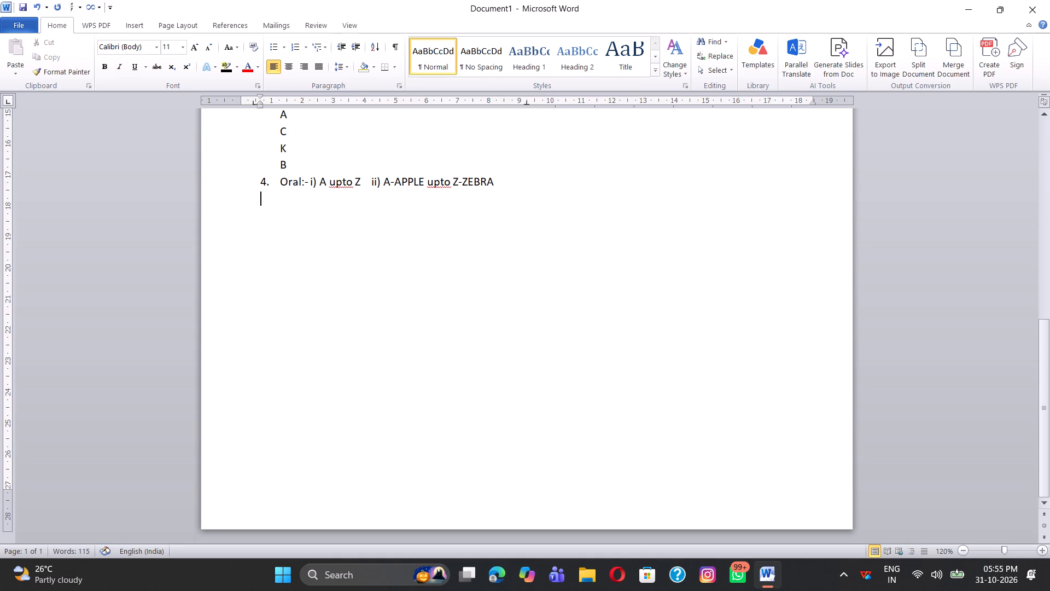
pyautogui.hotkey('shift', 'd')
pyautogui.write('rawing')
pyautogui.write(':-')
# Underline the "Drawing:-" heading.
pyautogui.moveTo(260, 201); pyautogui.dragTo(287, 201)
pyautogui.moveTo(287, 201); pyautogui.dragTo(316, 201)
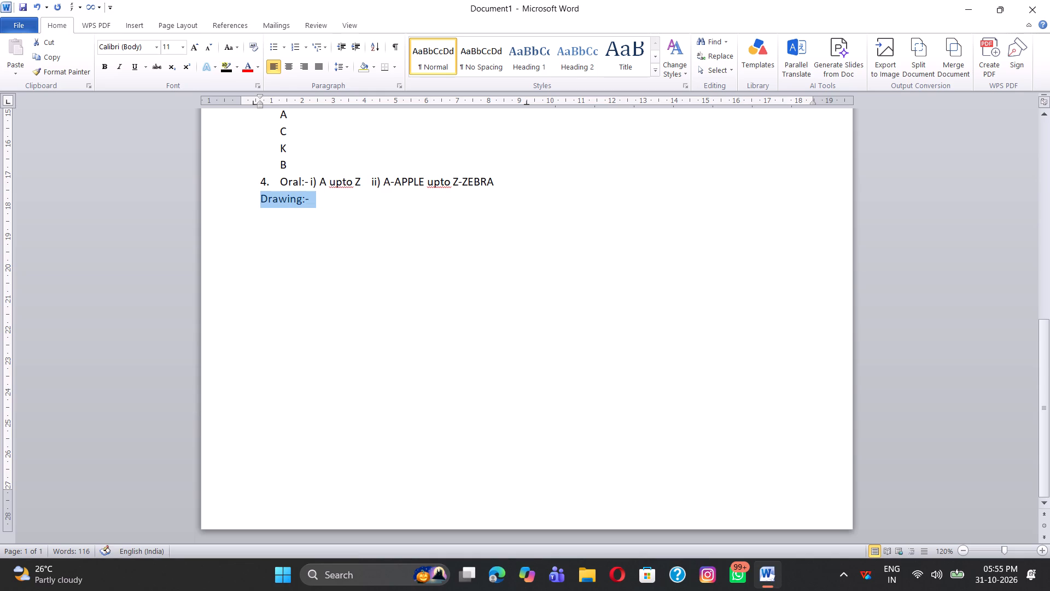
pyautogui.moveTo(316, 201); pyautogui.dragTo(316, 201)
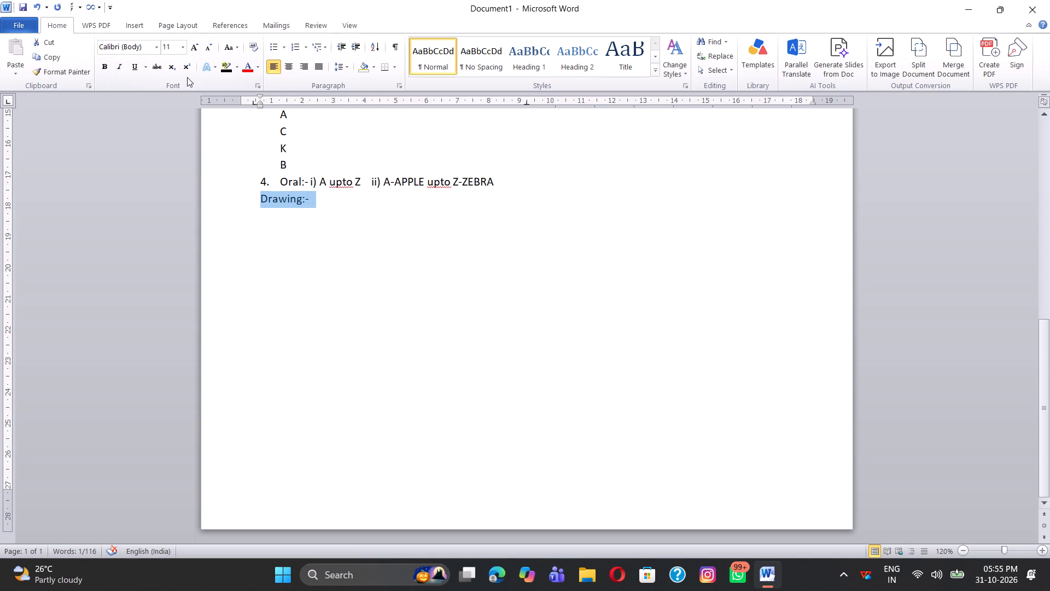
pyautogui.click(131, 64)
pyautogui.click(325, 224)
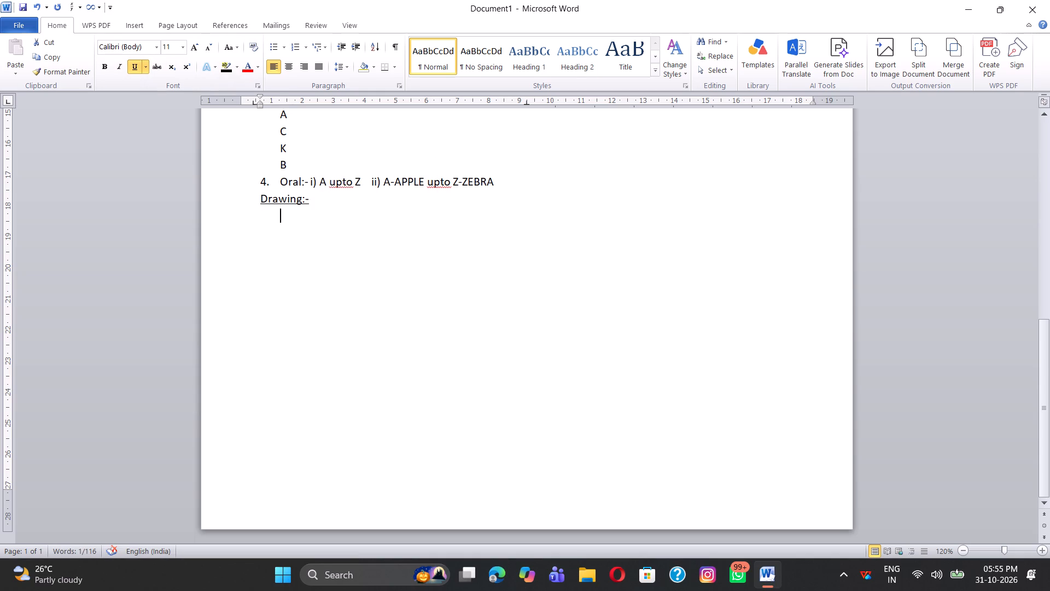
# Add the word "Colouring" without underline after the "Drawing:-" heading, leaving two spaces between them.
pyautogui.click(323, 194)
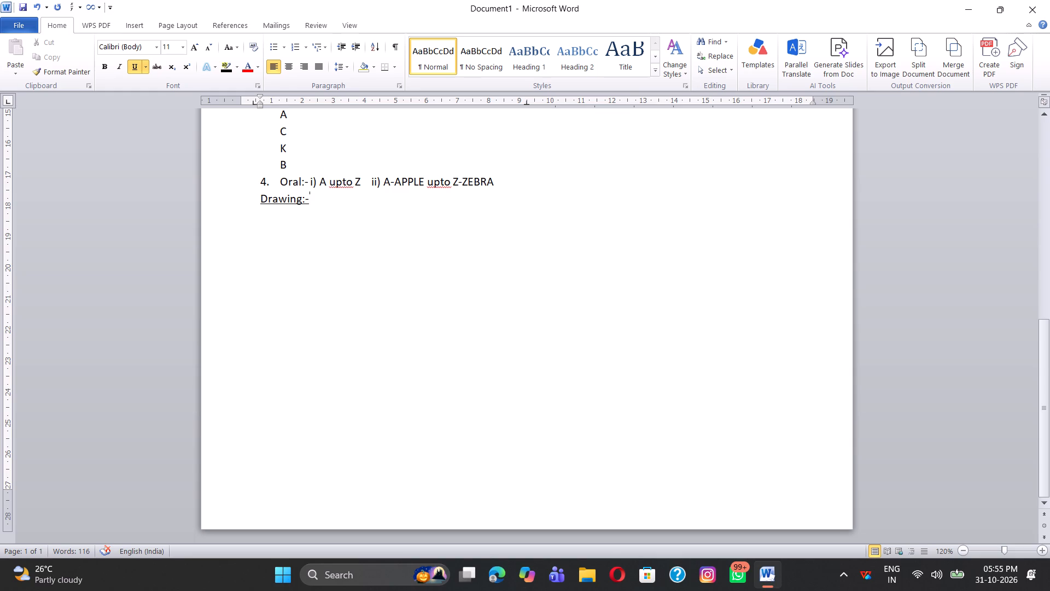
pyautogui.click(138, 60)
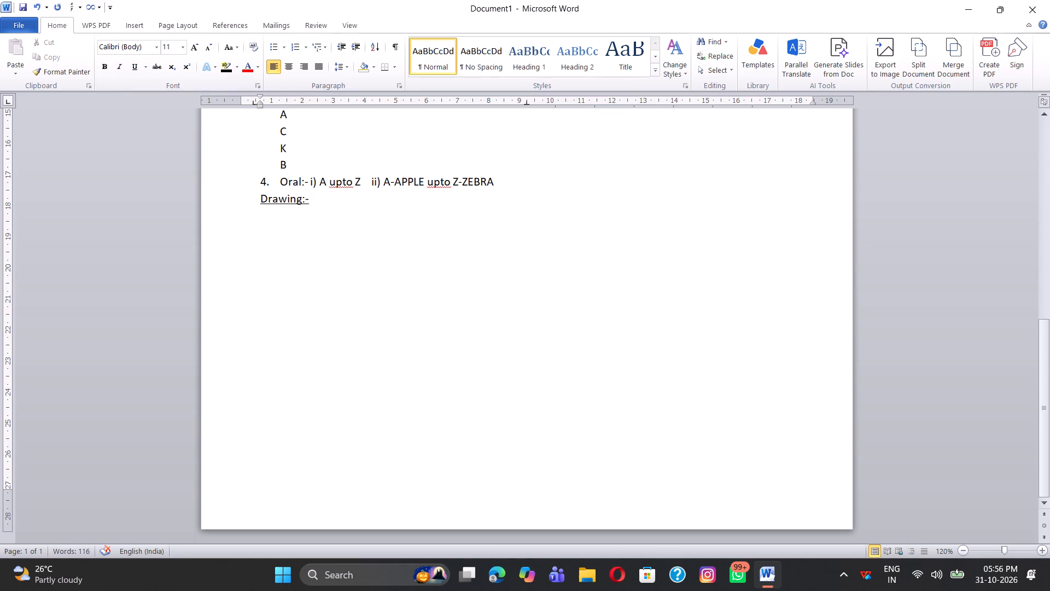
pyautogui.press('space')
pyautogui.press('space')
pyautogui.write('Co')
pyautogui.write('lo')
pyautogui.write('uring')
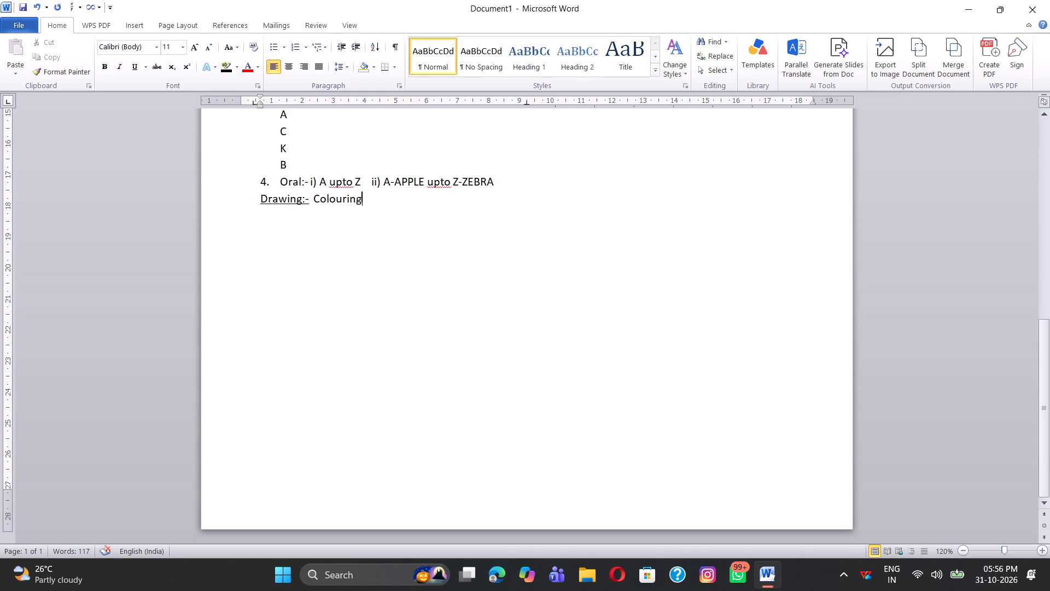
# Follow "Colouring" with the page list "(Page:- 26,28,29,31 and 32)" on the same line.
pyautogui.press('space')
pyautogui.write('(')
pyautogui.write('Page')
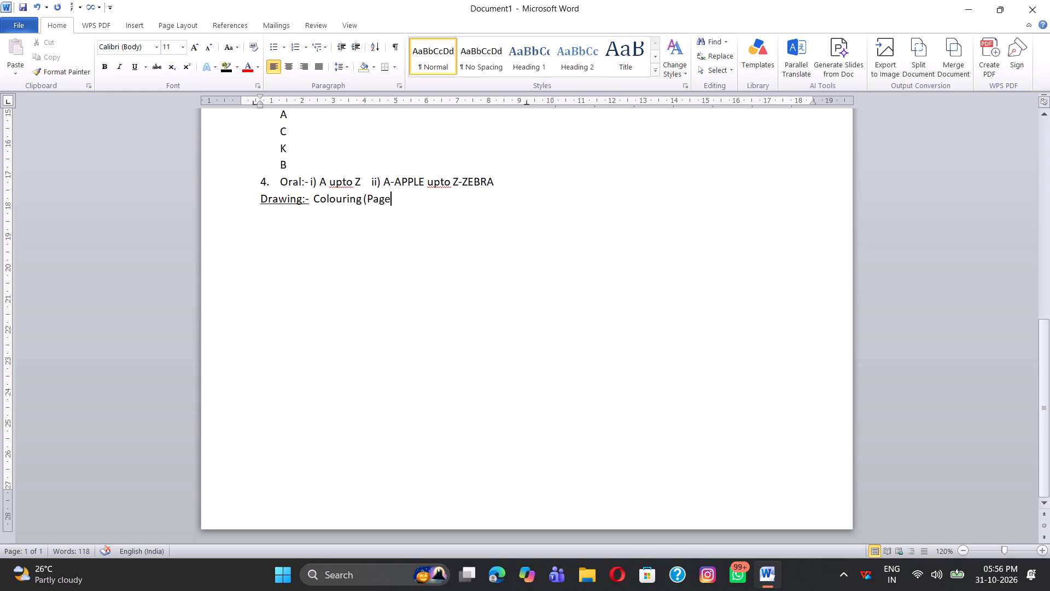
pyautogui.write(':-')
pyautogui.press('space')
pyautogui.write('26')
pyautogui.press(',')
pyautogui.write('28')
pyautogui.press(',')
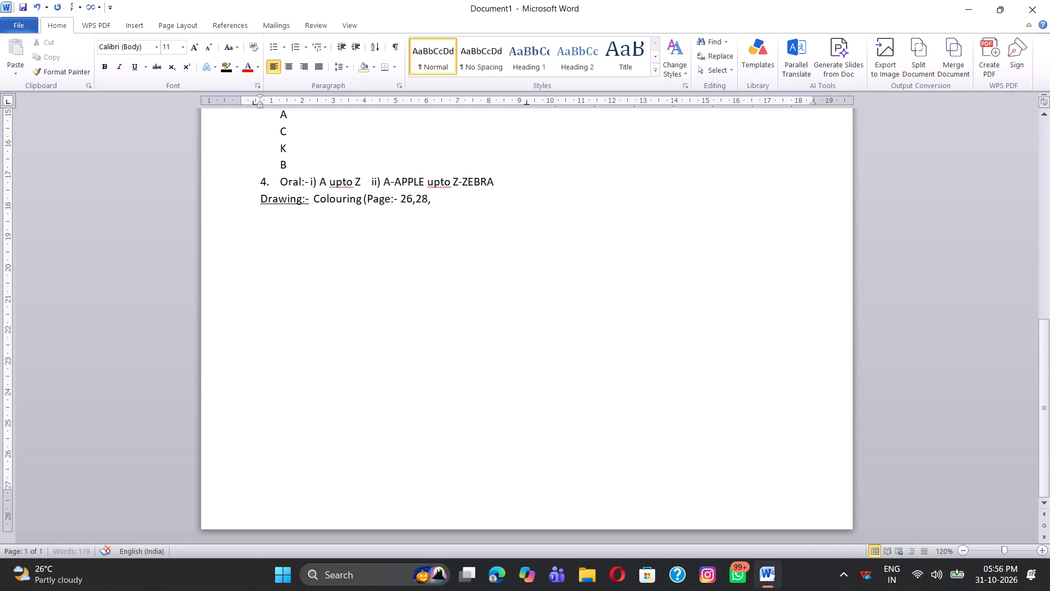
pyautogui.write('29')
pyautogui.press(',')
pyautogui.write('31')
pyautogui.press('space')
pyautogui.write('and')
pyautogui.press('space')
pyautogui.write('32')
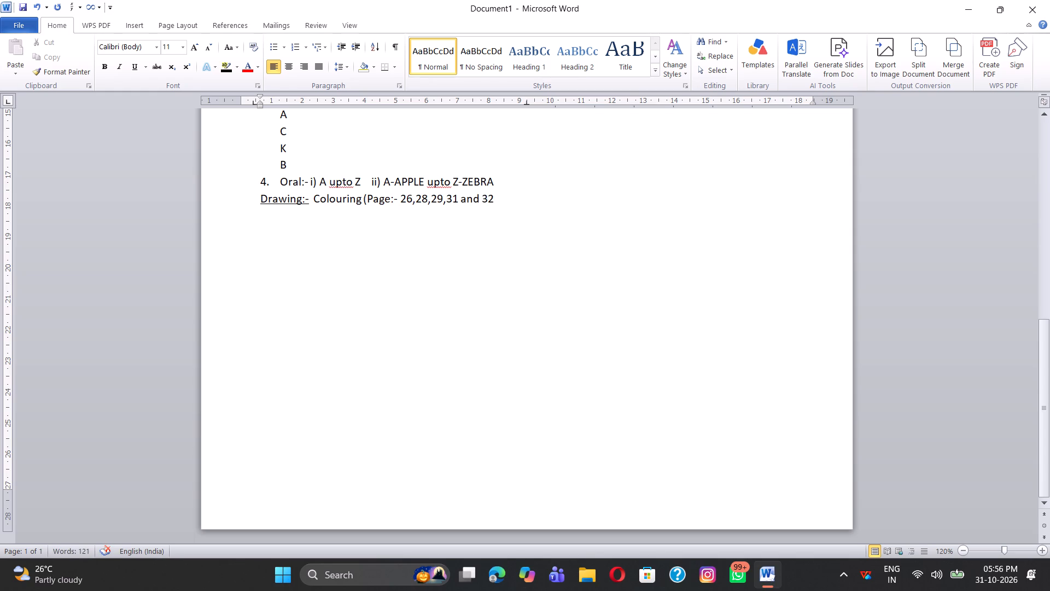
pyautogui.hotkey('shift', ')')
# Add the underlined subject heading "Mathematics:-" on a new line below the Drawing line.
pyautogui.press('Return')
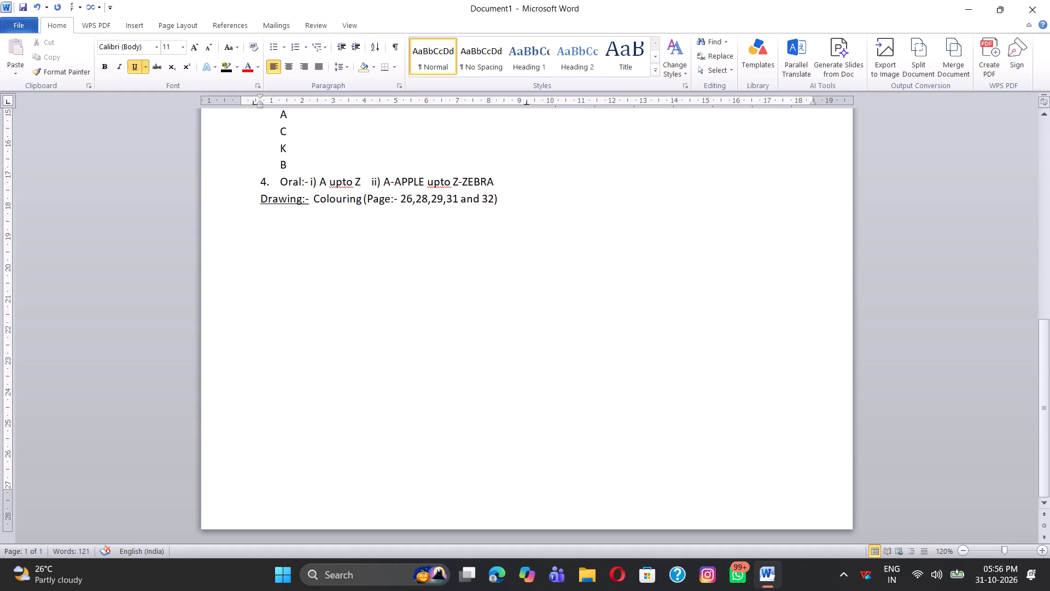
pyautogui.write('Mathematics')
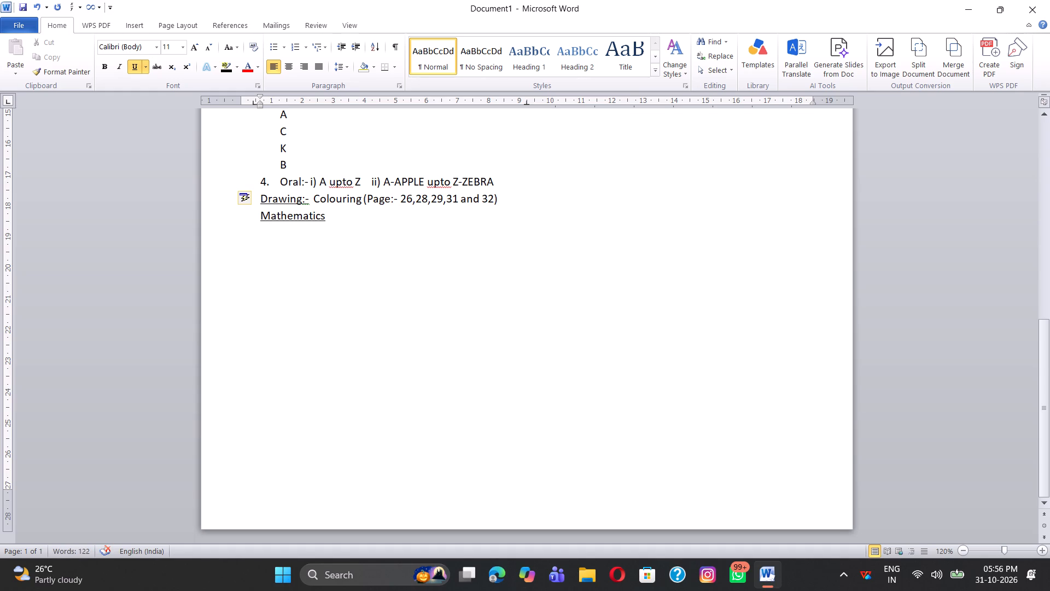
pyautogui.hotkey('shift', ':')
pyautogui.press('-')
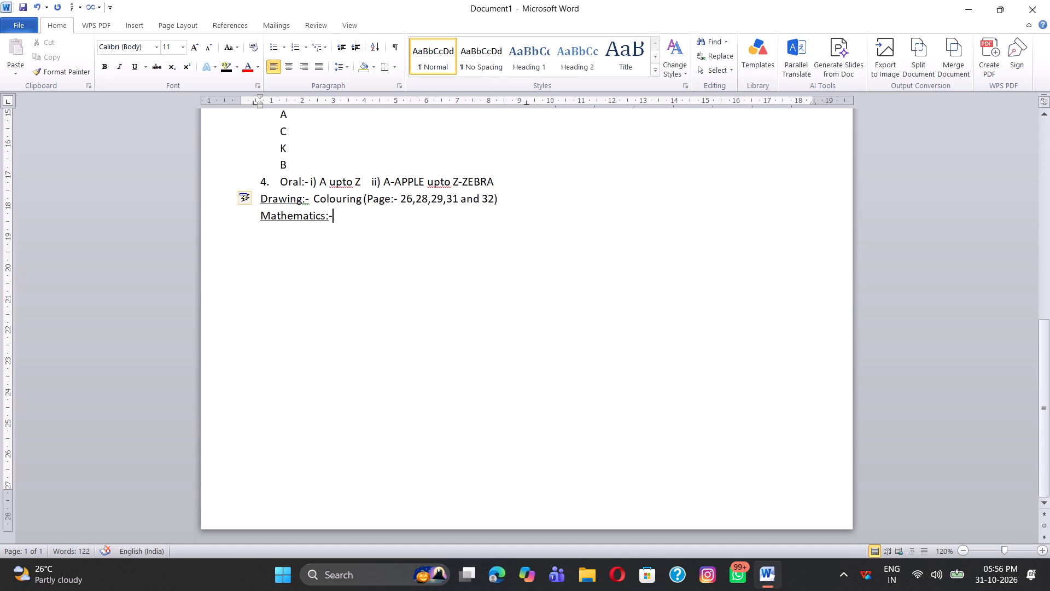
pyautogui.press('space')
# Start a numbered list without underline below the Mathematics heading, with its numbering restarted at 1.
pyautogui.press('Return')
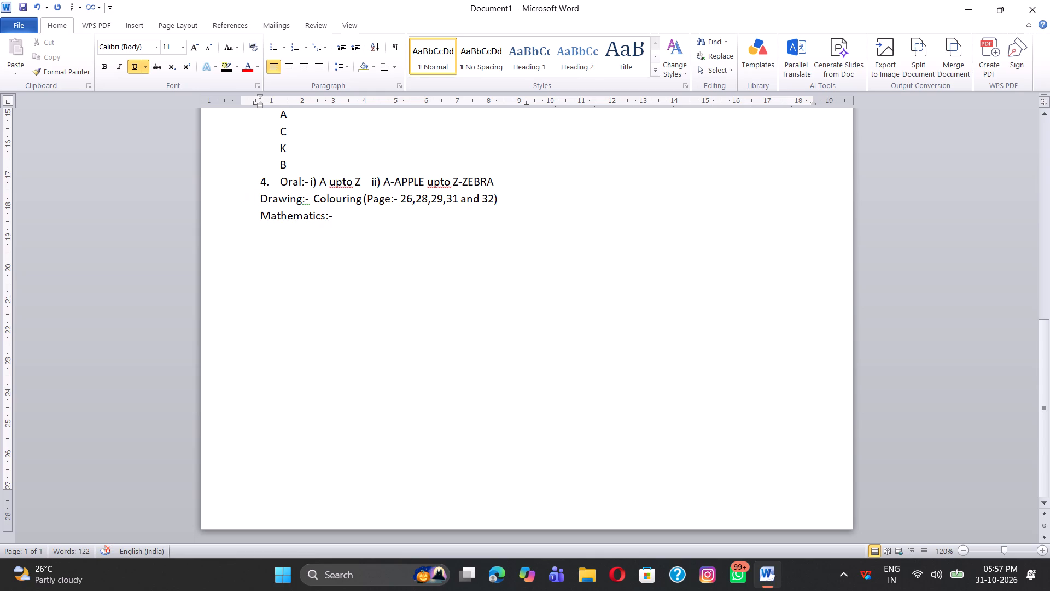
pyautogui.click(131, 65)
pyautogui.click(295, 51)
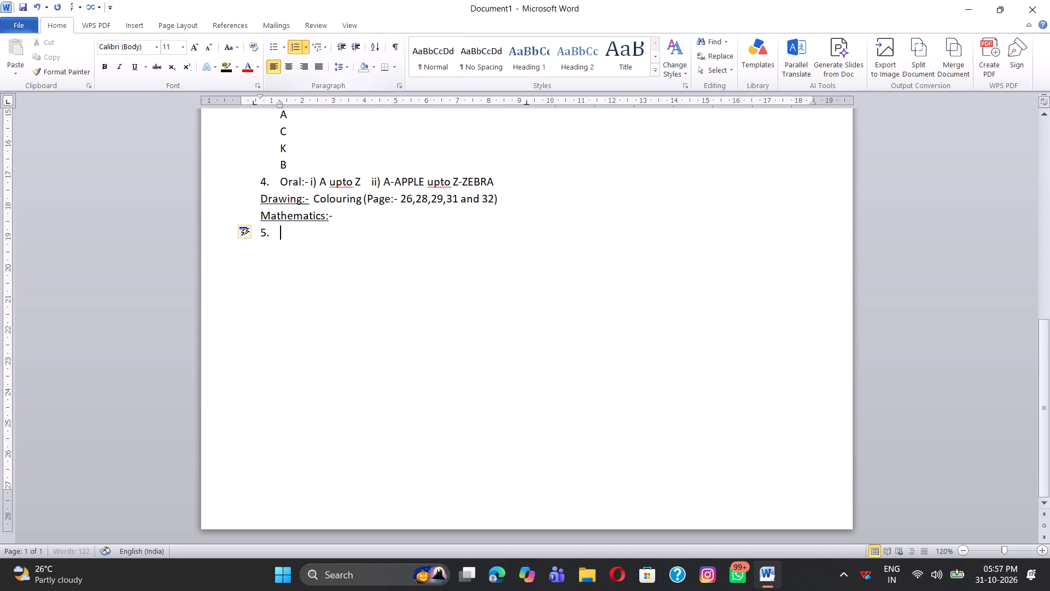
pyautogui.click(248, 229)
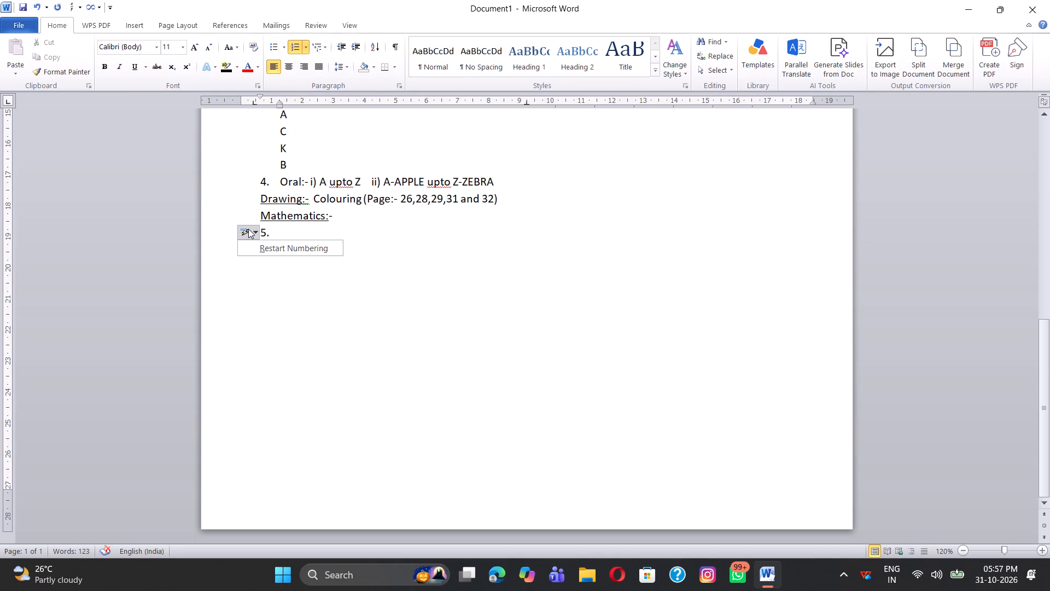
pyautogui.click(269, 252)
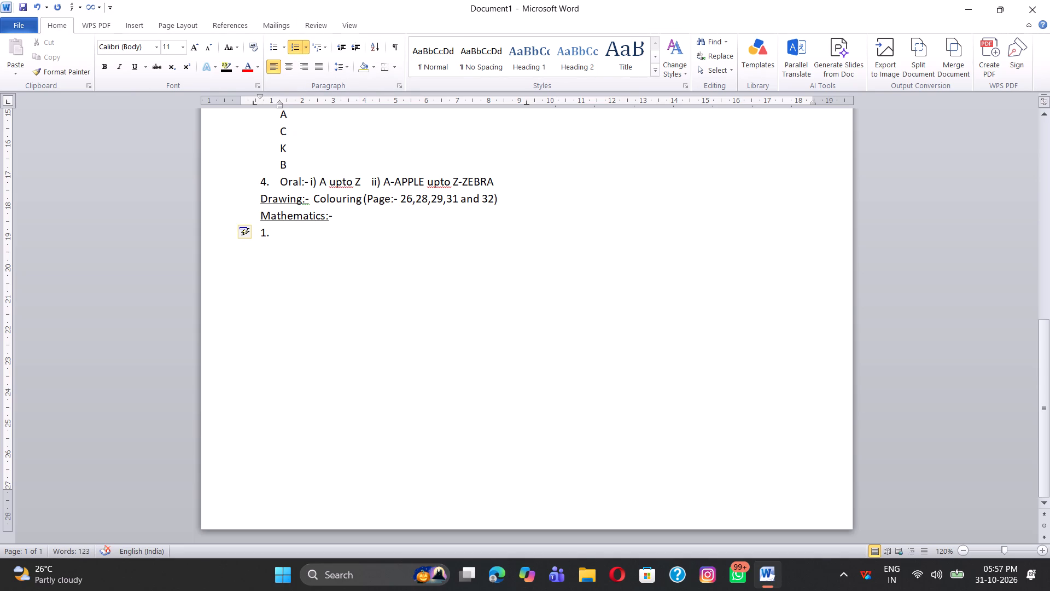
# Enter "Write 1 upto 30 in figure." as item 1 under Mathematics.
pyautogui.write('Write')
pyautogui.press('space')
pyautogui.write('1 upto')
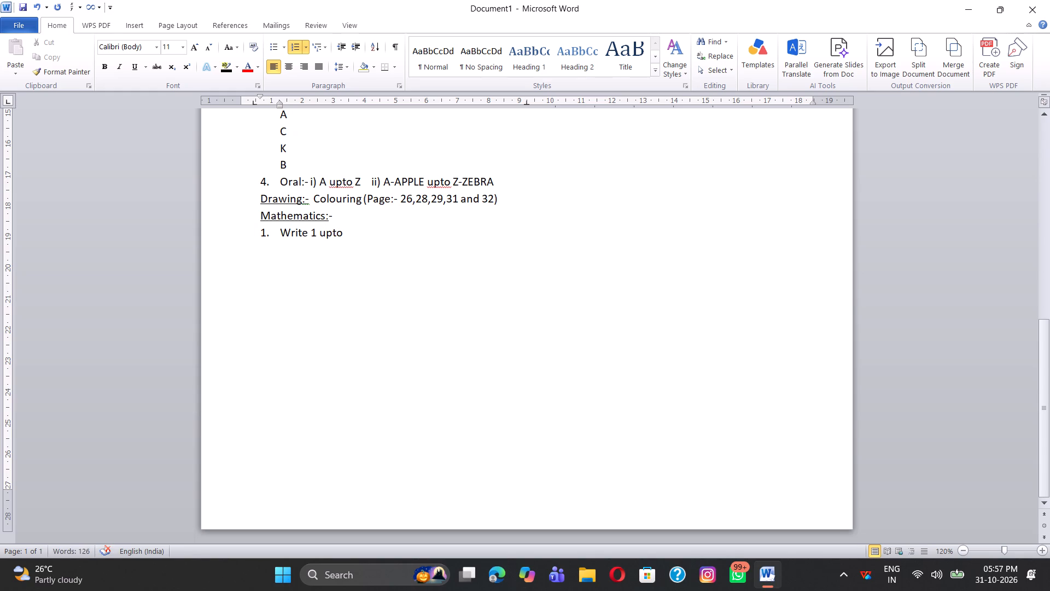
pyautogui.press('space')
pyautogui.write('30')
pyautogui.press('space')
pyautogui.write('in f')
pyautogui.write('igure')
pyautogui.press('.')
# Append the note "(refer to Book)" directly after the sentence in Mathematics item 1.
pyautogui.hotkey('shift', '(')
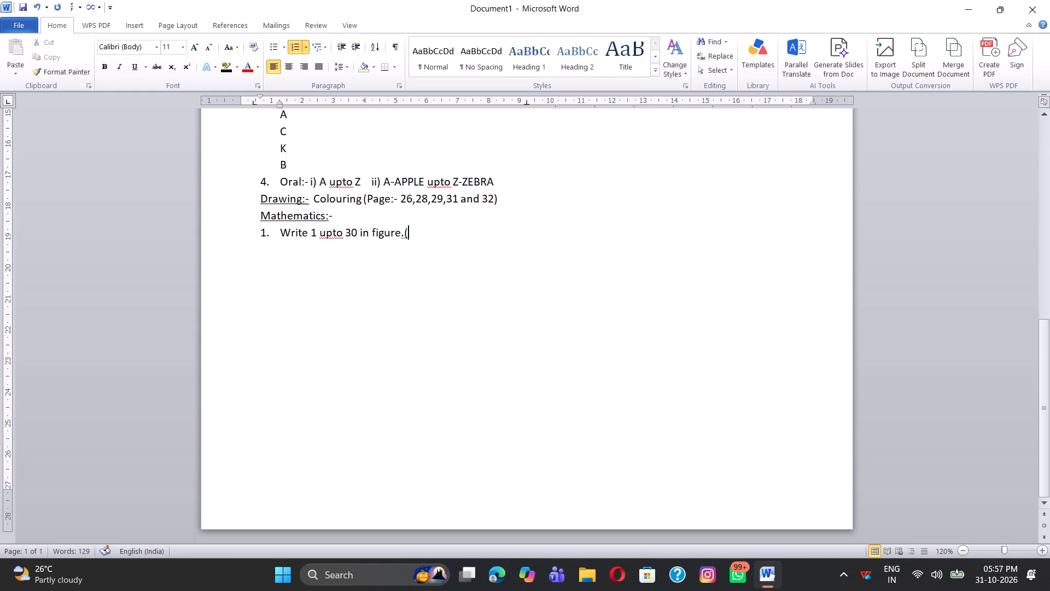
pyautogui.write('refer')
pyautogui.press('space')
pyautogui.write('to Book')
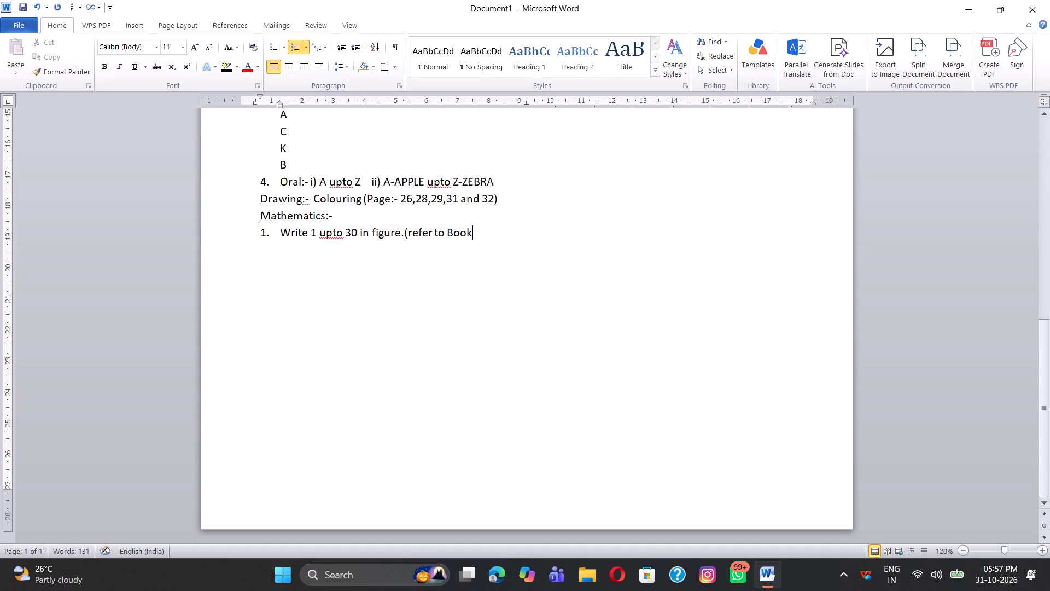
pyautogui.hotkey('shift', ')')
# Capitalize the first letter of the note in Mathematics item 1 so it reads "(Refer to Book)".
pyautogui.press('Left')
pyautogui.press('Left')
pyautogui.press('Left')
pyautogui.press('Left')
pyautogui.press('Left')
pyautogui.press('Left')
pyautogui.press('Left')
pyautogui.press('Left')
pyautogui.press('Left')
pyautogui.press('Left')
pyautogui.press('Left')
pyautogui.press('Left')
pyautogui.press('Left')
pyautogui.press('BackSpace')
pyautogui.hotkey('shift', 'r')
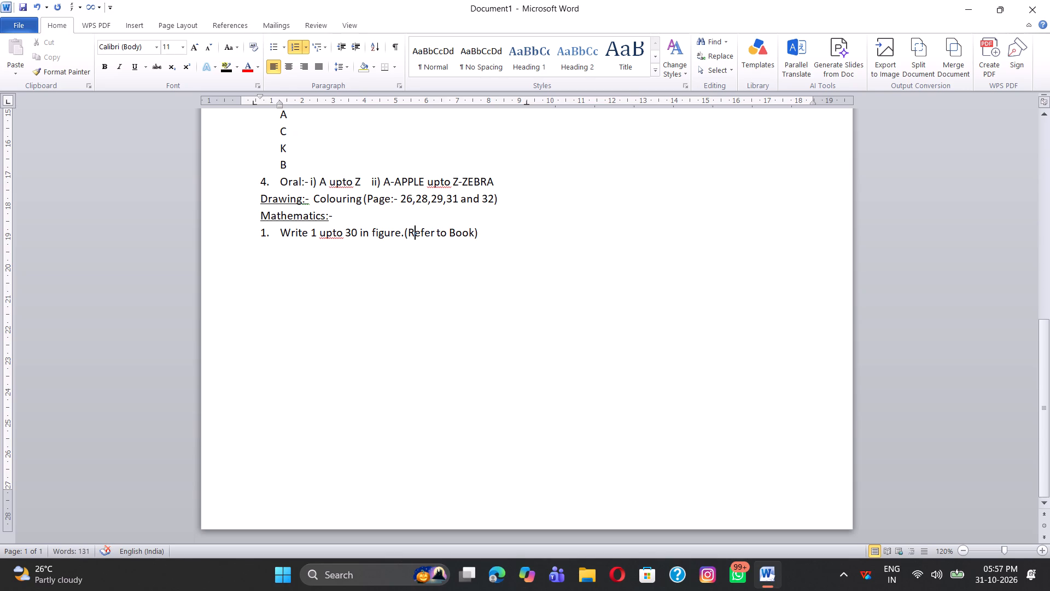
# Add "Write the missing letter." as item 2 under Mathematics.
pyautogui.press('Right')
pyautogui.press('Right')
pyautogui.press('Right')
pyautogui.press('Right')
pyautogui.press('Right')
pyautogui.press('Right')
pyautogui.press('Right')
pyautogui.press('Right')
pyautogui.press('Right')
pyautogui.press('Right')
pyautogui.press('Right')
pyautogui.press('Right')
pyautogui.press('Right')
pyautogui.press('Return')
pyautogui.write('Write')
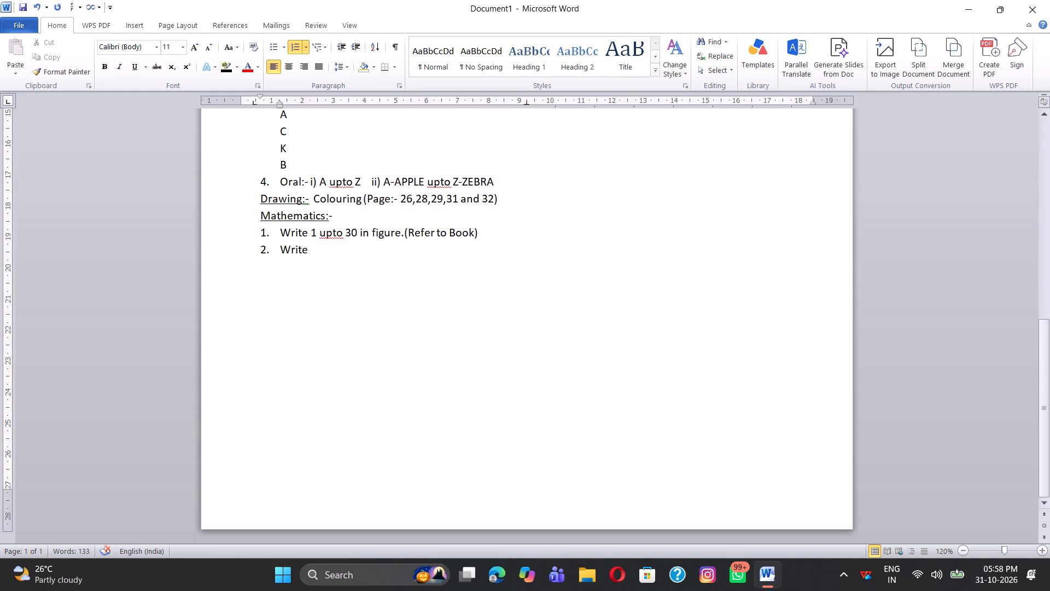
pyautogui.press('space')
pyautogui.write('the missing')
pyautogui.press('space')
pyautogui.write('letter')
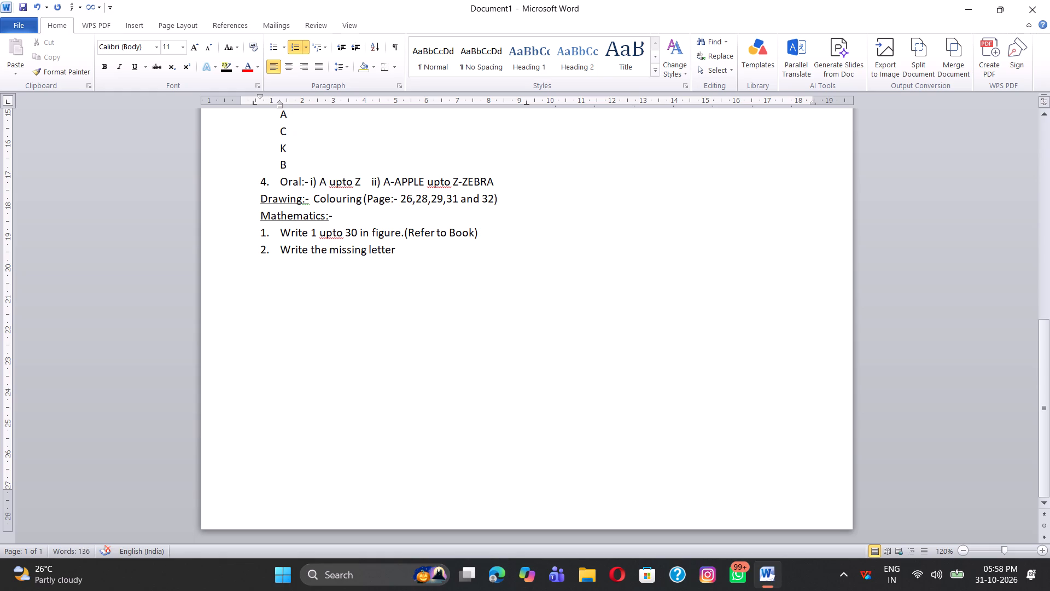
pyautogui.press('/')
pyautogui.press('BackSpace')
pyautogui.press('.')
# Below item 2, add unnumbered lines with blank sub-item labels i) to v), aligning ii) and iv) at the tab stop in a second column.
pyautogui.press('Return')
pyautogui.press('BackSpace')
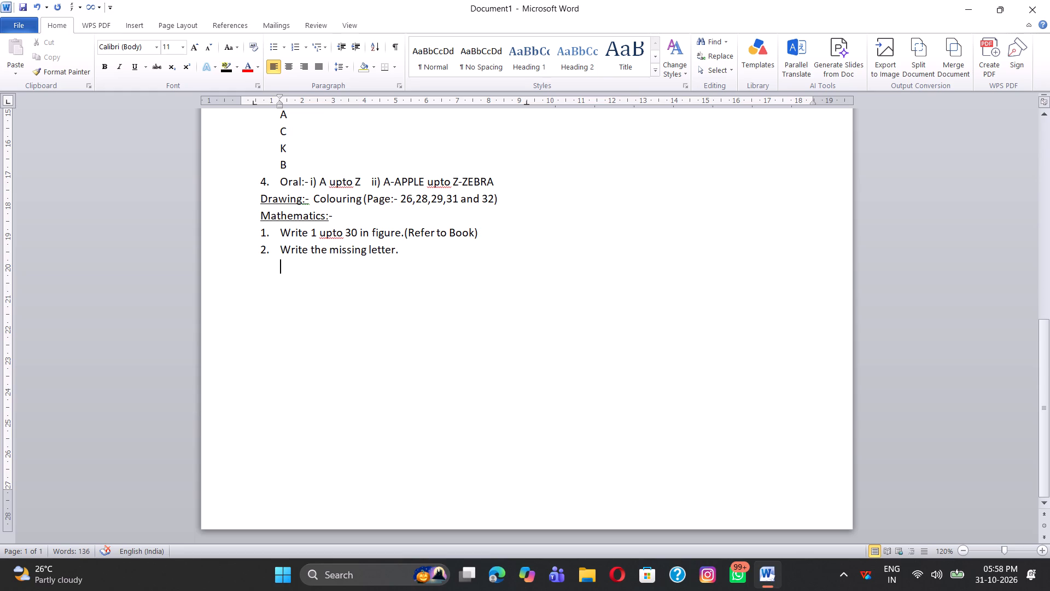
pyautogui.press('i')
pyautogui.hotkey('shift', ')')
pyautogui.press('Tab')
pyautogui.press('Tab')
pyautogui.press('BackSpace')
pyautogui.write('ii)')
pyautogui.press('Return')
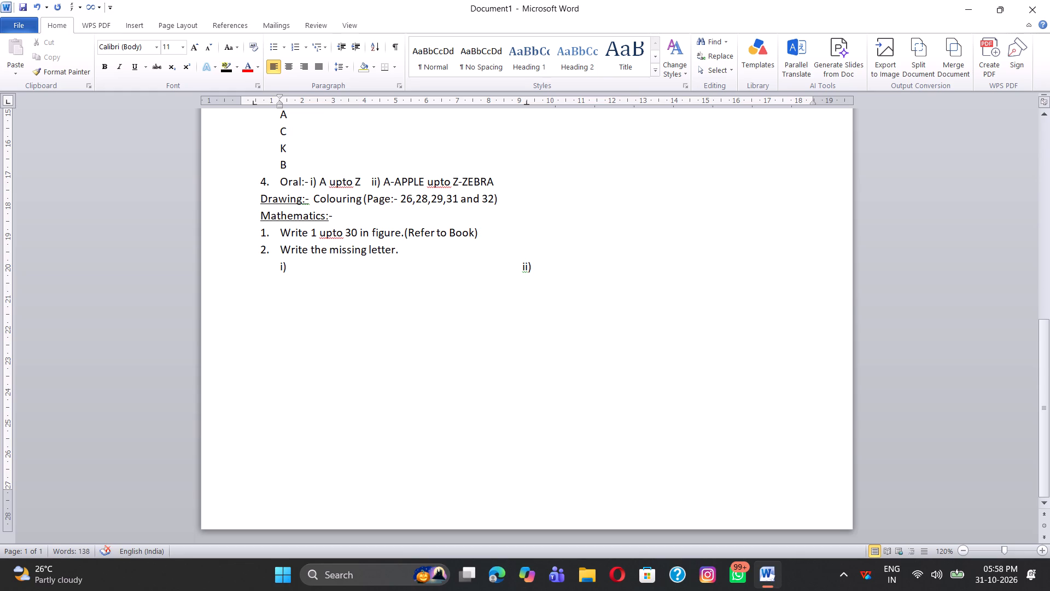
pyautogui.write('iii')
pyautogui.hotkey('shift', ')')
pyautogui.press('Tab')
pyautogui.write('iv)')
pyautogui.press('Return')
pyautogui.write('v)')
# Resume the numbering below v) and enter "Count the picture and write the number." as Mathematics item 3.
pyautogui.press('Return')
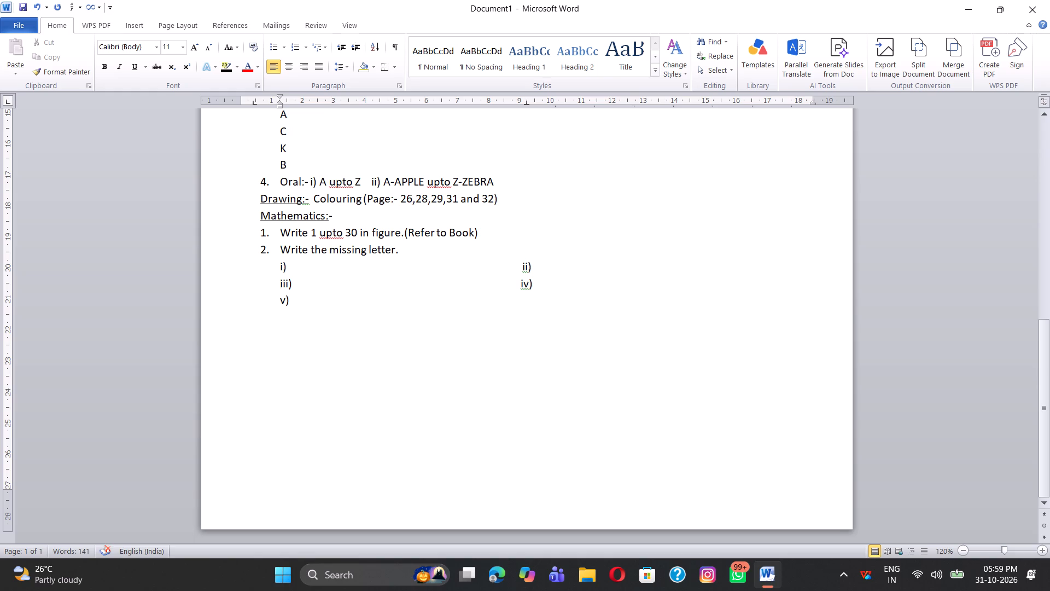
pyautogui.click(293, 50)
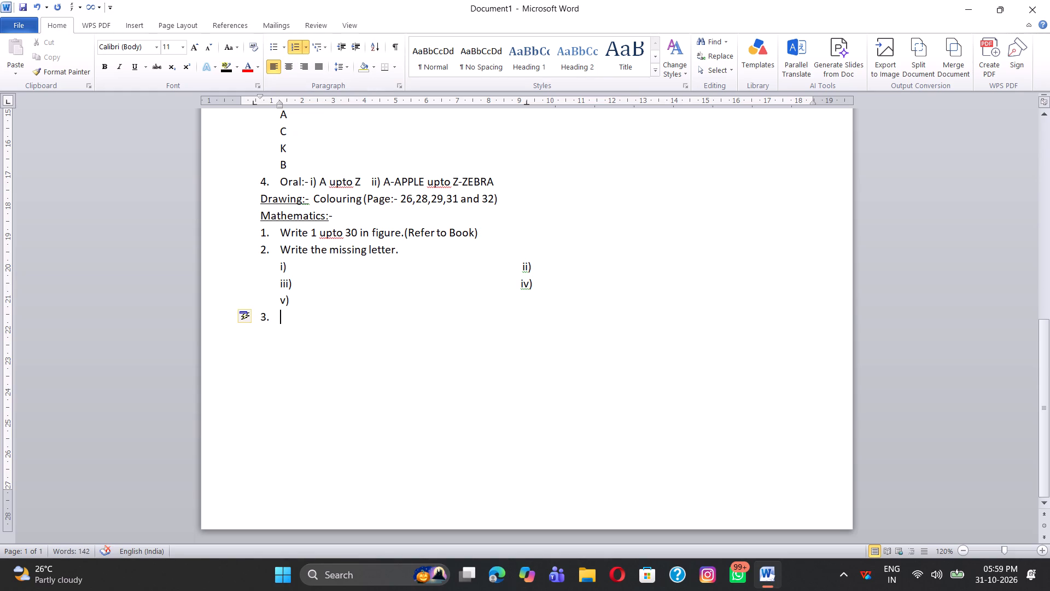
pyautogui.write('Count')
pyautogui.press('space')
pyautogui.write('the pic')
pyautogui.write('ture and write')
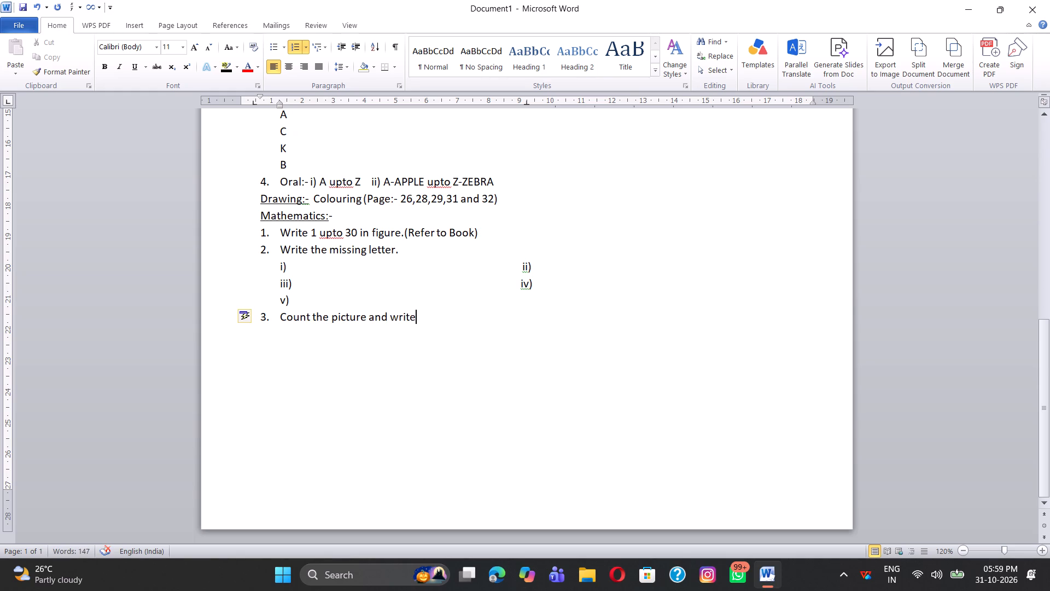
pyautogui.press('space')
pyautogui.write('the number')
pyautogui.press('.')
# Below item 3, add an unnumbered line with the label i), a wide blank gap for the picture, and the number 6.
pyautogui.press('Return')
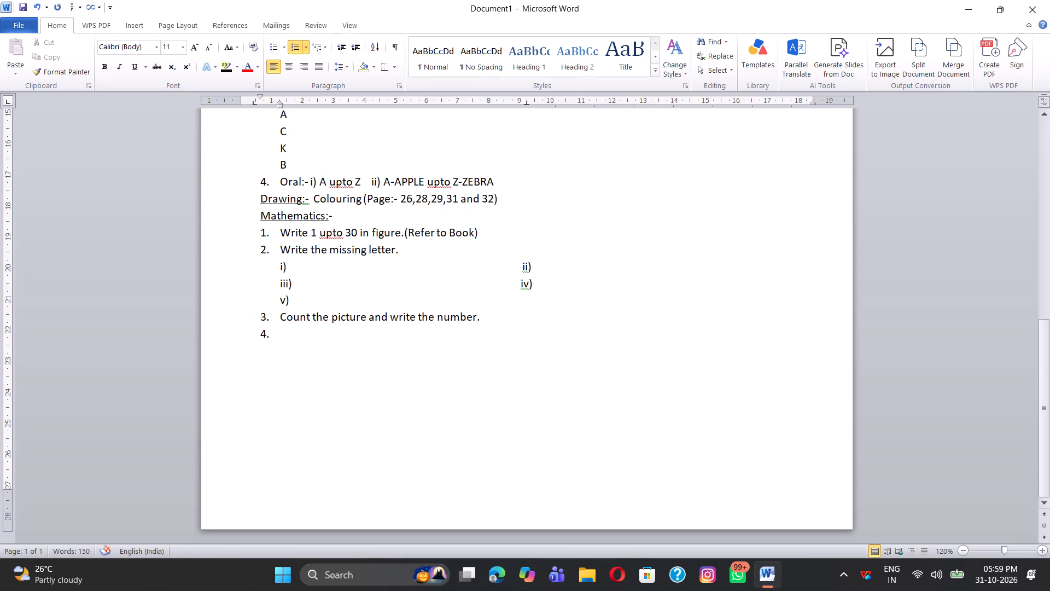
pyautogui.press('BackSpace')
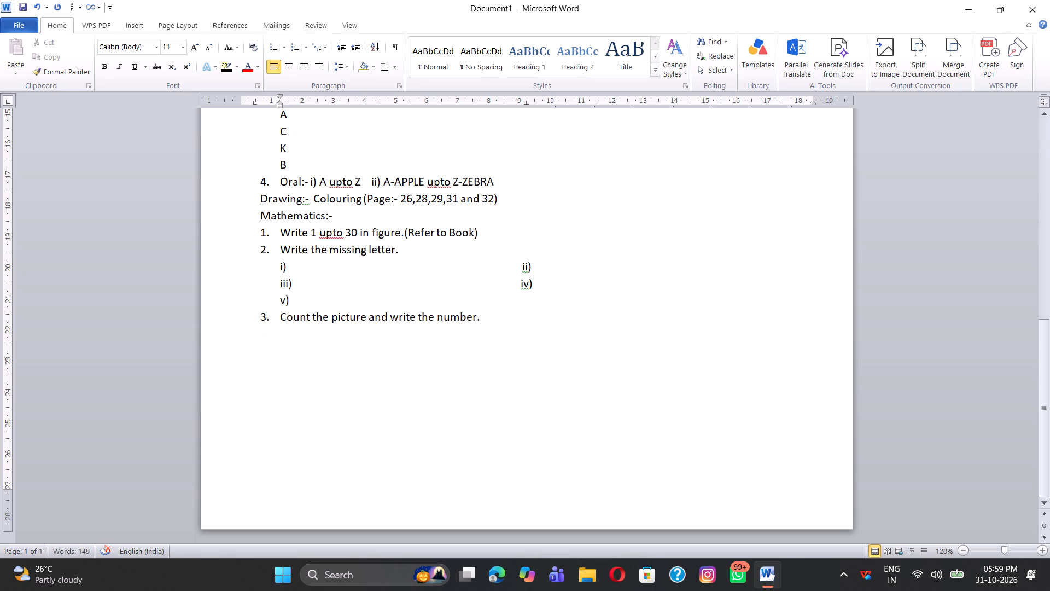
pyautogui.write('i)')
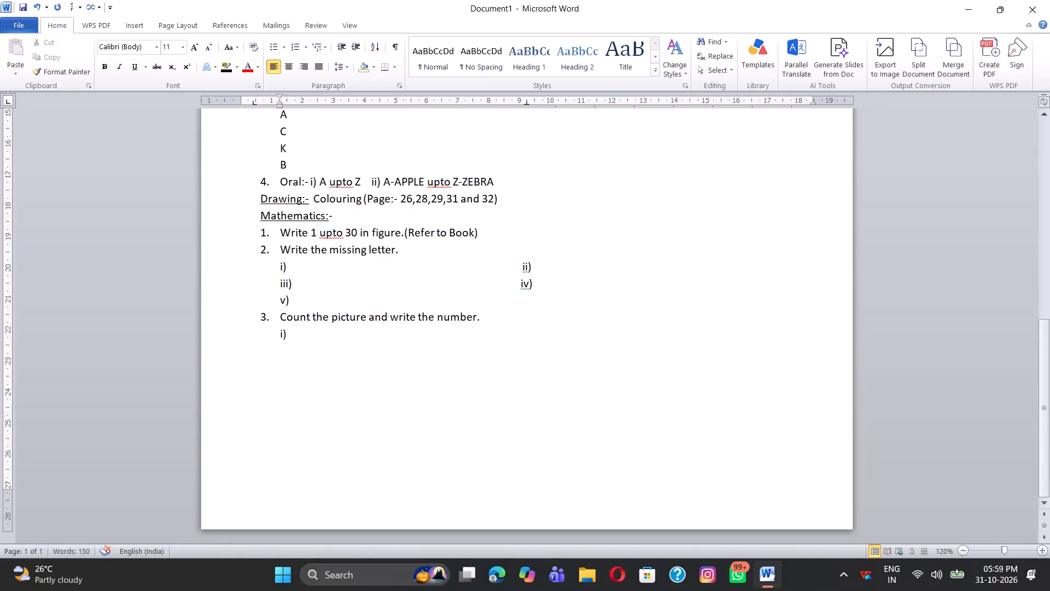
pyautogui.press('Tab')
pyautogui.press('BackSpace')
pyautogui.press('space')
pyautogui.press('space')
pyautogui.press('space')
pyautogui.press('space')
pyautogui.press('space')
pyautogui.press('space')
pyautogui.press('space')
pyautogui.press('space')
pyautogui.press('space')
pyautogui.press('space')
pyautogui.press('space')
pyautogui.press('space')
pyautogui.press('space')
pyautogui.press('space')
pyautogui.press('space')
pyautogui.press('space')
pyautogui.press('space')
pyautogui.press('space')
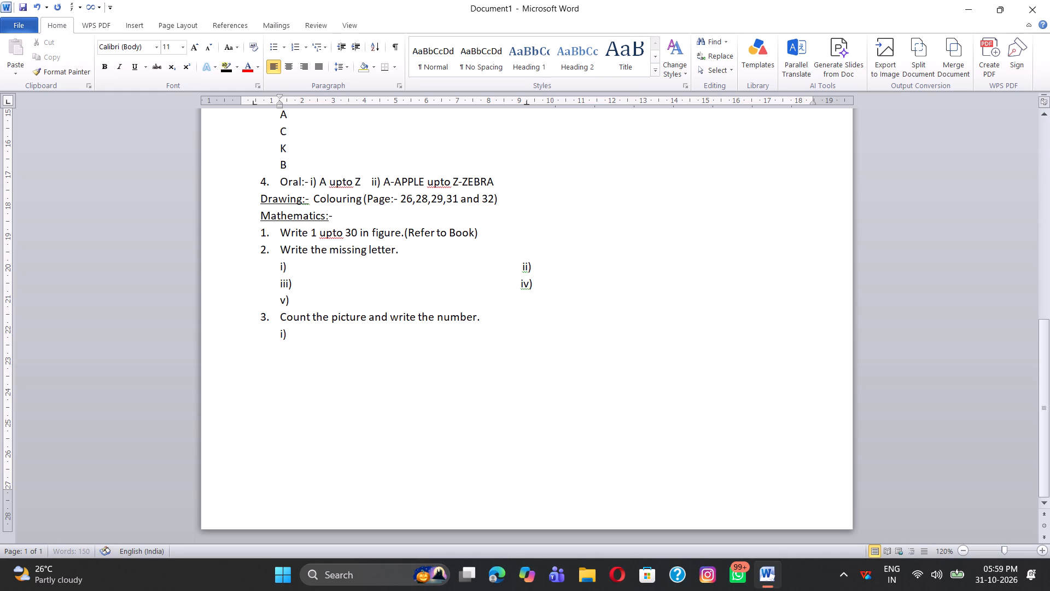
pyautogui.press('space')
pyautogui.press('space')
pyautogui.press('space')
pyautogui.press('space')
pyautogui.press('space')
pyautogui.press('space')
pyautogui.press('space')
pyautogui.press('space')
pyautogui.press('space')
pyautogui.press('space')
pyautogui.press('space')
pyautogui.press('space')
pyautogui.hotkey('shift', '^')
pyautogui.press('BackSpace')
pyautogui.press('6')
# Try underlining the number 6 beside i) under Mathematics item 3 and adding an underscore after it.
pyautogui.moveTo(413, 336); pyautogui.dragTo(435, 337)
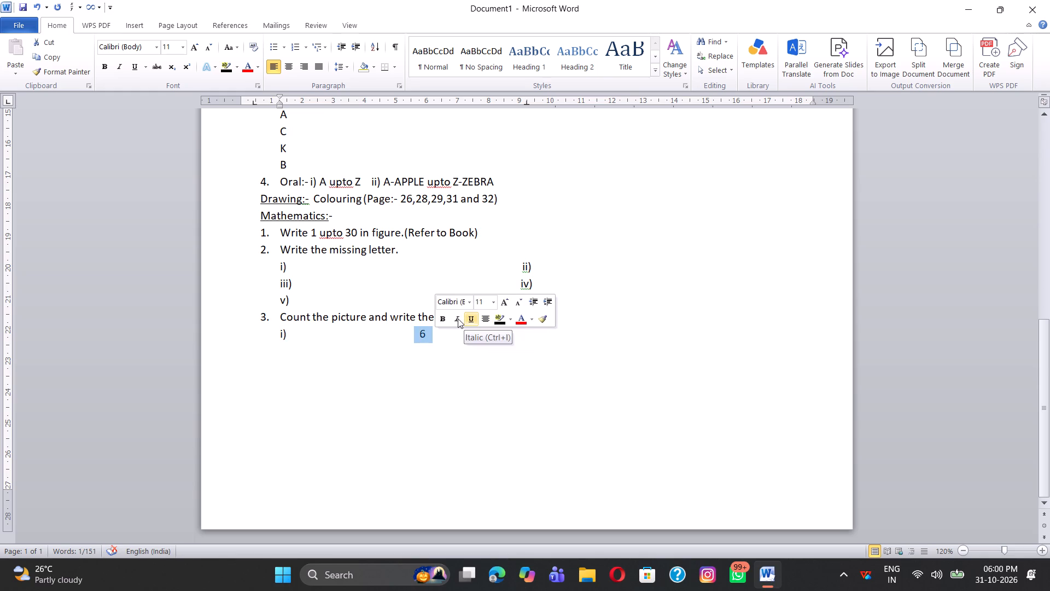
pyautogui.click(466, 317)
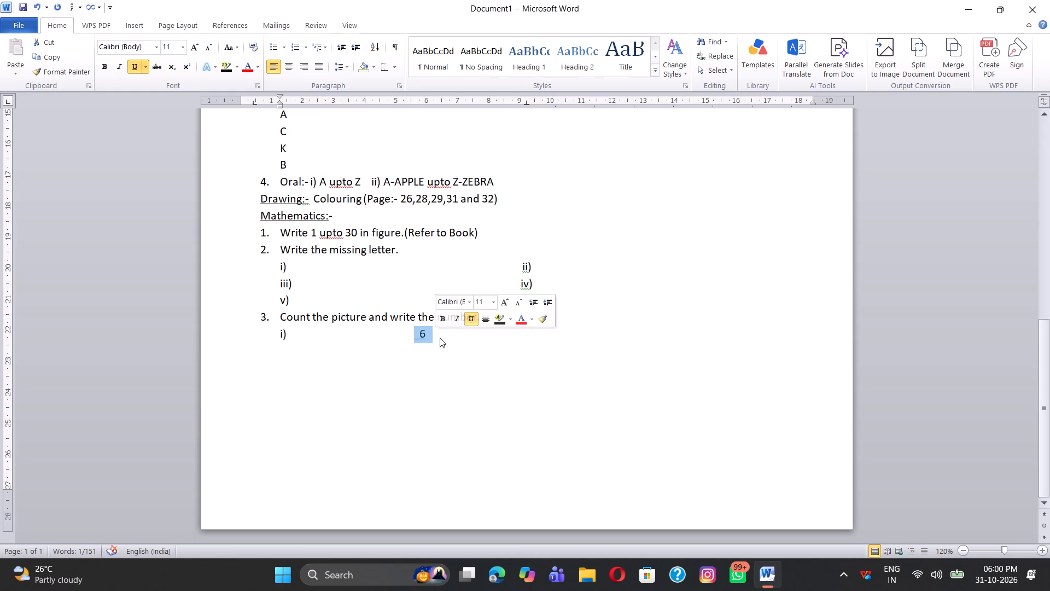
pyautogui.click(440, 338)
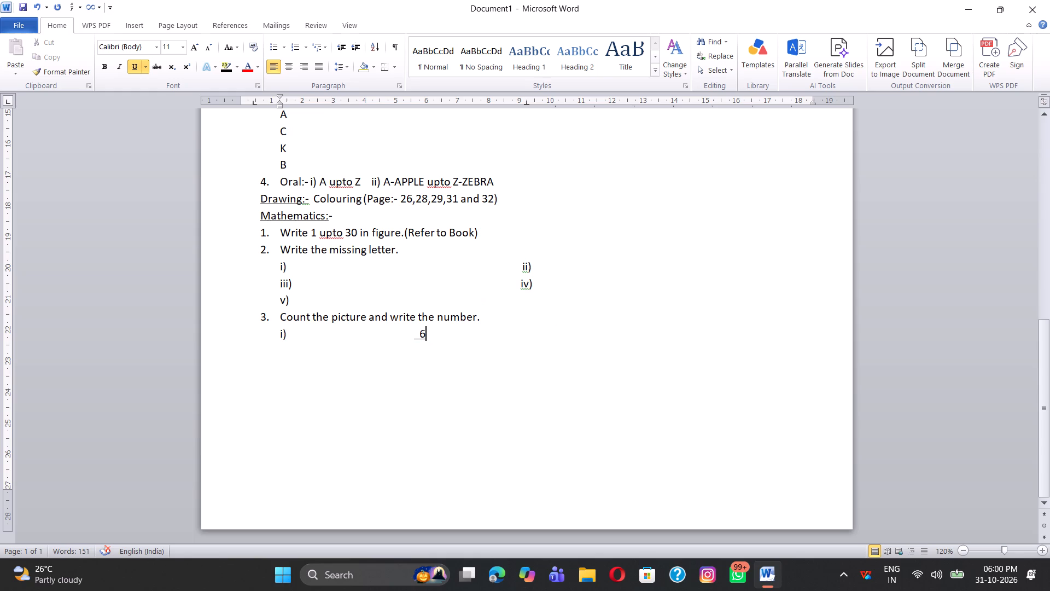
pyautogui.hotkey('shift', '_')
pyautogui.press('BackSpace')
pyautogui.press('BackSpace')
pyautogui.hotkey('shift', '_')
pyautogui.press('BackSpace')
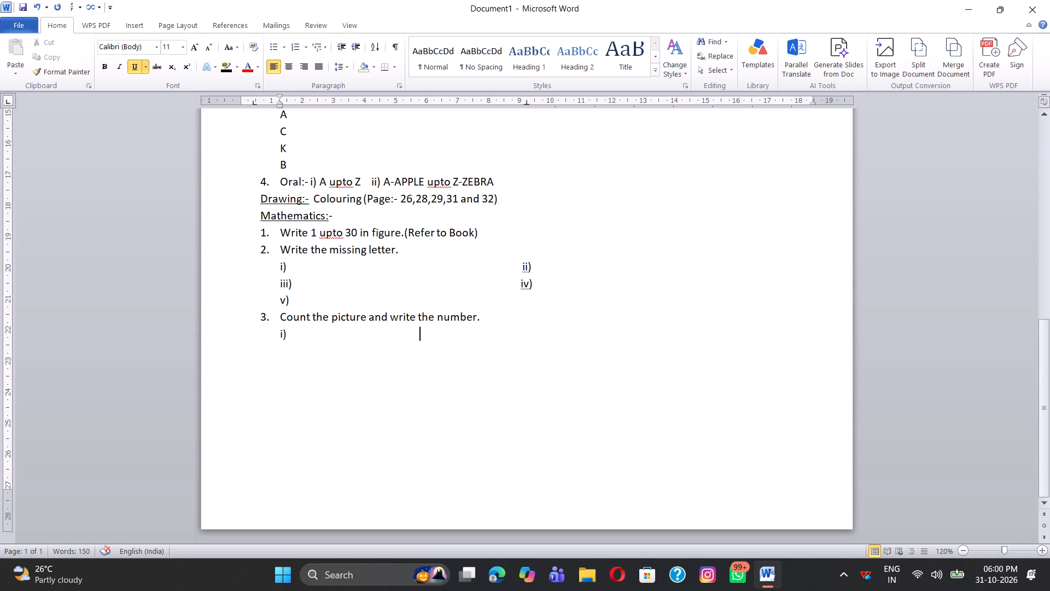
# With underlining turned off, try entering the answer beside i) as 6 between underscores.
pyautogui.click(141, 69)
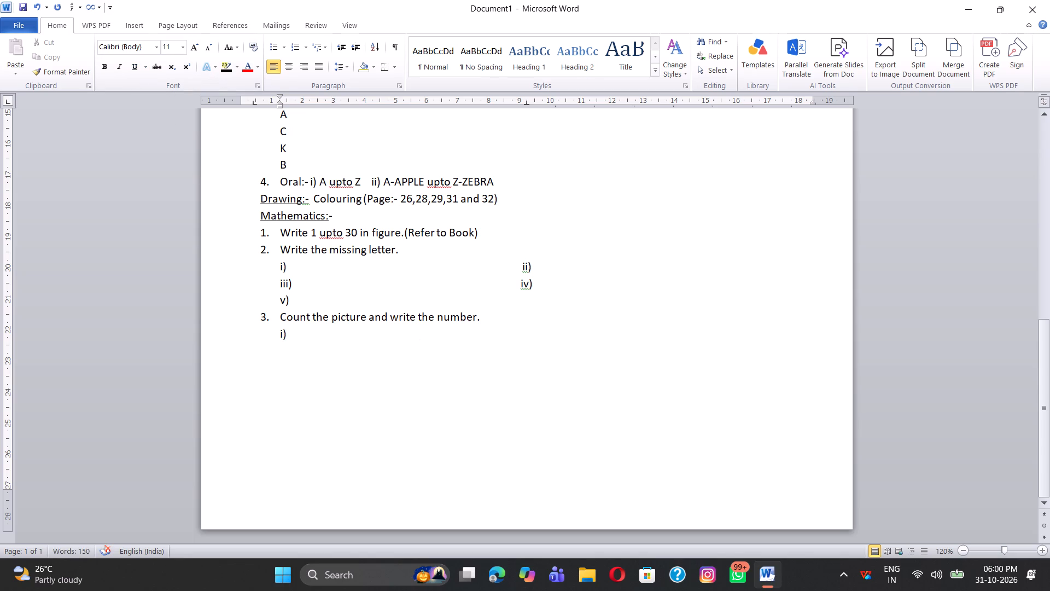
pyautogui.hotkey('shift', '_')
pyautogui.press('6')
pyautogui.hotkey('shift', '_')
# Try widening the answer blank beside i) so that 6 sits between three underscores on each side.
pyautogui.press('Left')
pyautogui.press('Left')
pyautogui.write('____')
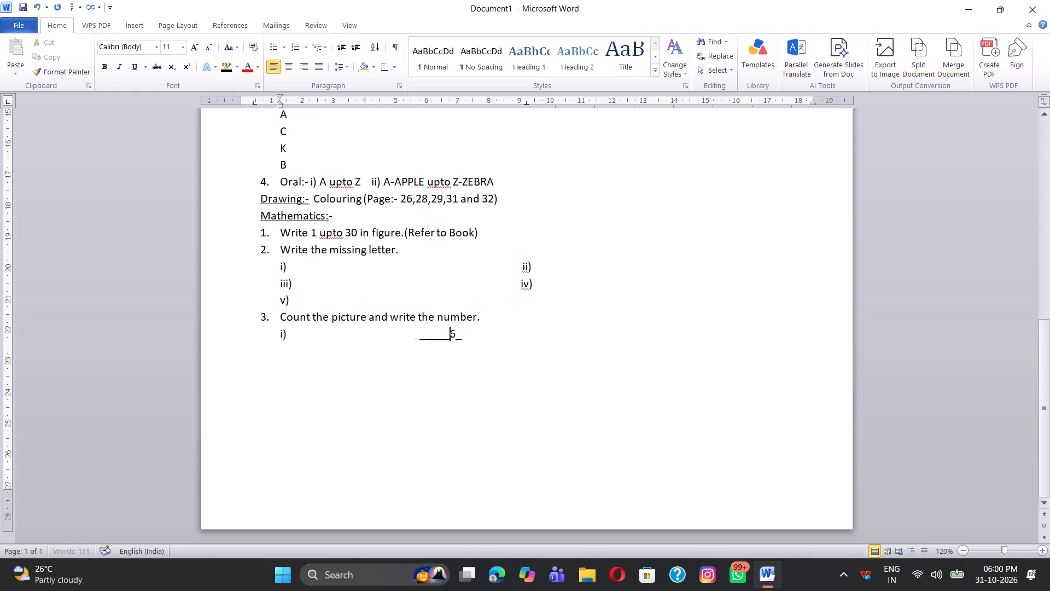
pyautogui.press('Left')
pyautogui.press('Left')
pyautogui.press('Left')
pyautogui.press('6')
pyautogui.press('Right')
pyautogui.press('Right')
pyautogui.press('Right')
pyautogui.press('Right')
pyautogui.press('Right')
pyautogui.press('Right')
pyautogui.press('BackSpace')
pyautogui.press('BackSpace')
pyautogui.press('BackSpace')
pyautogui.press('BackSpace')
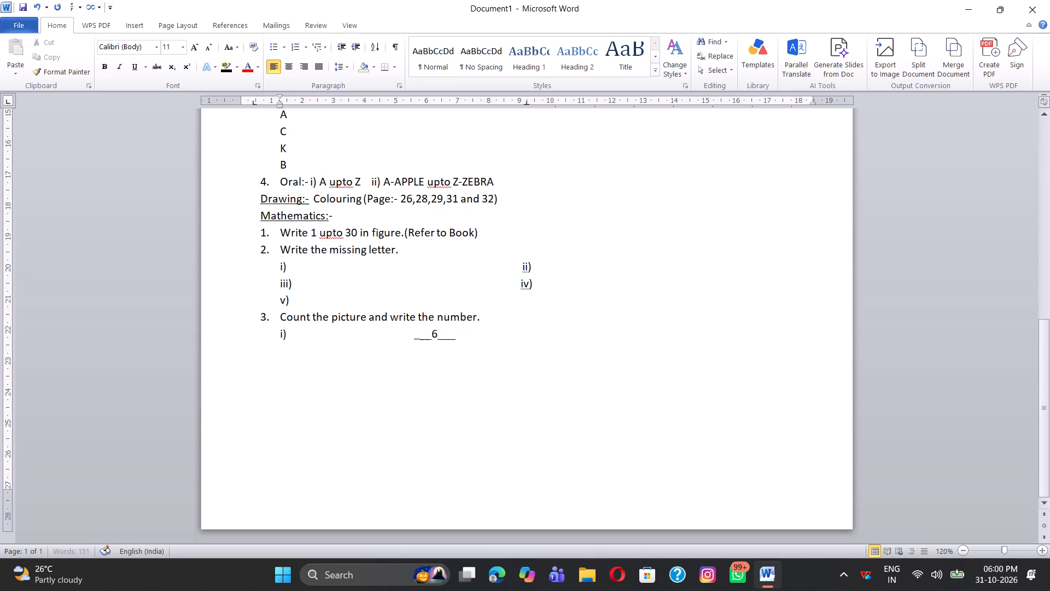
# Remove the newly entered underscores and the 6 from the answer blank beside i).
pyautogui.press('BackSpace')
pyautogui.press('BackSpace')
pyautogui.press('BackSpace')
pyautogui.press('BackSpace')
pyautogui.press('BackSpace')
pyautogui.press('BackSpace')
# Re-enter the number 6 after a space beside i) under item 3, and underline the space and number.
pyautogui.press('space')
pyautogui.press('6')
pyautogui.click(133, 73)
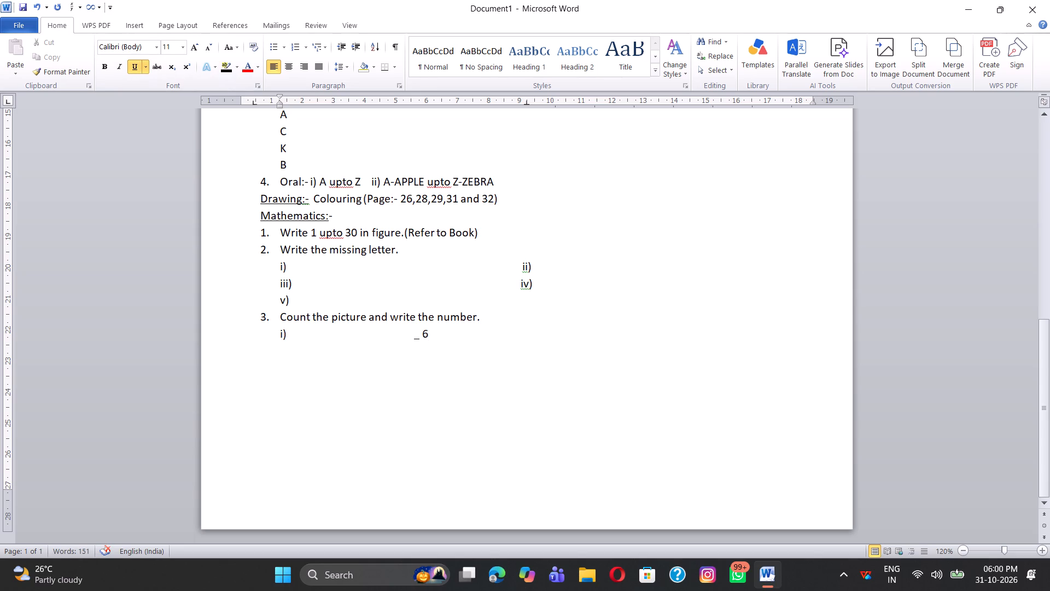
pyautogui.moveTo(418, 339); pyautogui.dragTo(428, 339)
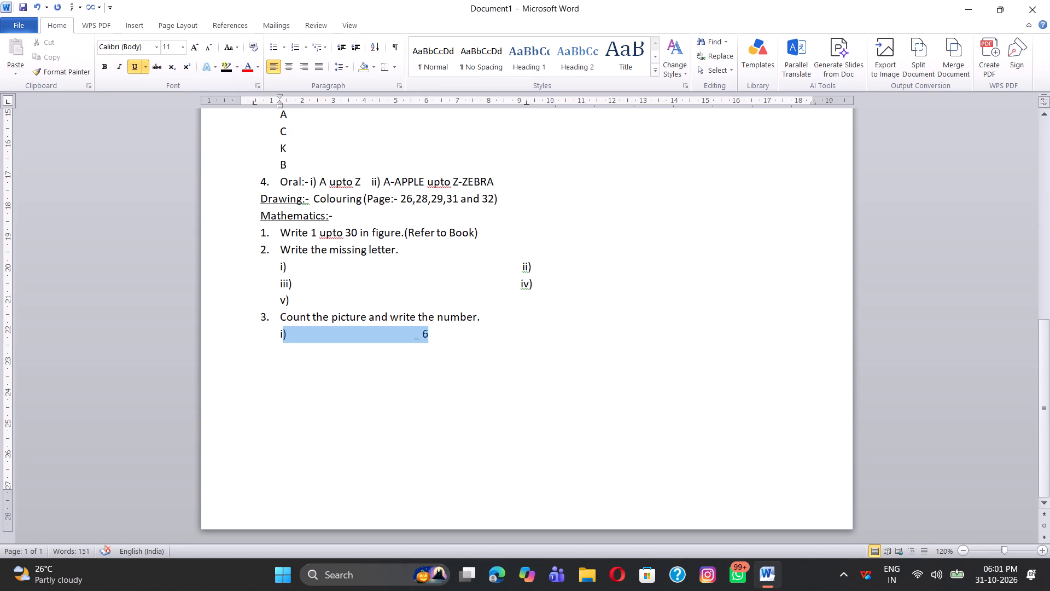
pyautogui.moveTo(428, 339); pyautogui.dragTo(429, 335)
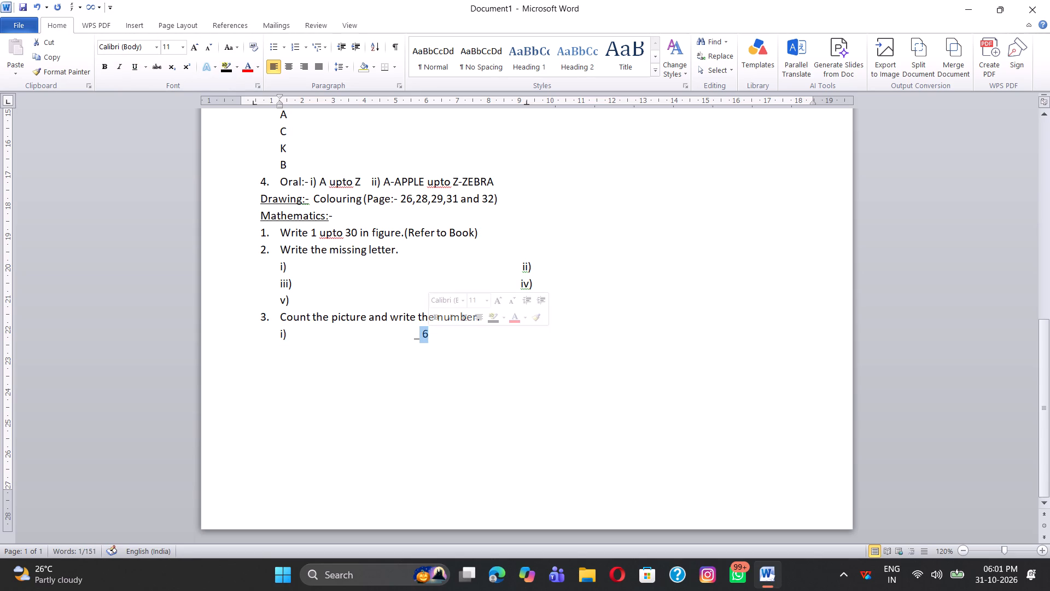
pyautogui.click(462, 320)
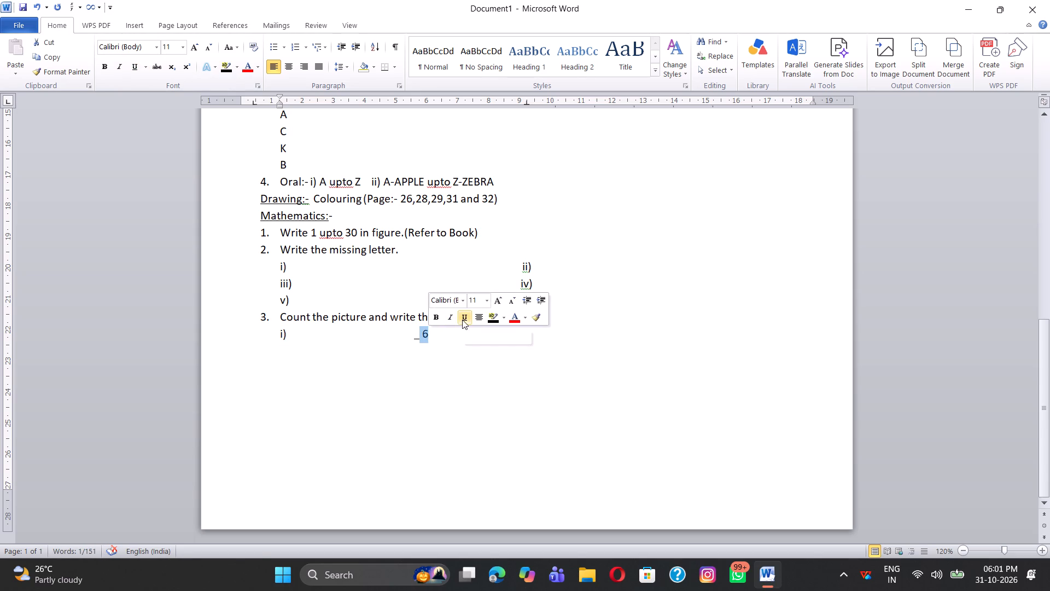
pyautogui.click(466, 355)
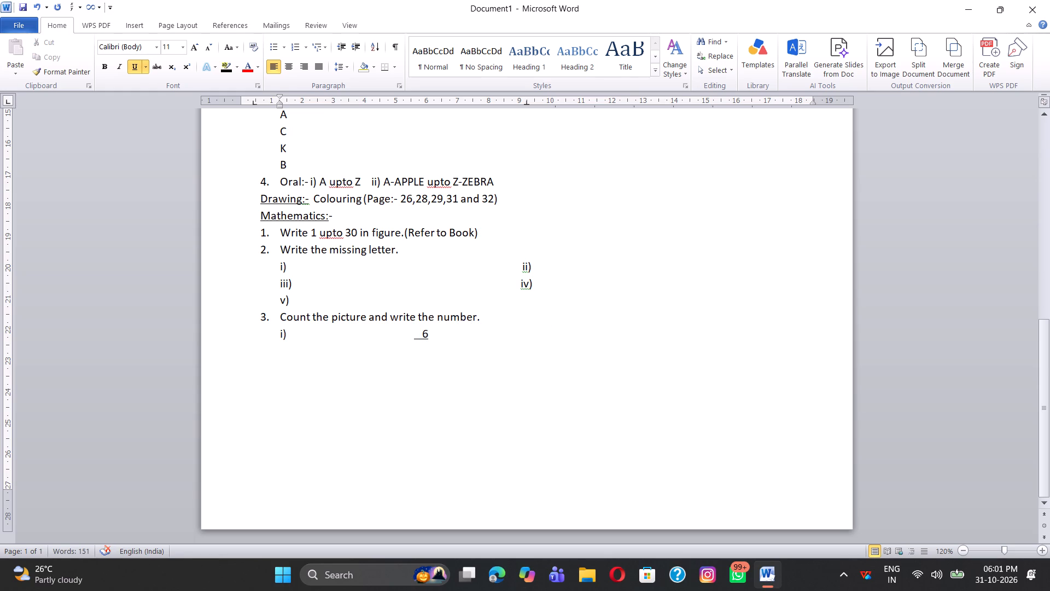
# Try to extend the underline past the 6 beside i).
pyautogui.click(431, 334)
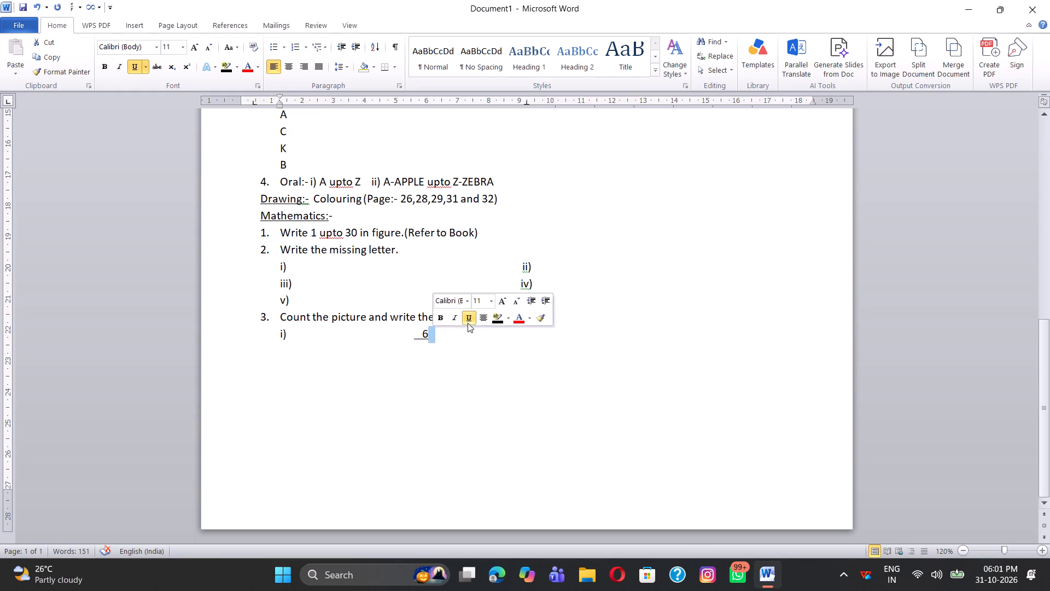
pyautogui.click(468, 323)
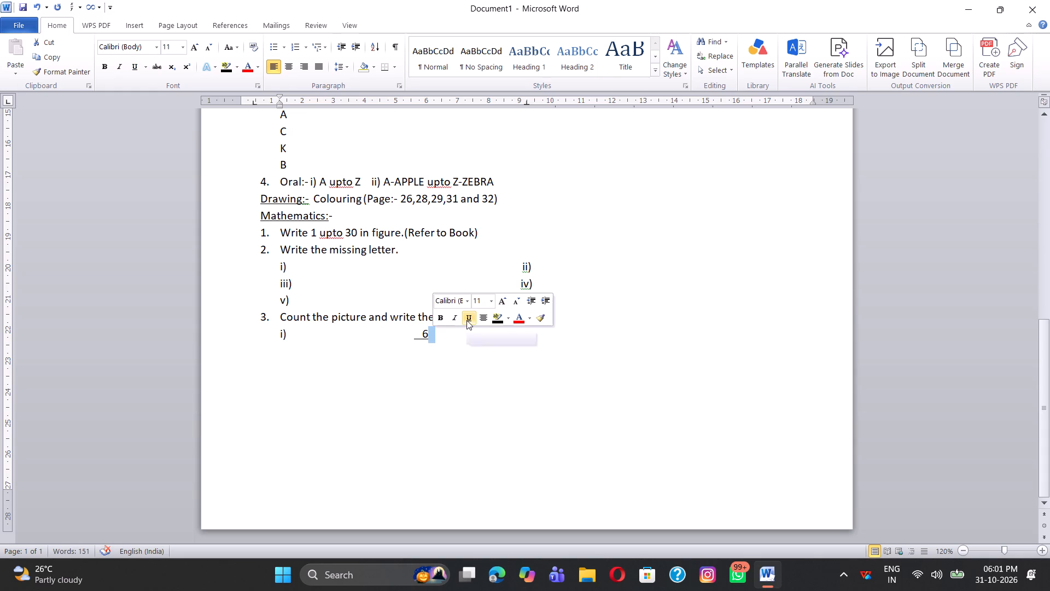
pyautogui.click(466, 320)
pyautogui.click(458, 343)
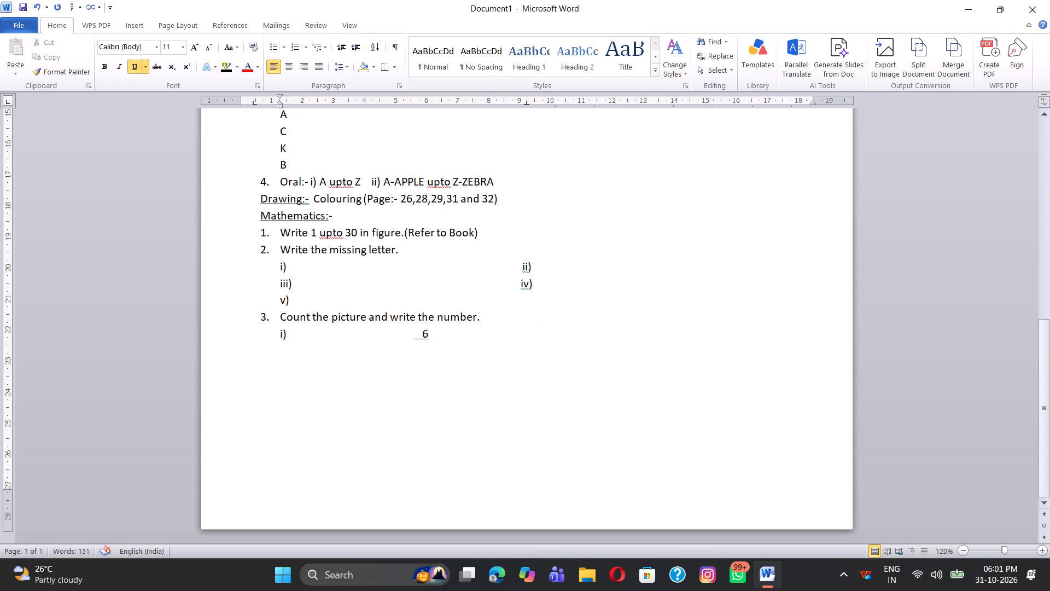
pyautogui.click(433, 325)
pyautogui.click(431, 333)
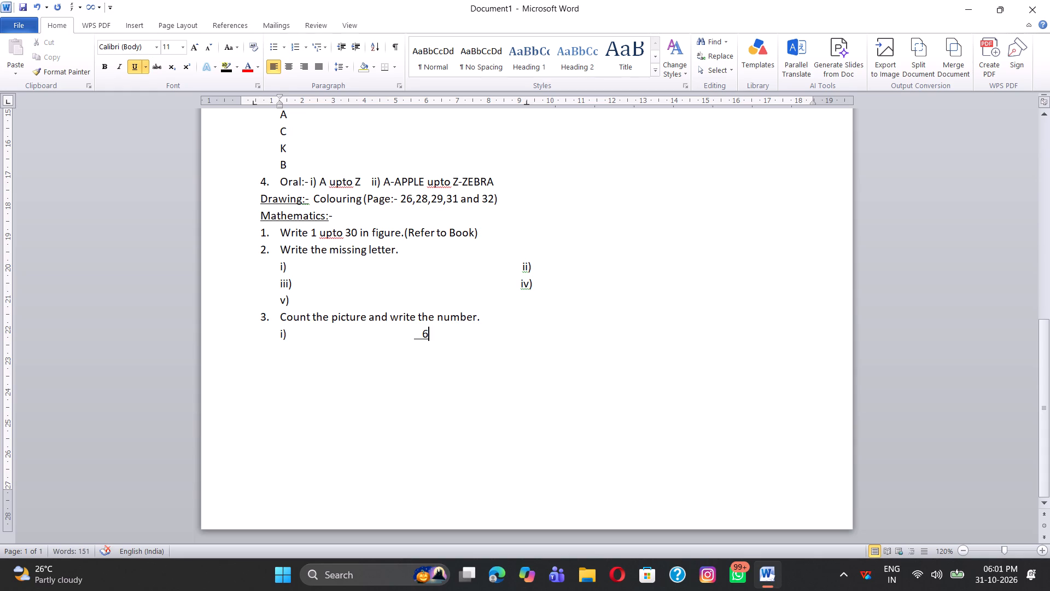
# Apply underlining to the wide gap and the number 6 on line i) under item 3.
pyautogui.click(421, 331)
pyautogui.moveTo(417, 333); pyautogui.dragTo(432, 338)
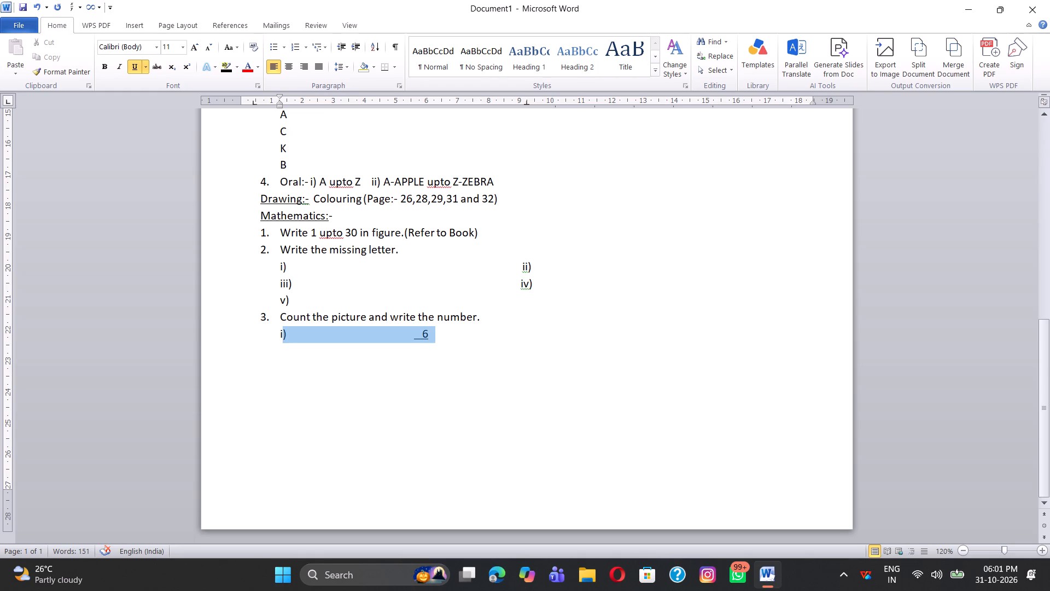
pyautogui.moveTo(432, 338); pyautogui.dragTo(436, 338)
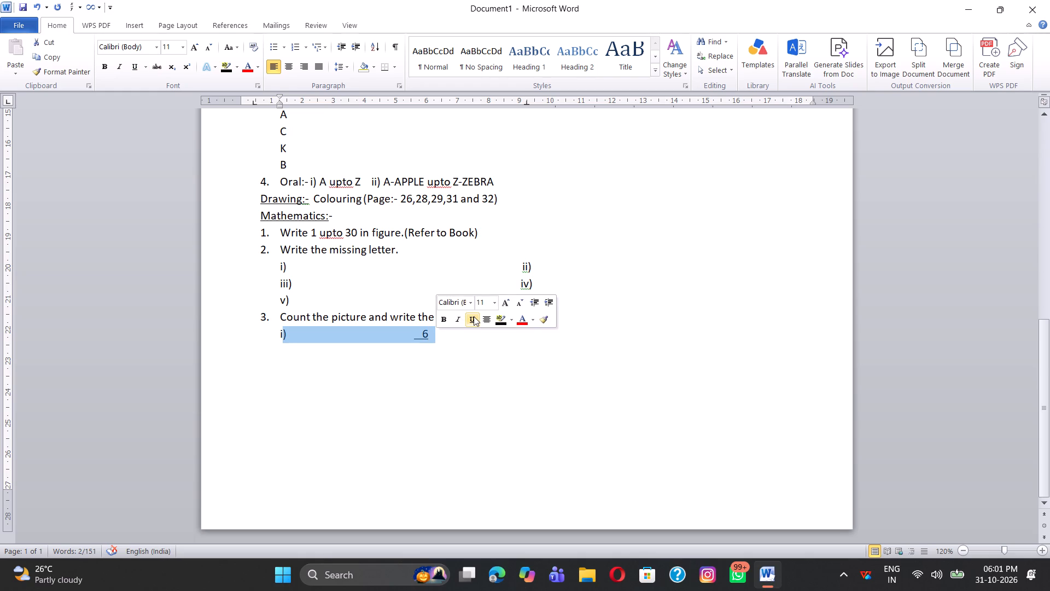
pyautogui.click(474, 316)
pyautogui.click(462, 332)
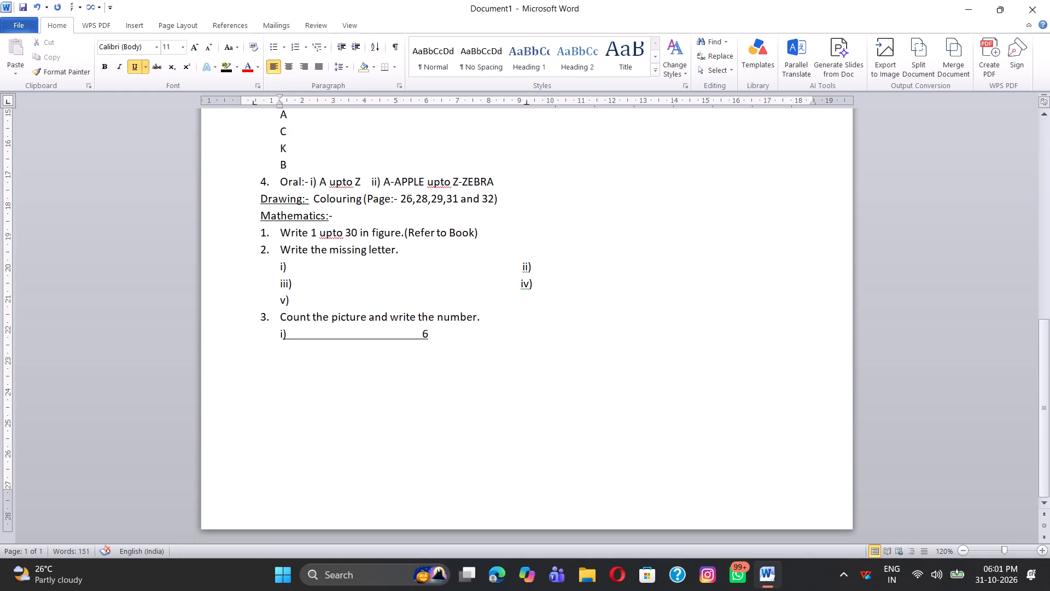
# Undo the underlining applied to the wide gap before the 6 on line i) under item 3.
pyautogui.click(430, 340)
pyautogui.click(422, 339)
pyautogui.moveTo(442, 335); pyautogui.dragTo(437, 335)
pyautogui.moveTo(437, 335); pyautogui.dragTo(295, 360)
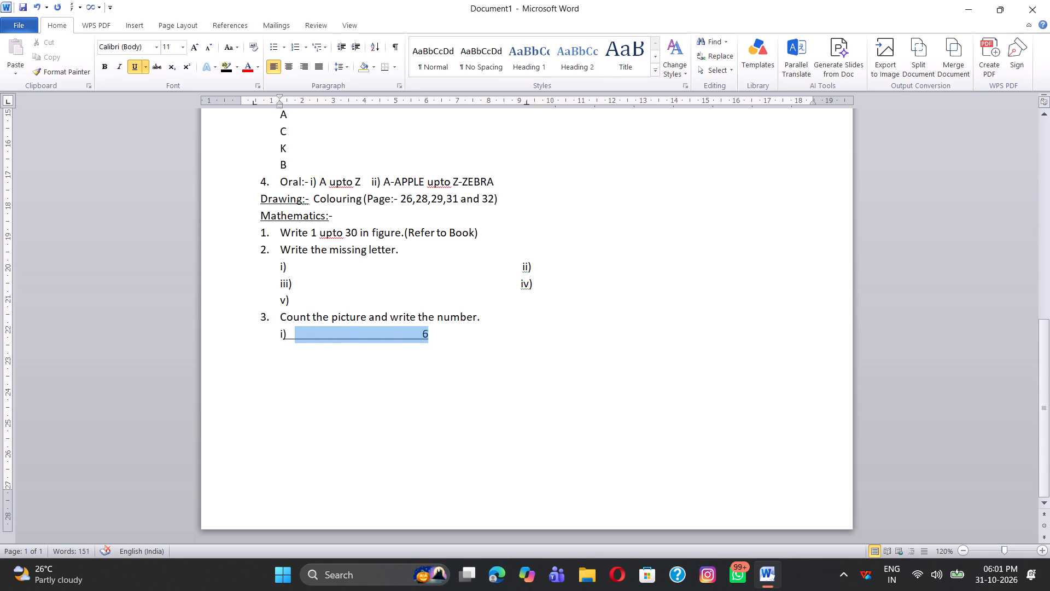
pyautogui.moveTo(295, 360); pyautogui.dragTo(282, 360)
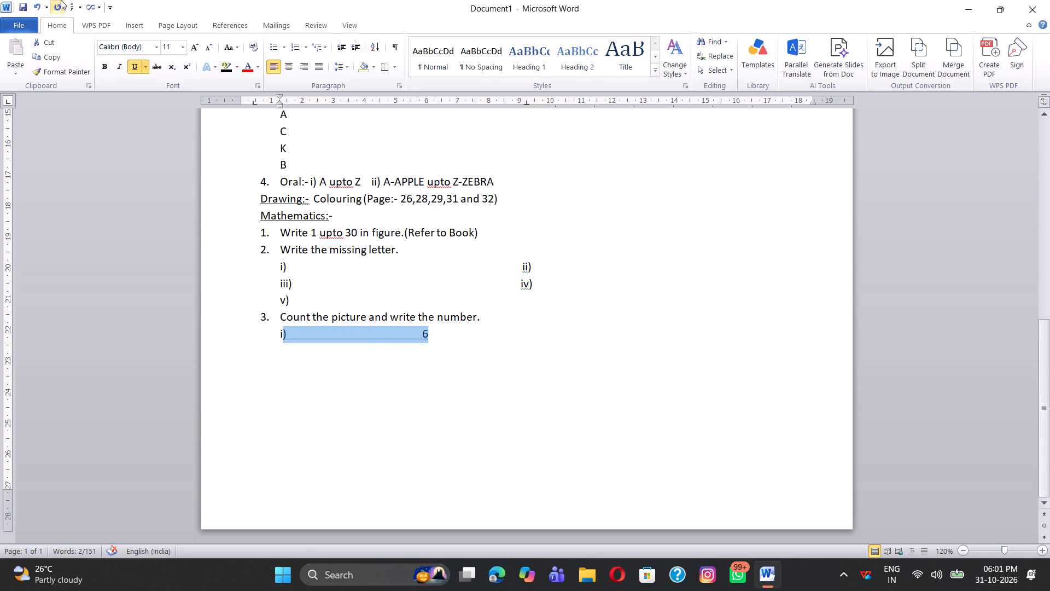
pyautogui.click(38, 1)
pyautogui.click(38, 1)
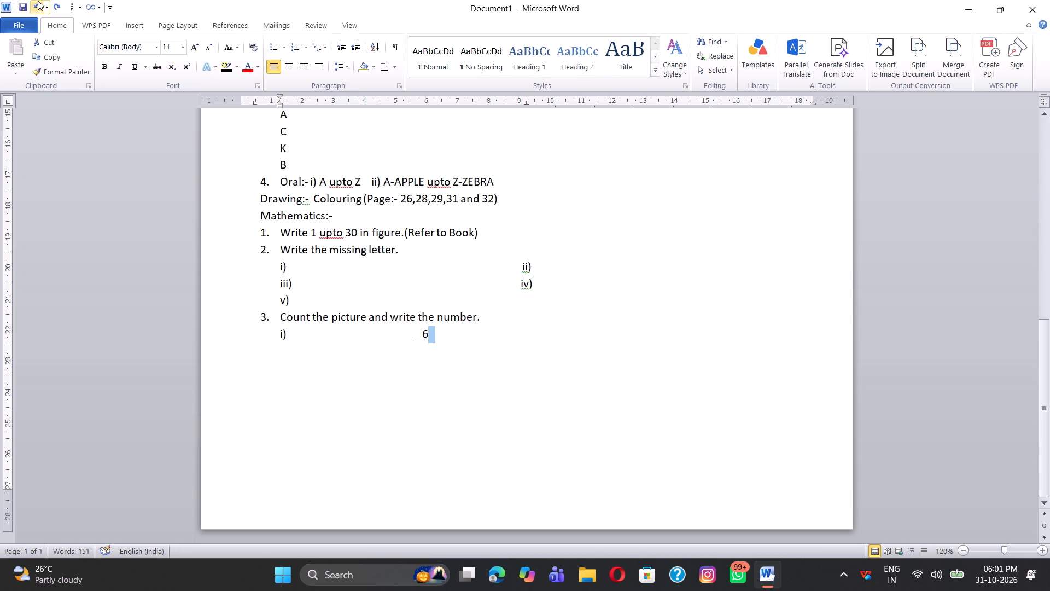
# Delete the underlined spaces directly before the 6 on line i) under item 3.
pyautogui.click(445, 358)
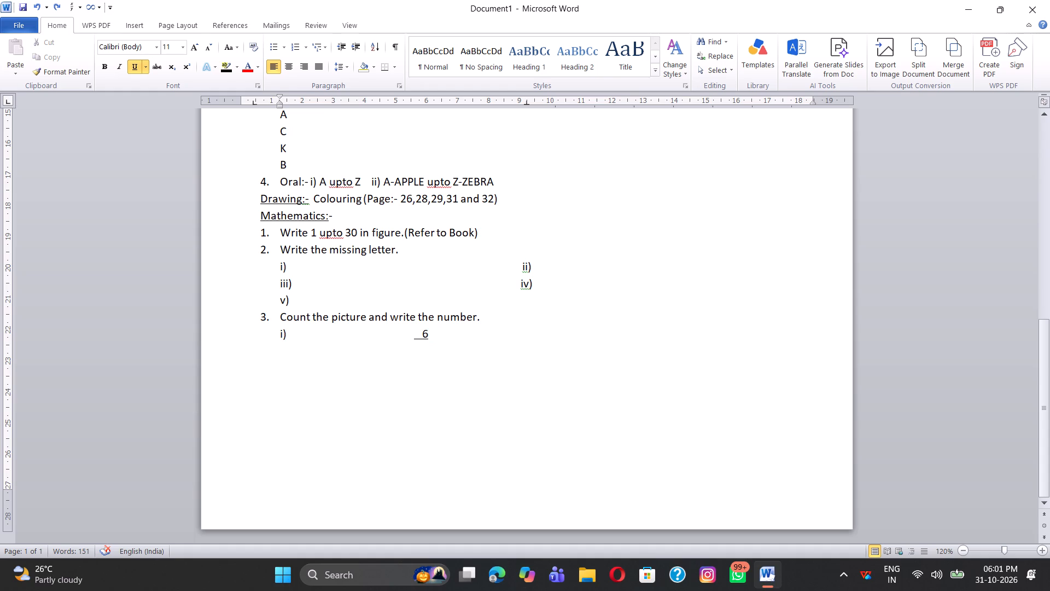
pyautogui.click(418, 336)
pyautogui.press('BackSpace')
pyautogui.press('Right')
pyautogui.press('Right')
pyautogui.press('BackSpace')
pyautogui.press('BackSpace')
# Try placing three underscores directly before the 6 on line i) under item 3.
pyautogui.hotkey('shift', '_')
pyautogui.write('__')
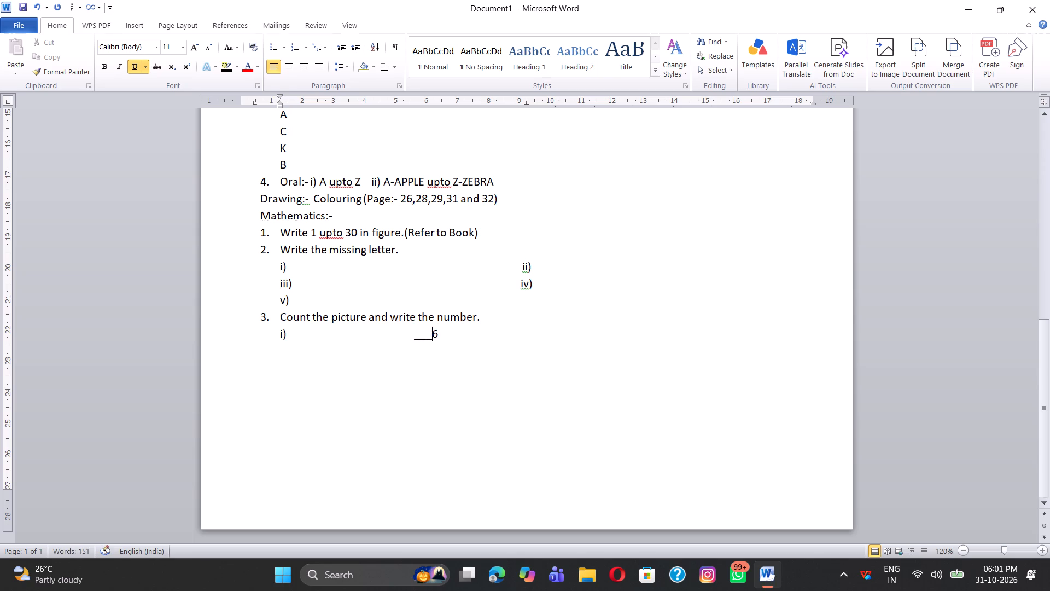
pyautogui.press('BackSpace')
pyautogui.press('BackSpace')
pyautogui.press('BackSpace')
# Remove the underline from the number 6 on line i) under item 3.
pyautogui.moveTo(409, 330); pyautogui.dragTo(427, 337)
pyautogui.click(465, 321)
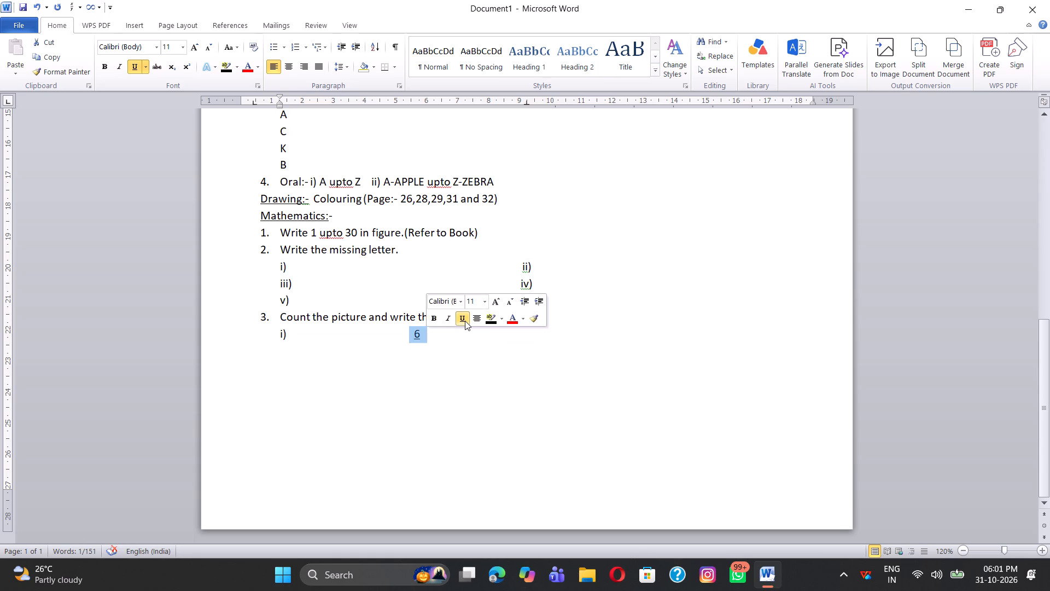
pyautogui.click(465, 321)
pyautogui.click(465, 321)
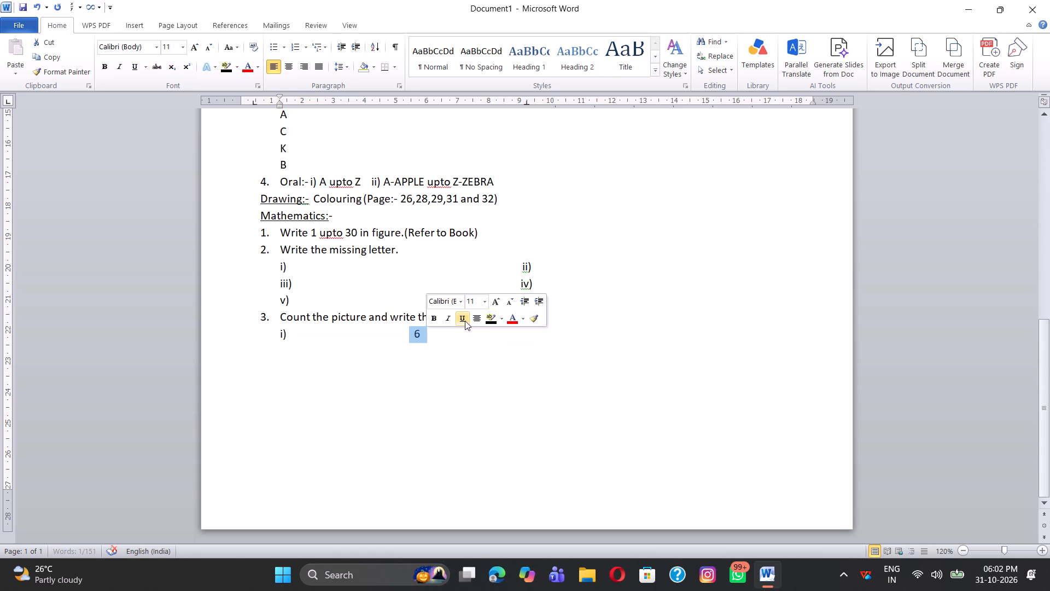
pyautogui.click(465, 366)
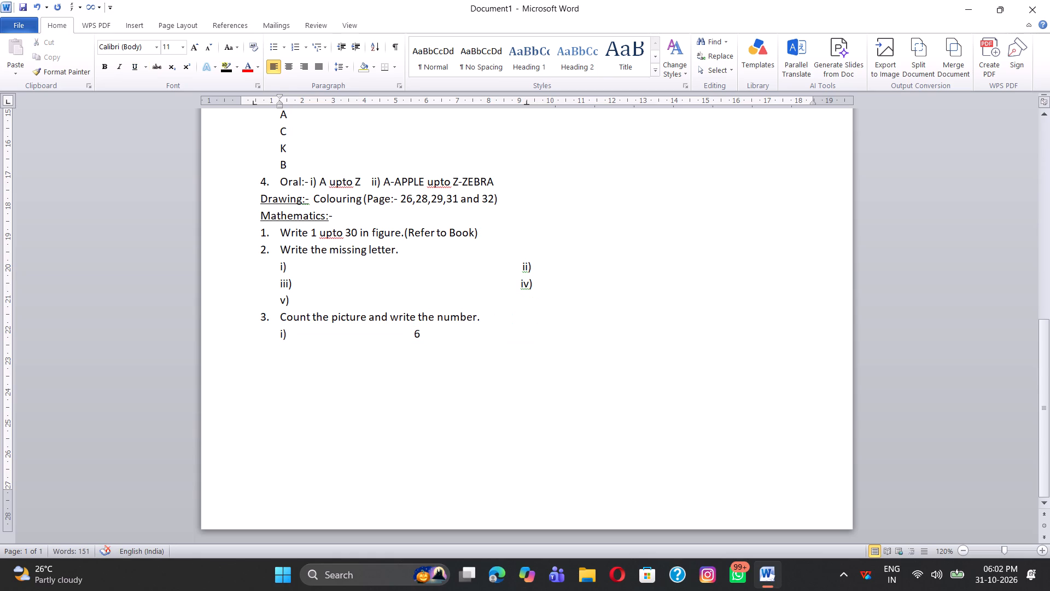
# Add line ii) under item 3 with the number 3 spaced across to line up beneath the 6.
pyautogui.click(436, 493)
pyautogui.press('Return')
pyautogui.write('ii')
pyautogui.hotkey('shift', ')')
pyautogui.press('Tab')
pyautogui.press('BackSpace')
pyautogui.press('space')
pyautogui.press('space')
pyautogui.press('space')
pyautogui.press('space')
pyautogui.press('space')
pyautogui.press('space')
pyautogui.press('space')
pyautogui.press('space')
pyautogui.press('space')
pyautogui.press('space')
pyautogui.press('space')
pyautogui.press('space')
pyautogui.press('space')
pyautogui.press('space')
pyautogui.press('space')
pyautogui.press('space')
pyautogui.press('space')
pyautogui.press('space')
pyautogui.press('space')
pyautogui.press('space')
pyautogui.press('space')
pyautogui.press('space')
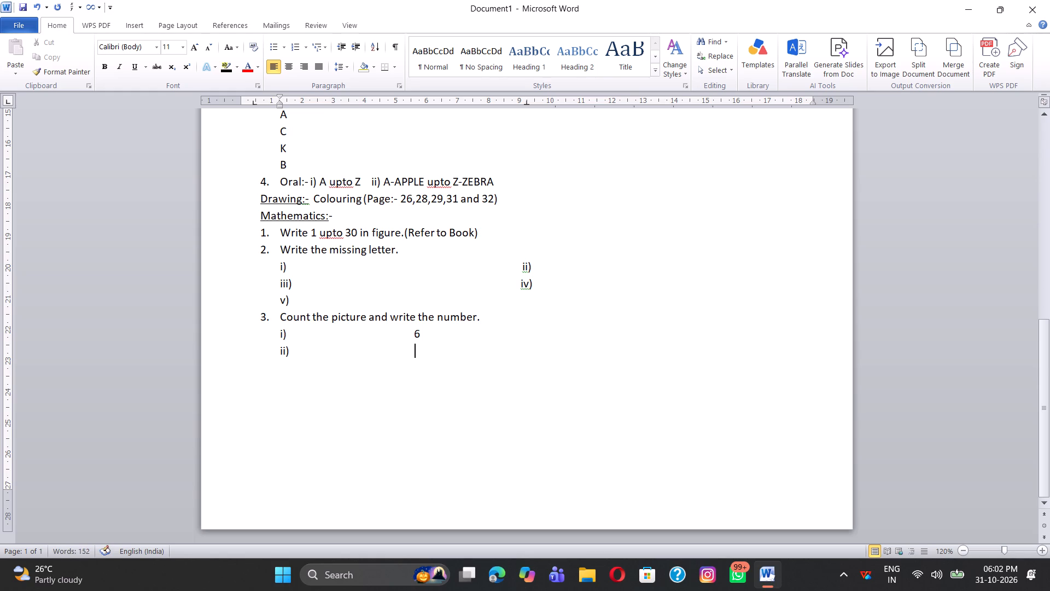
pyautogui.press('3')
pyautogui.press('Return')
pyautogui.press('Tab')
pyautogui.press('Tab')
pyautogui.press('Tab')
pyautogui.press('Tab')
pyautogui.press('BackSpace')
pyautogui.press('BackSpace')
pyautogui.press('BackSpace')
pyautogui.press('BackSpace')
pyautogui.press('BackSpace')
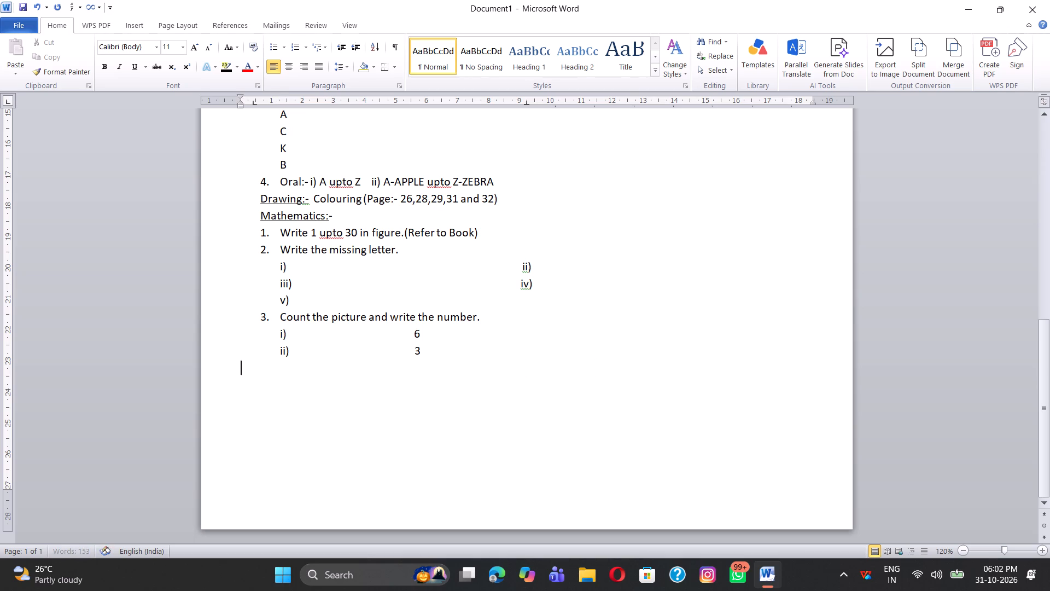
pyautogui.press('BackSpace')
# Add line iii) under item 3 with the number 7 spaced across to line up beneath the 3.
pyautogui.press('Return')
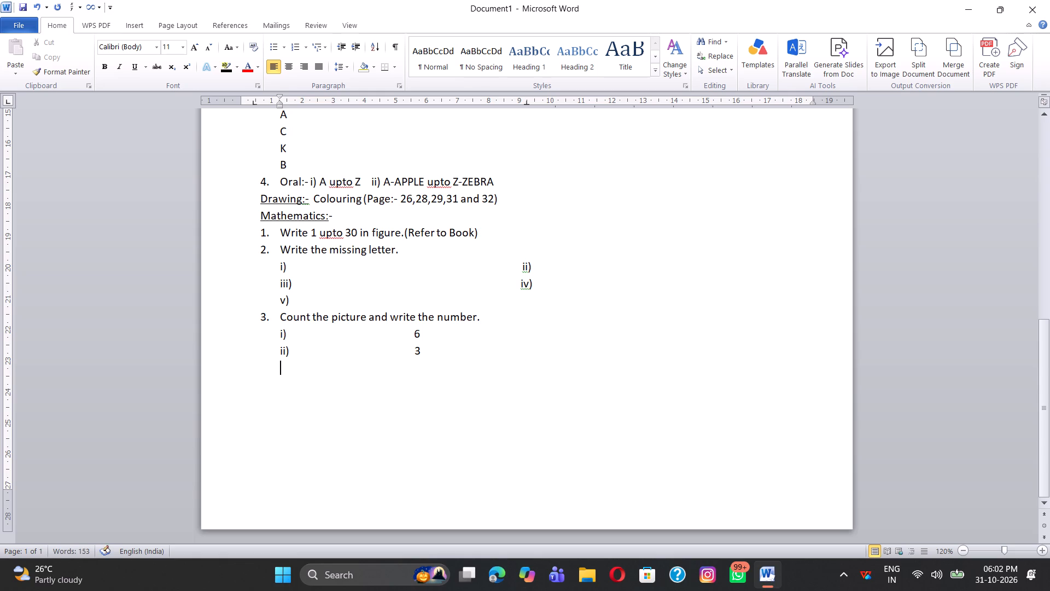
pyautogui.write('iii)')
pyautogui.press('space')
pyautogui.press('space')
pyautogui.press('space')
pyautogui.press('space')
pyautogui.press('space')
pyautogui.press('space')
pyautogui.press('space')
pyautogui.press('space')
pyautogui.press('space')
pyautogui.press('space')
pyautogui.press('space')
pyautogui.press('space')
pyautogui.press('space')
pyautogui.press('space')
pyautogui.press('space')
pyautogui.press('space')
pyautogui.press('7')
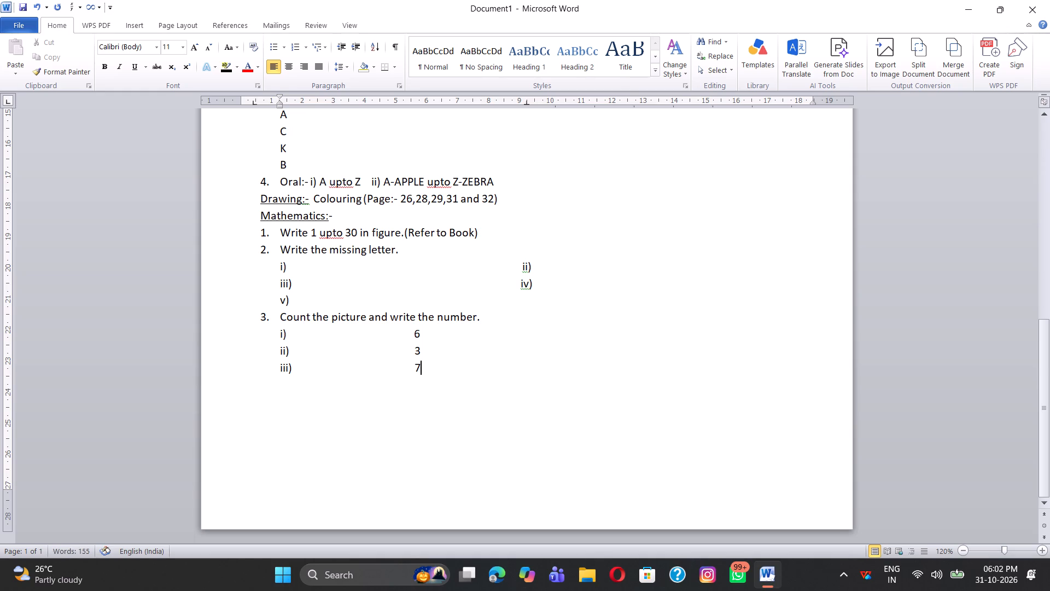
# Add line iv) under item 3 with the number 4 spaced across to line up beneath the 7.
pyautogui.press('Return')
pyautogui.write('iv)')
pyautogui.press('space')
pyautogui.press('space')
pyautogui.press('space')
pyautogui.press('space')
pyautogui.press('space')
pyautogui.press('space')
pyautogui.press('space')
pyautogui.press('space')
pyautogui.press('space')
pyautogui.press('space')
pyautogui.press('space')
pyautogui.press('space')
pyautogui.press('space')
pyautogui.press('space')
pyautogui.press('space')
pyautogui.press('space')
pyautogui.press('space')
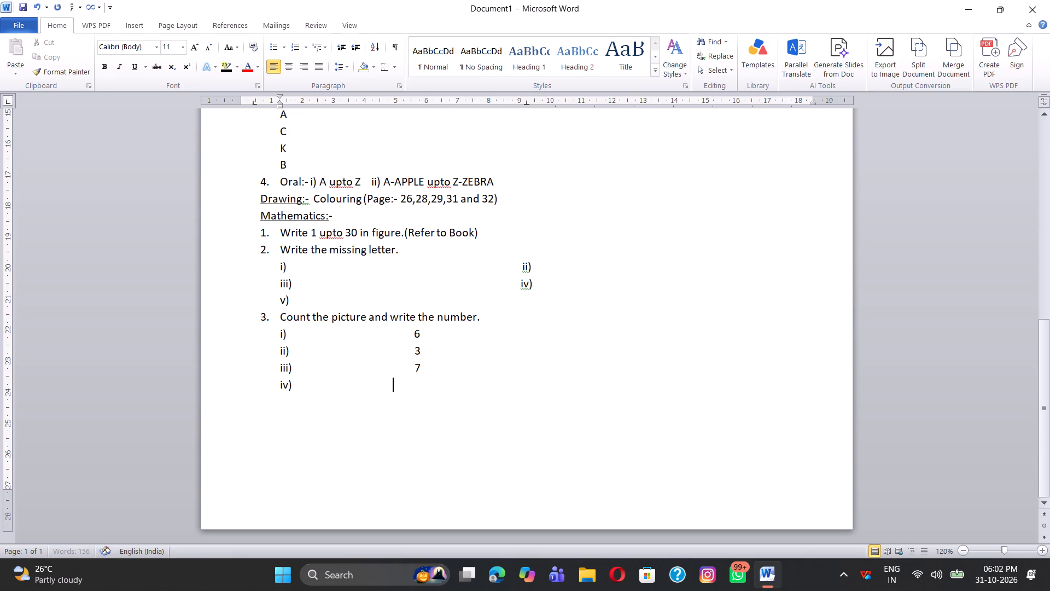
pyautogui.press('space')
pyautogui.press('space')
pyautogui.press('space')
pyautogui.press('space')
pyautogui.press('space')
pyautogui.press('space')
pyautogui.press('space')
pyautogui.press('space')
pyautogui.press('space')
pyautogui.press('4')
# Shift the 4 on line iv) under item 3 back one space so it lines up beneath the 7.
pyautogui.press('BackSpace')
pyautogui.press('BackSpace')
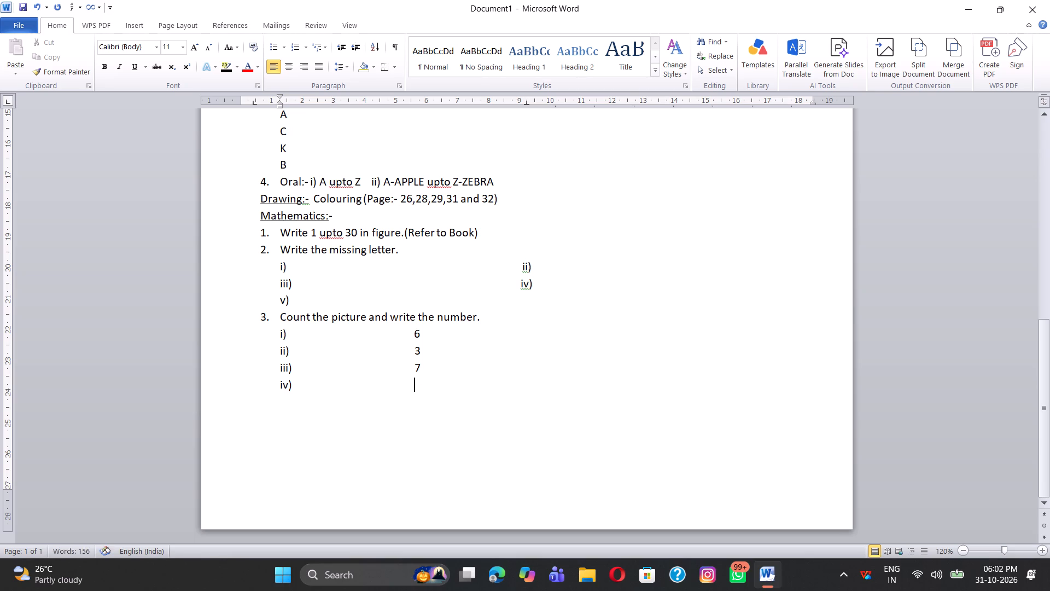
pyautogui.press('4')
# Add line v) under item 3 with the number 2 spaced across to line up beneath the 4.
pyautogui.press('Return')
pyautogui.write('v)')
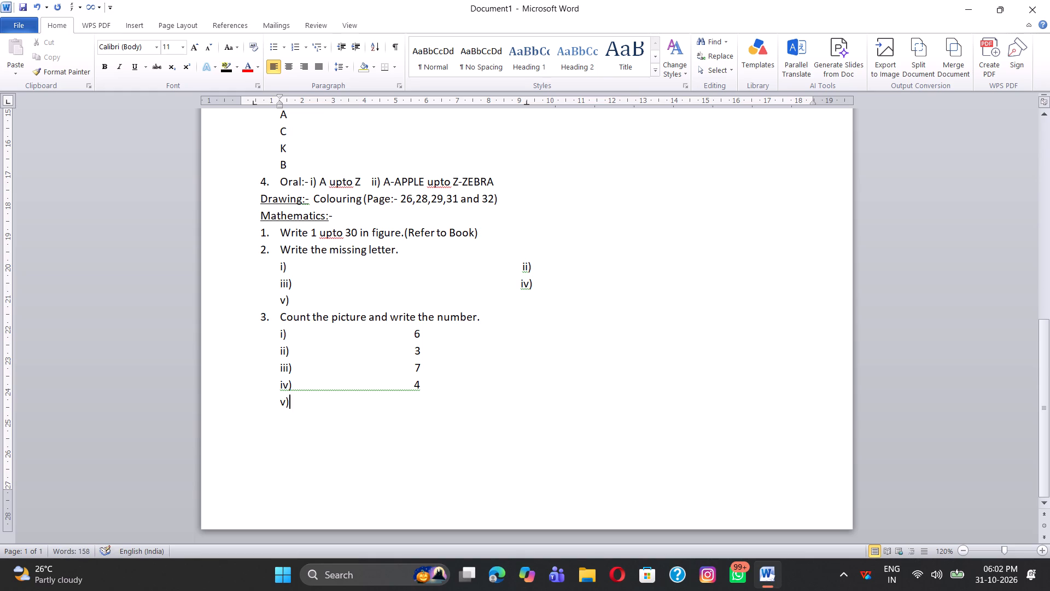
pyautogui.press('space')
pyautogui.press('space')
pyautogui.press('space')
pyautogui.press('space')
pyautogui.press('space')
pyautogui.press('space')
pyautogui.press('space')
pyautogui.press('space')
pyautogui.press('space')
pyautogui.press('space')
pyautogui.press('space')
pyautogui.press('space')
pyautogui.press('space')
pyautogui.press('space')
pyautogui.press('space')
pyautogui.press('space')
pyautogui.press('space')
pyautogui.press('space')
pyautogui.press('space')
pyautogui.press('space')
pyautogui.press('space')
pyautogui.press('space')
pyautogui.press('space')
pyautogui.press('space')
pyautogui.press('space')
pyautogui.press('space')
pyautogui.press('space')
pyautogui.press('space')
pyautogui.press('space')
pyautogui.press('space')
pyautogui.press('space')
pyautogui.press('space')
pyautogui.press('space')
pyautogui.press('space')
pyautogui.press('space')
pyautogui.press('space')
pyautogui.press('space')
pyautogui.press('space')
pyautogui.press('space')
pyautogui.press('space')
pyautogui.press('space')
pyautogui.press('space')
pyautogui.press('space')
pyautogui.press('space')
pyautogui.press('space')
pyautogui.press('2')
pyautogui.press('BackSpace')
pyautogui.press('BackSpace')
pyautogui.press('2')
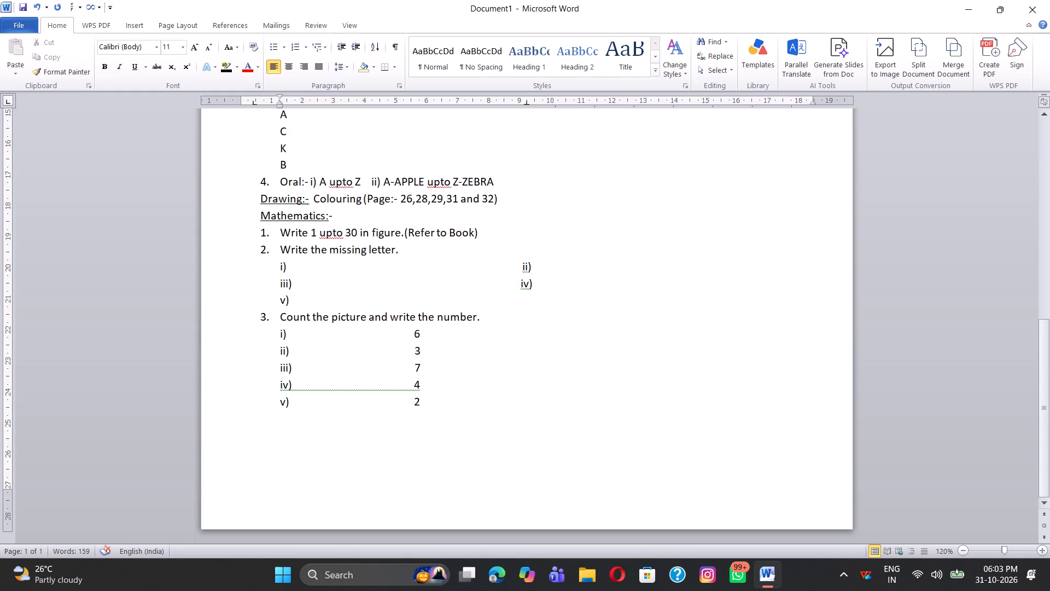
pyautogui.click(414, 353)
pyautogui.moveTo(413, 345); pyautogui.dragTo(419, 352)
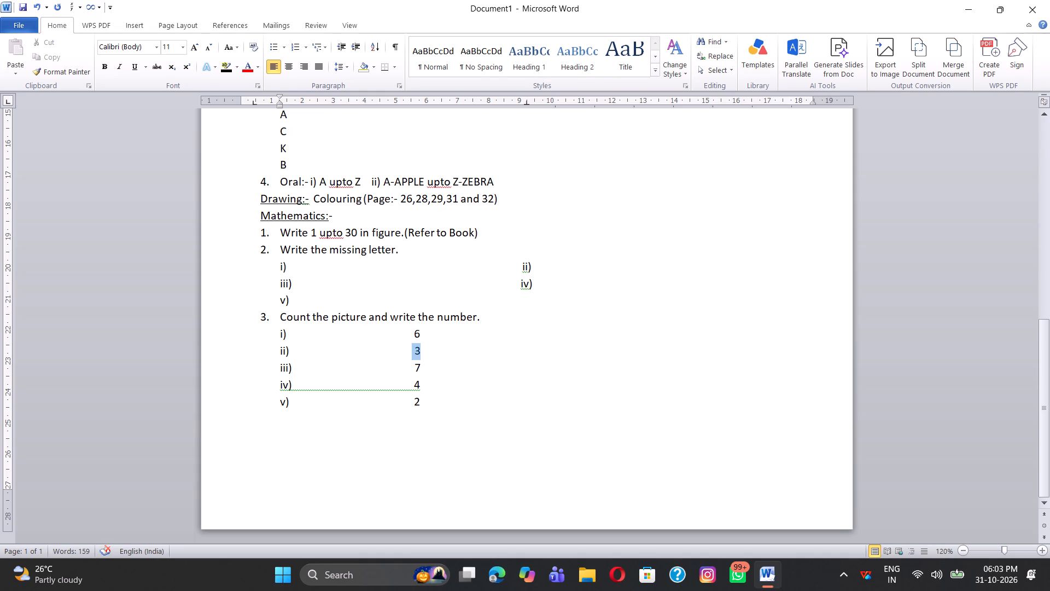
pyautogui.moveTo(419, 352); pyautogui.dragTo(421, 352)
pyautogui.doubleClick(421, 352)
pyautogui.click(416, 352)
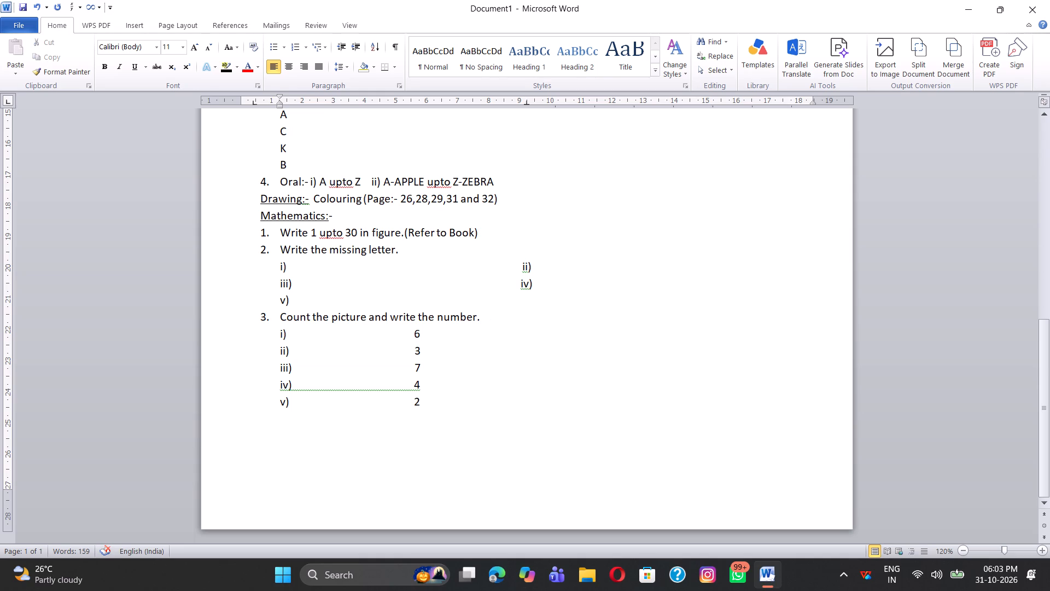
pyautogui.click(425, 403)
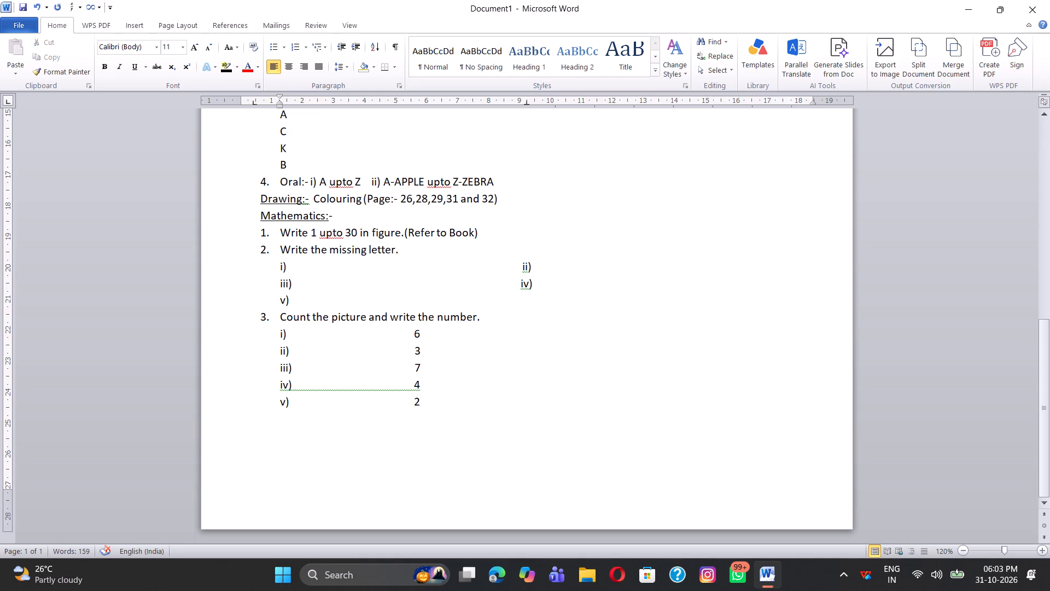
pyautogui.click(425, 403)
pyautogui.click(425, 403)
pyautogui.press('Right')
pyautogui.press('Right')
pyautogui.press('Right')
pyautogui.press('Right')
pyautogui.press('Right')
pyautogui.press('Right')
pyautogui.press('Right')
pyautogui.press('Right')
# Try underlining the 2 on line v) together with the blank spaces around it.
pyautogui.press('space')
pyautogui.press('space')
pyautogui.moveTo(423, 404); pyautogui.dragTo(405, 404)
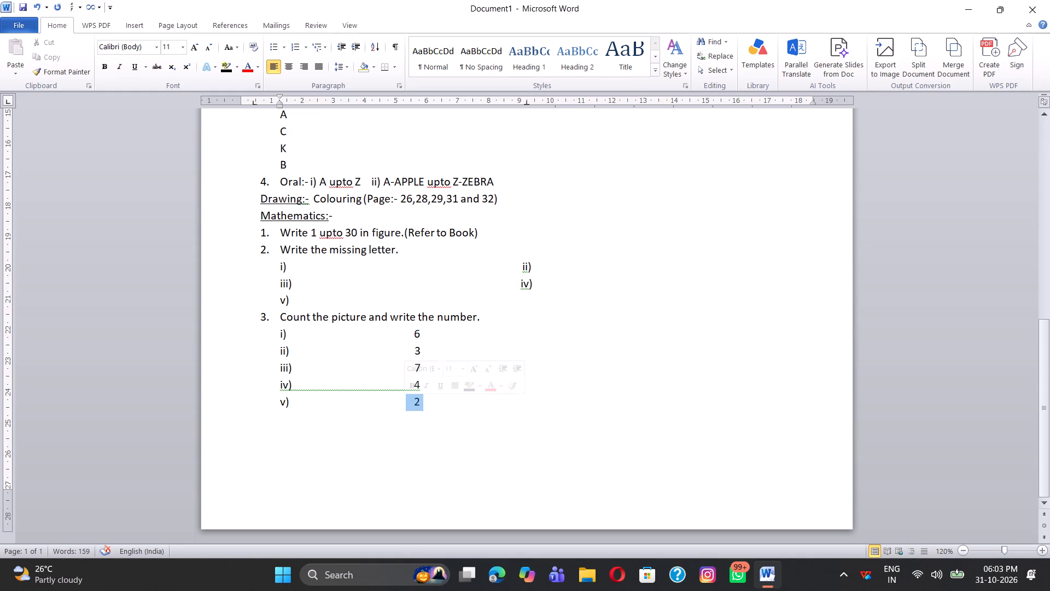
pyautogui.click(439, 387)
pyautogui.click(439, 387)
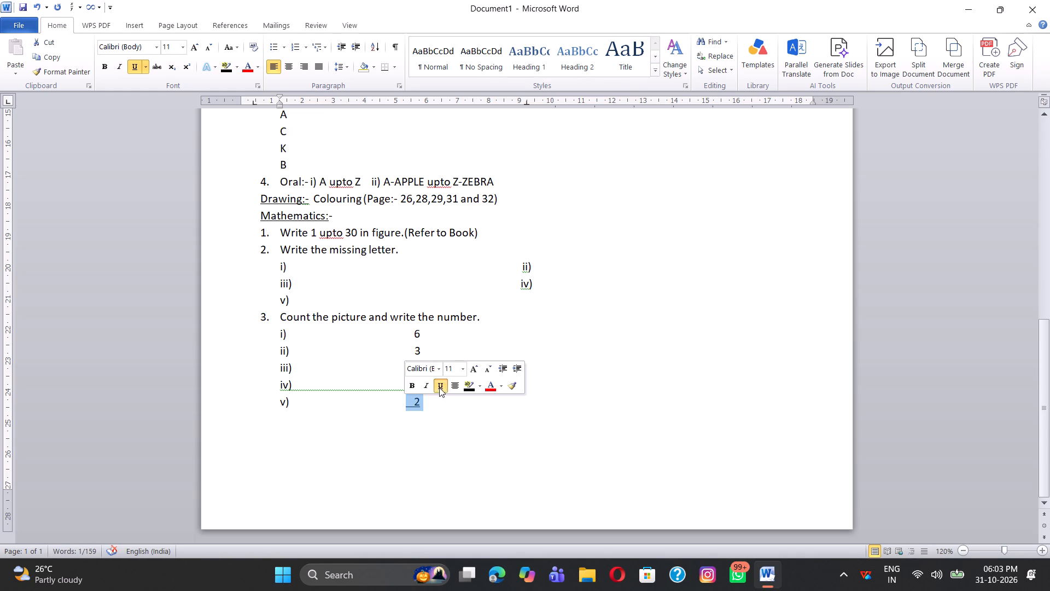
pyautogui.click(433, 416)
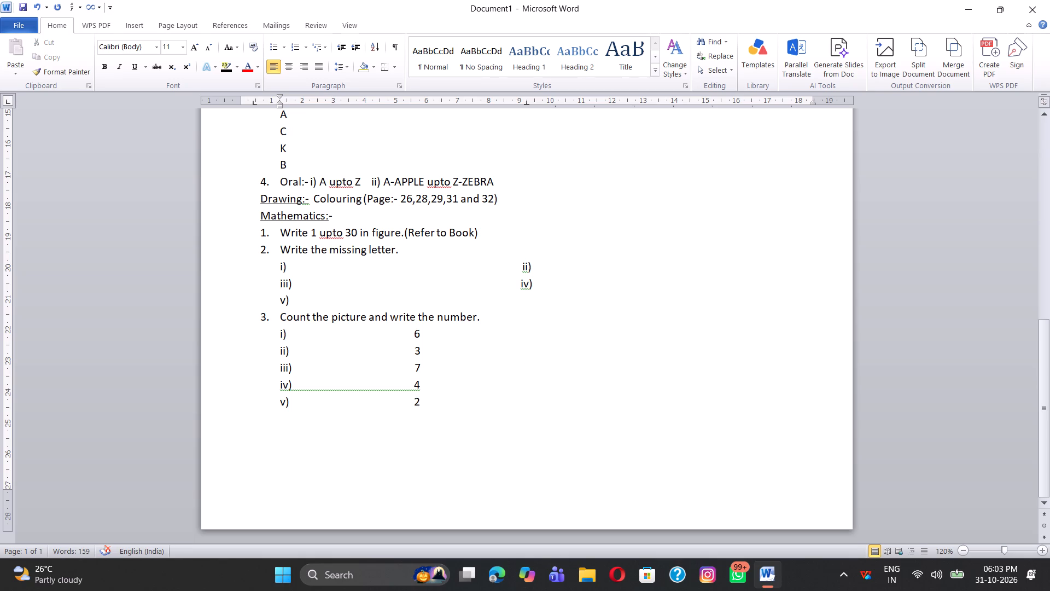
# Start a new line below line v) under item 3.
pyautogui.click(427, 454)
pyautogui.press('Return')
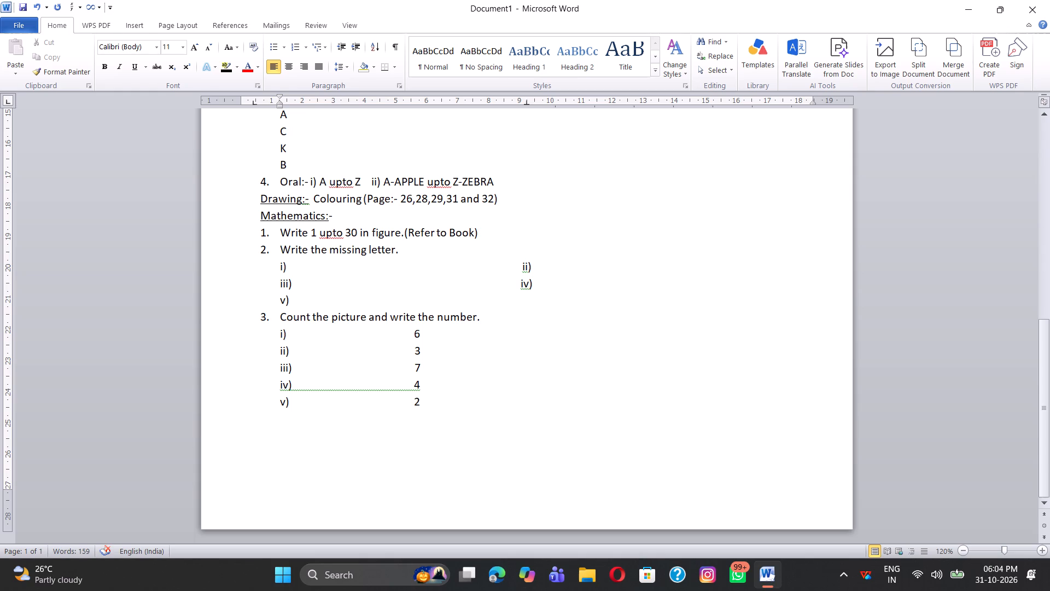
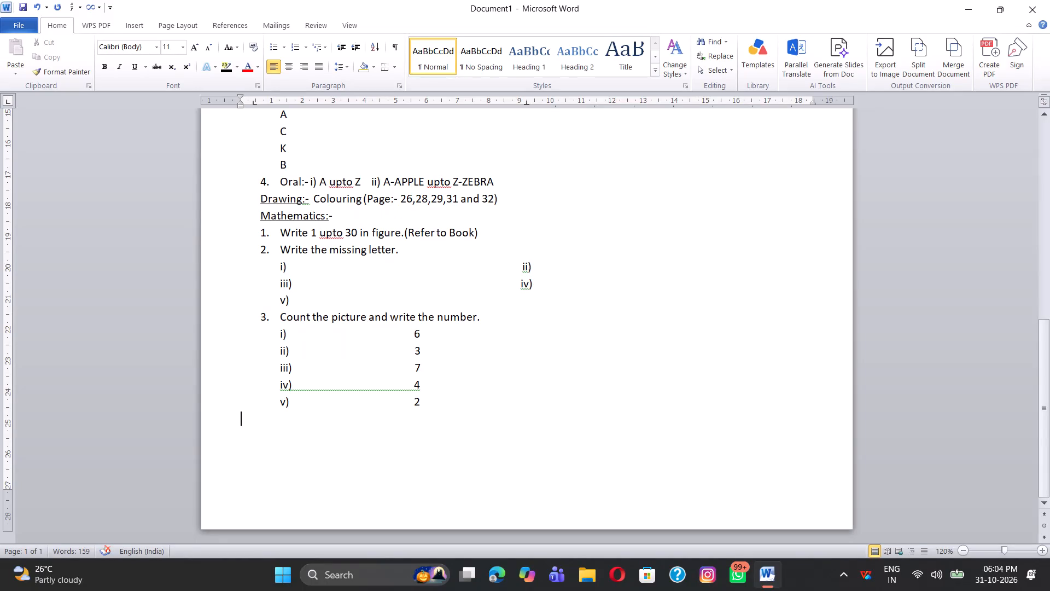
# Add numbered item 4 under Mathematics, continuing the list, reading "(Oral):- 1 upto 50.".
pyautogui.click(297, 47)
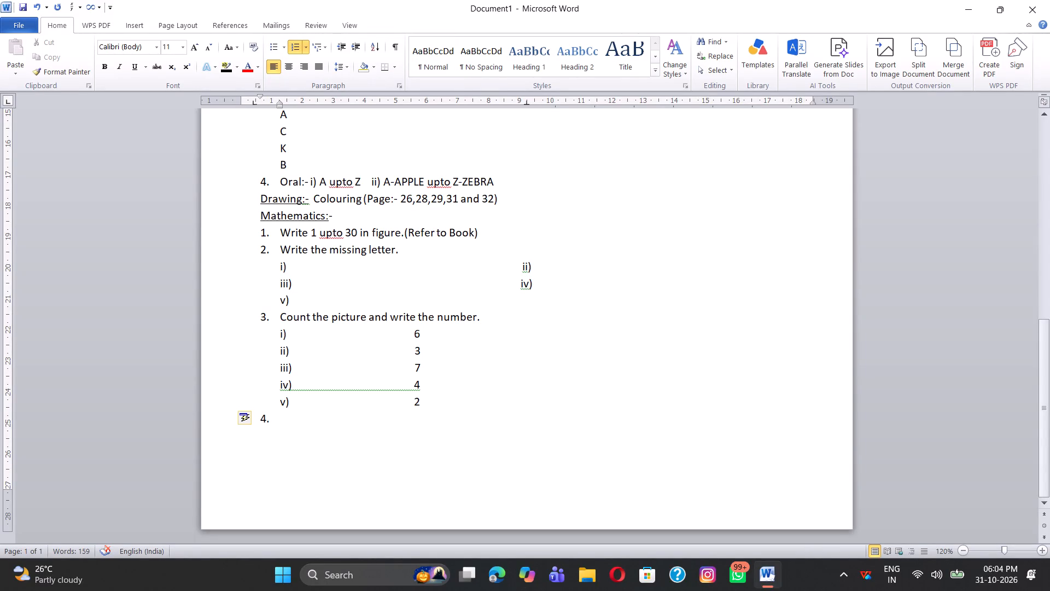
pyautogui.press('9')
pyautogui.press('BackSpace')
pyautogui.hotkey('shift', '(')
pyautogui.write('Oral')
pyautogui.hotkey('shift', ')')
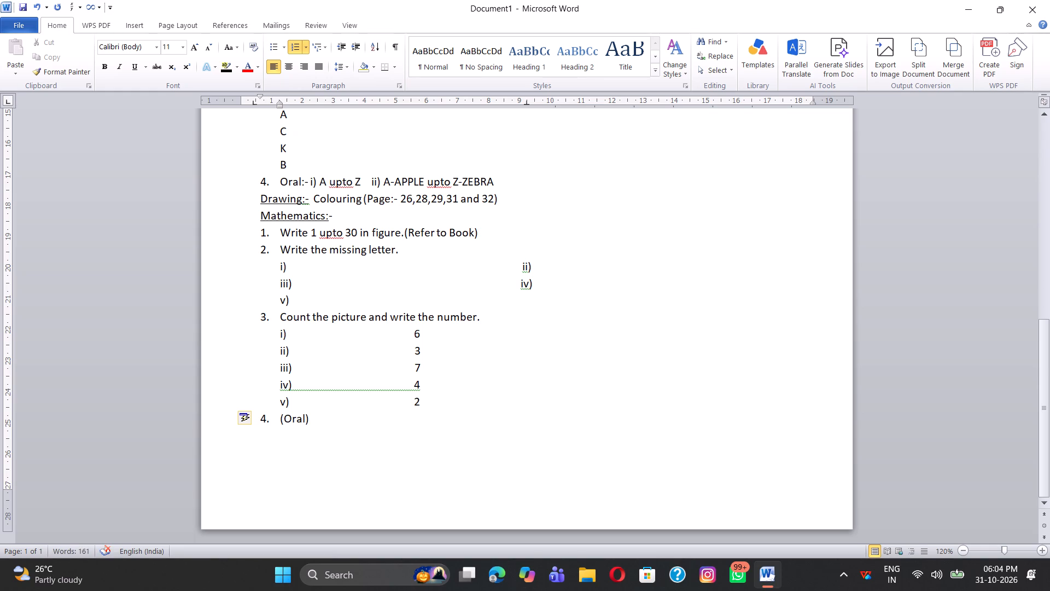
pyautogui.write(':-')
pyautogui.press('space')
pyautogui.write('1')
pyautogui.press('space')
pyautogui.write('upt')
pyautogui.press('o')
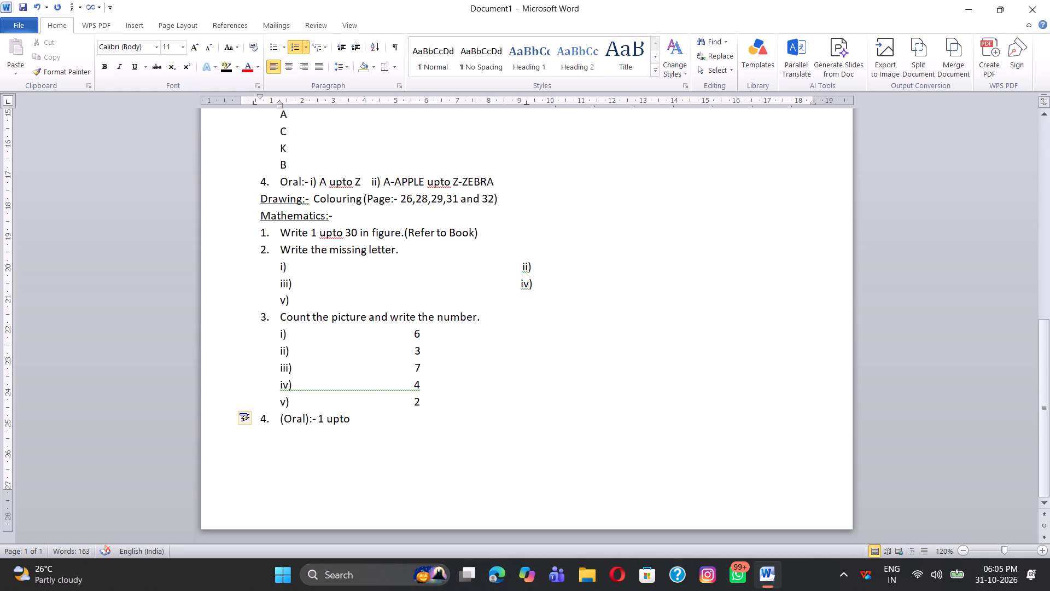
pyautogui.press('space')
pyautogui.write('50')
pyautogui.press('.')
# Start a new unnumbered line below Mathematics item 4, aligned with the subject headings.
pyautogui.press('Return')
pyautogui.press('BackSpace')
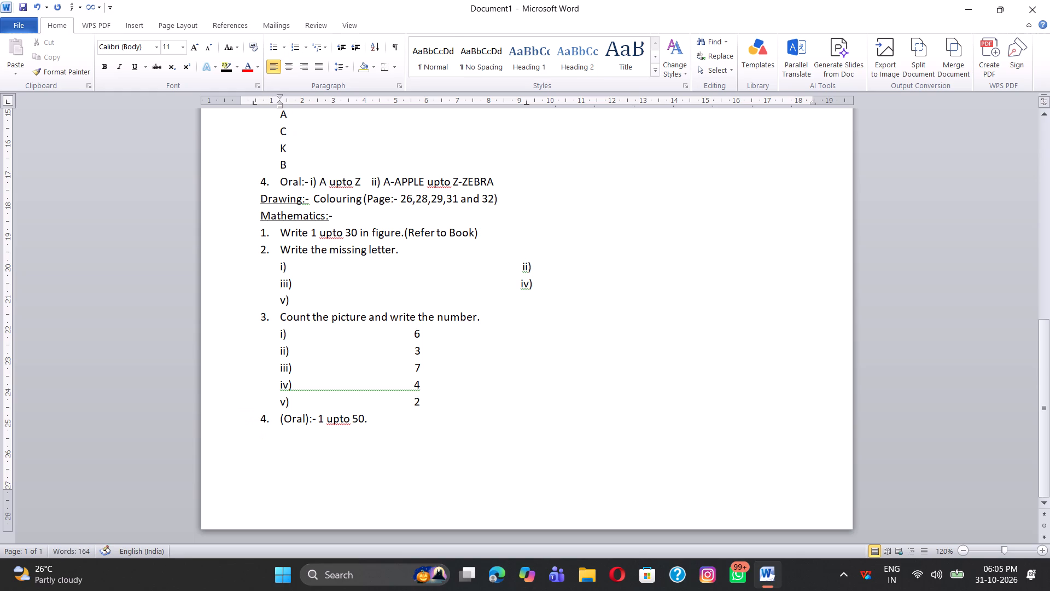
pyautogui.press('BackSpace')
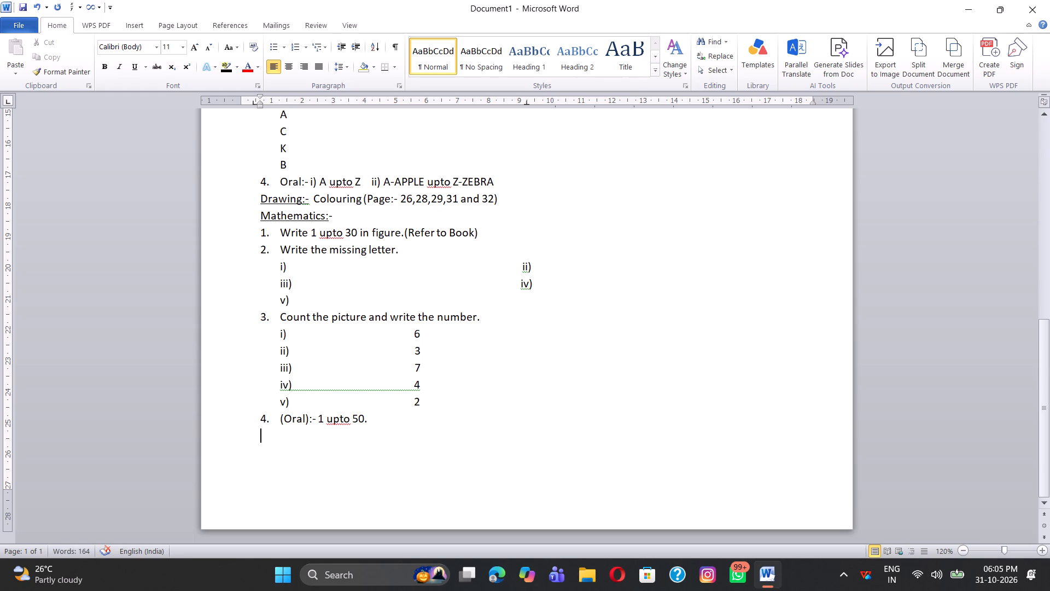
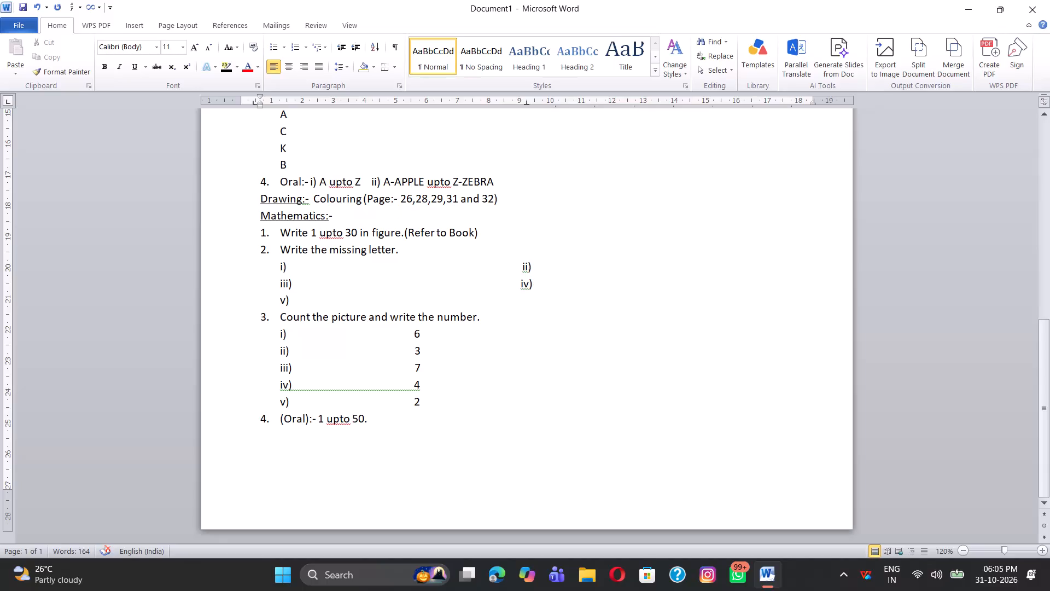
# Enter the subject heading line "Picture Book :- (Identify)" below Mathematics item 4.
pyautogui.write('Pict')
pyautogui.write('ure')
pyautogui.press('space')
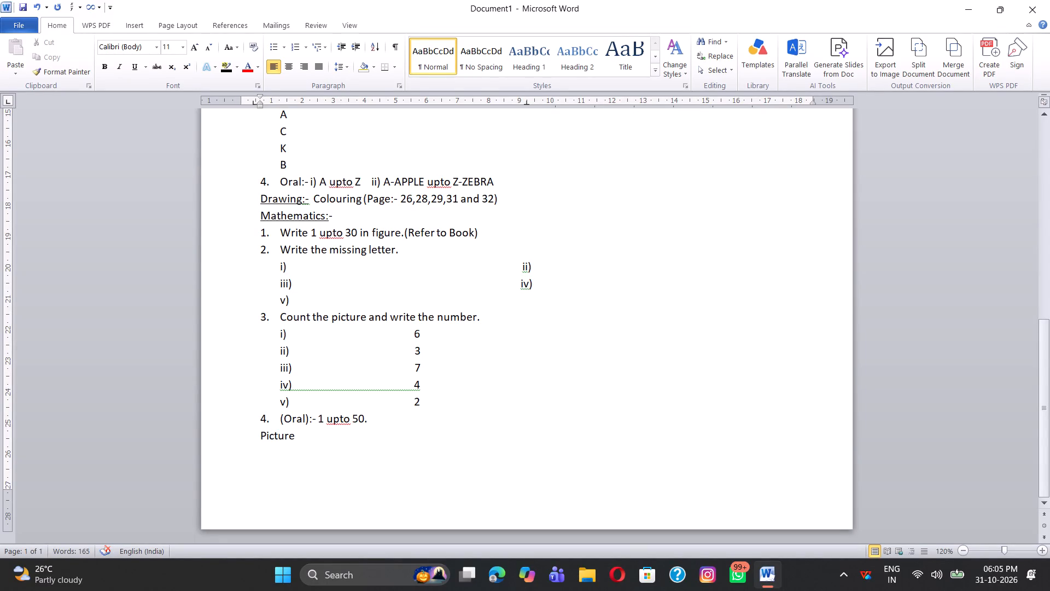
pyautogui.write('Book')
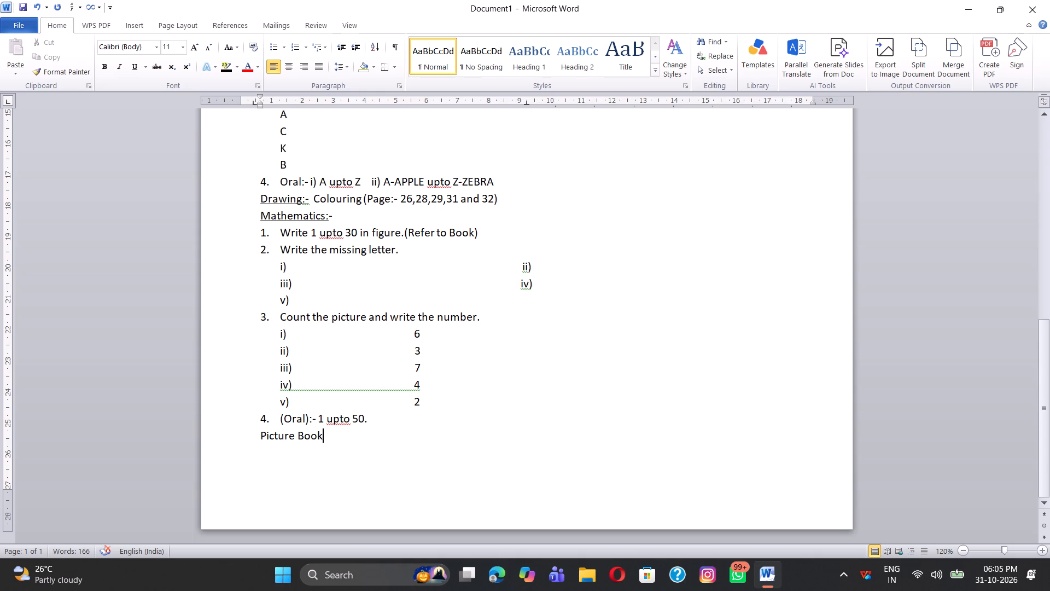
pyautogui.press('space')
pyautogui.write(':-')
pyautogui.press('space')
pyautogui.write('(I')
pyautogui.write('denti')
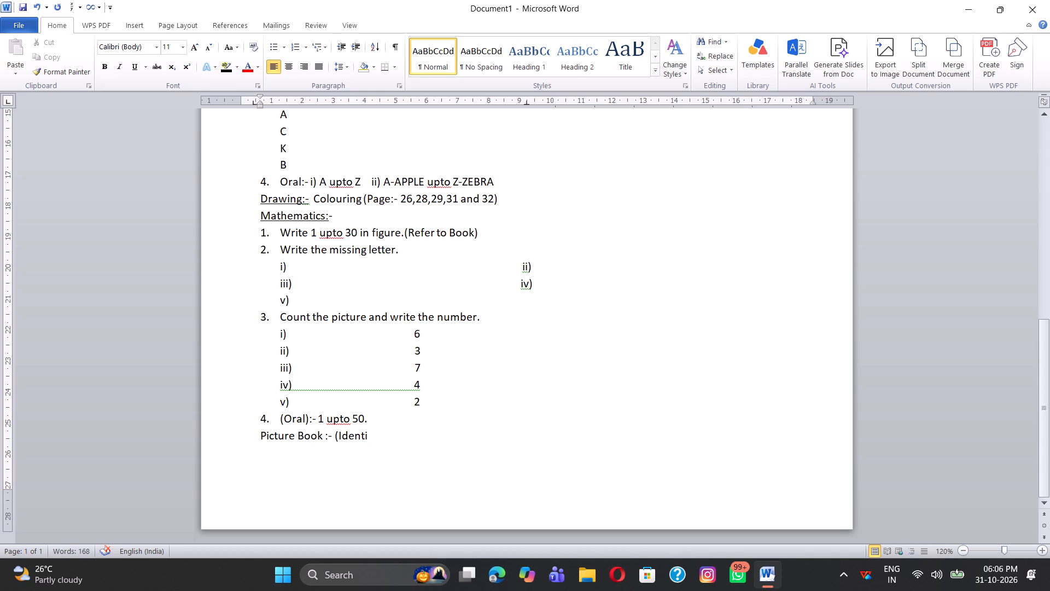
pyautogui.write('fy')
pyautogui.hotkey('shift', ')')
# Underline "Picture Book" in the new heading and start a new line beneath it.
pyautogui.moveTo(259, 435); pyautogui.dragTo(317, 434)
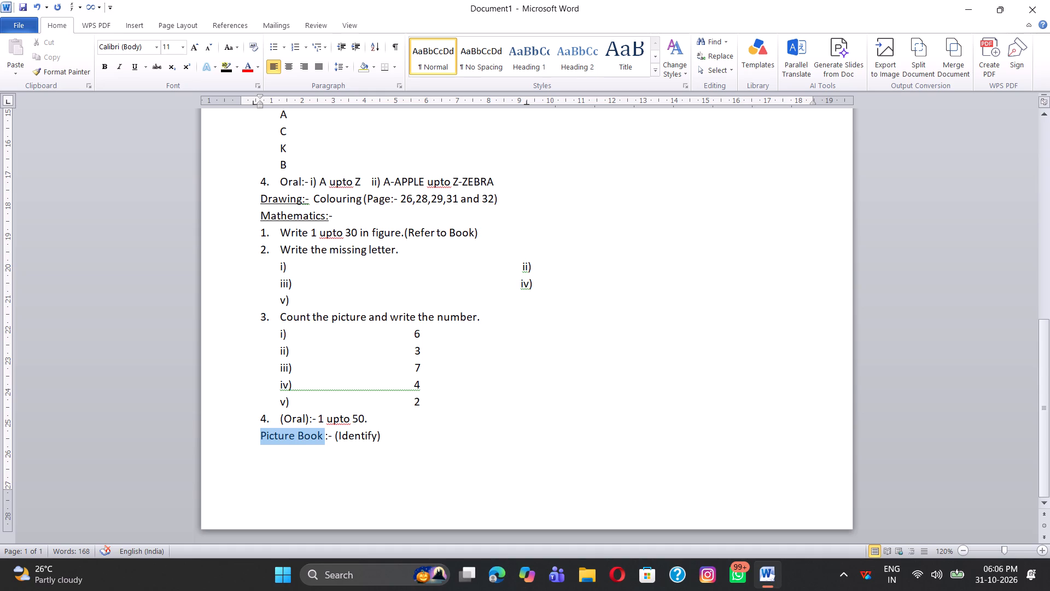
pyautogui.moveTo(317, 434); pyautogui.dragTo(321, 435)
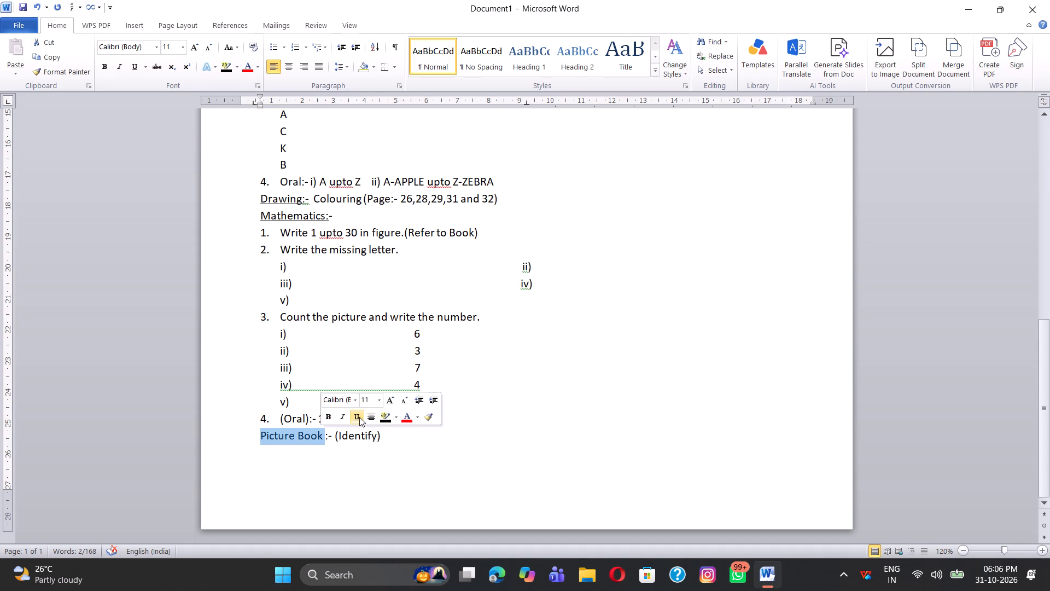
pyautogui.click(359, 418)
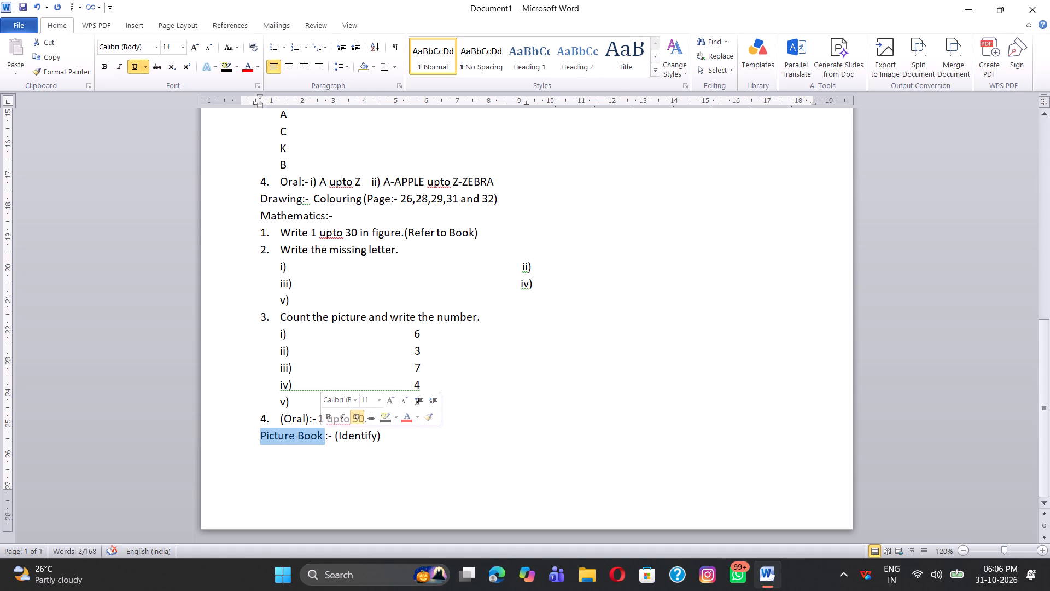
pyautogui.click(387, 438)
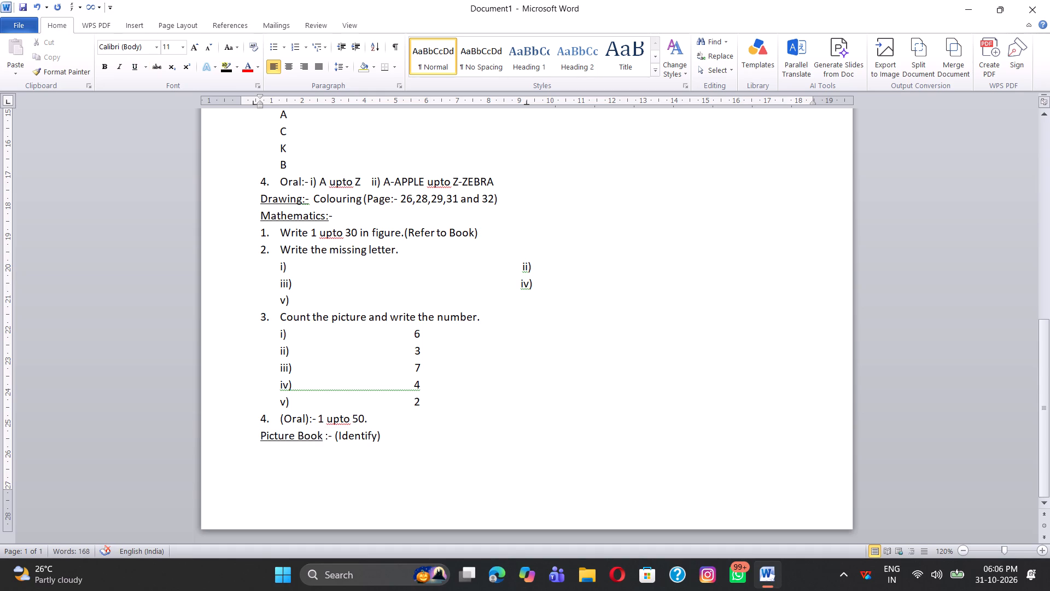
pyautogui.press('Return')
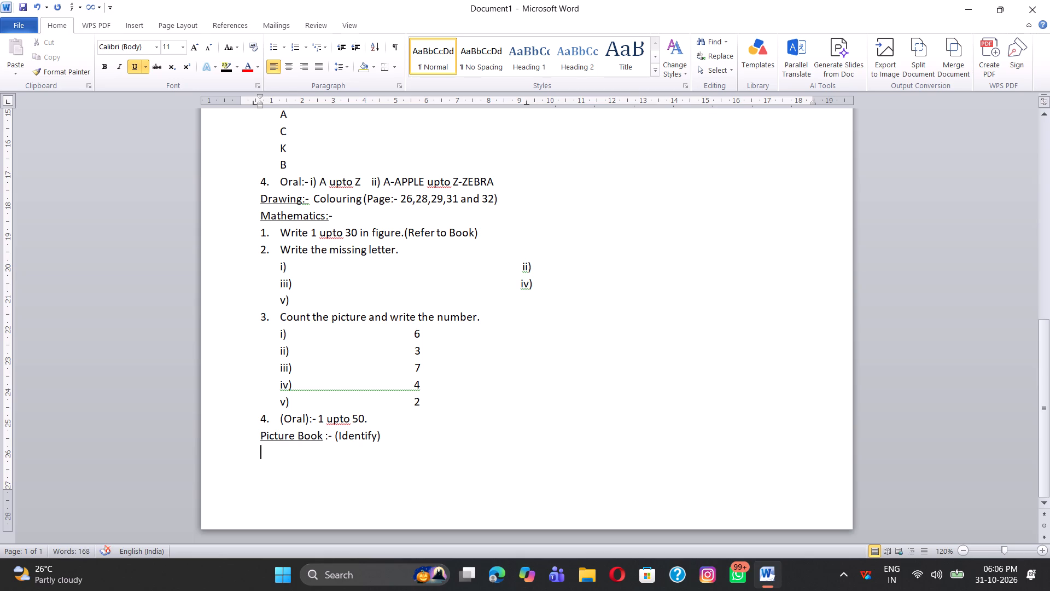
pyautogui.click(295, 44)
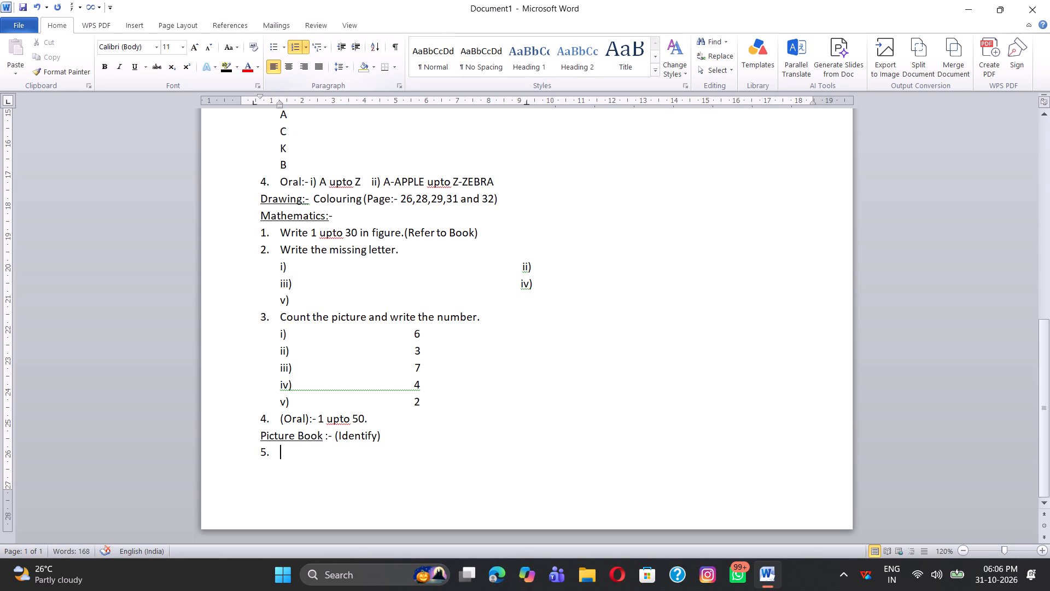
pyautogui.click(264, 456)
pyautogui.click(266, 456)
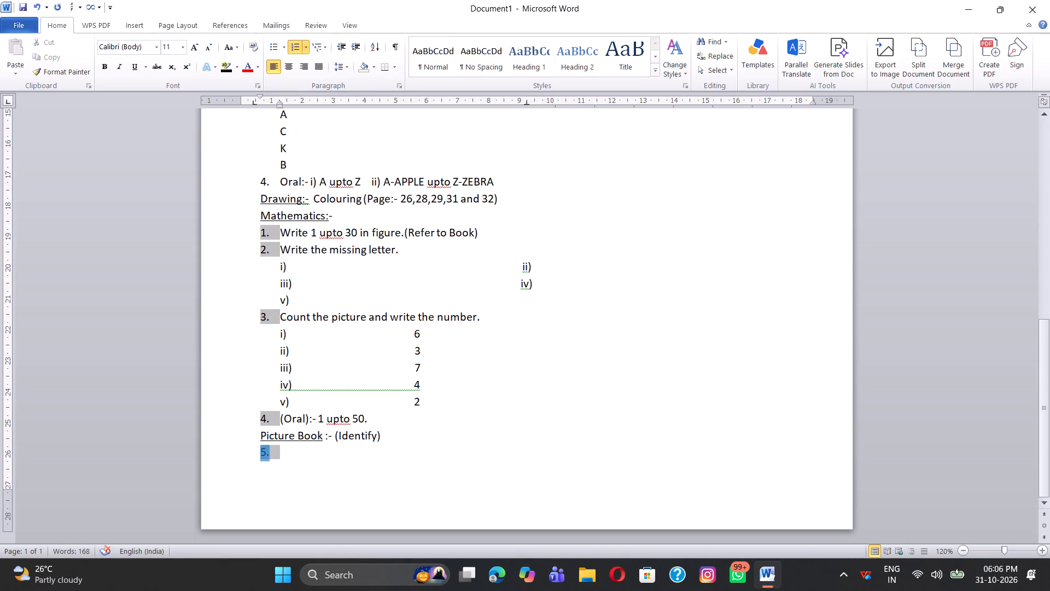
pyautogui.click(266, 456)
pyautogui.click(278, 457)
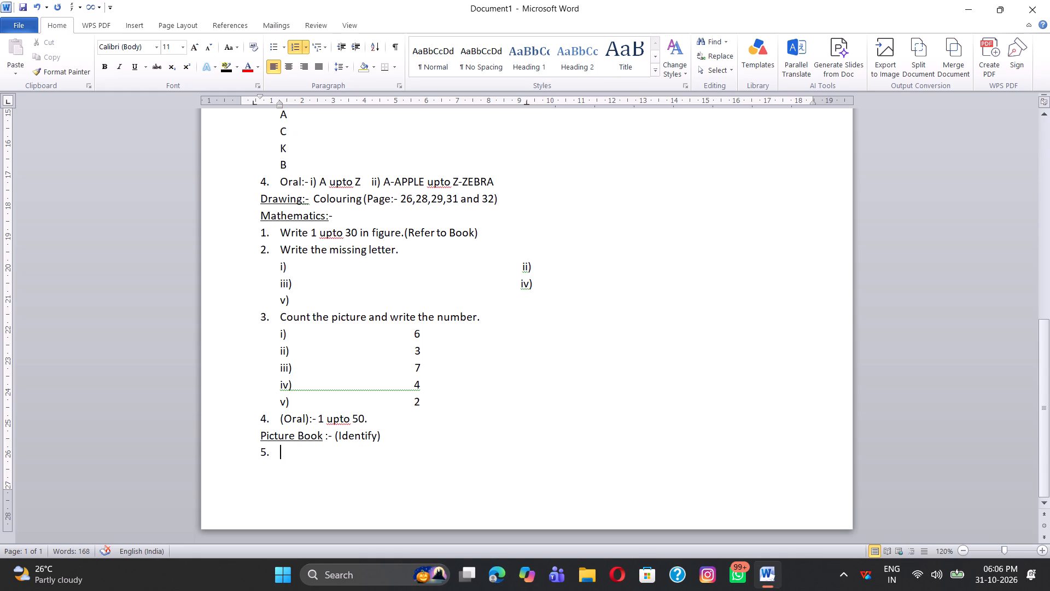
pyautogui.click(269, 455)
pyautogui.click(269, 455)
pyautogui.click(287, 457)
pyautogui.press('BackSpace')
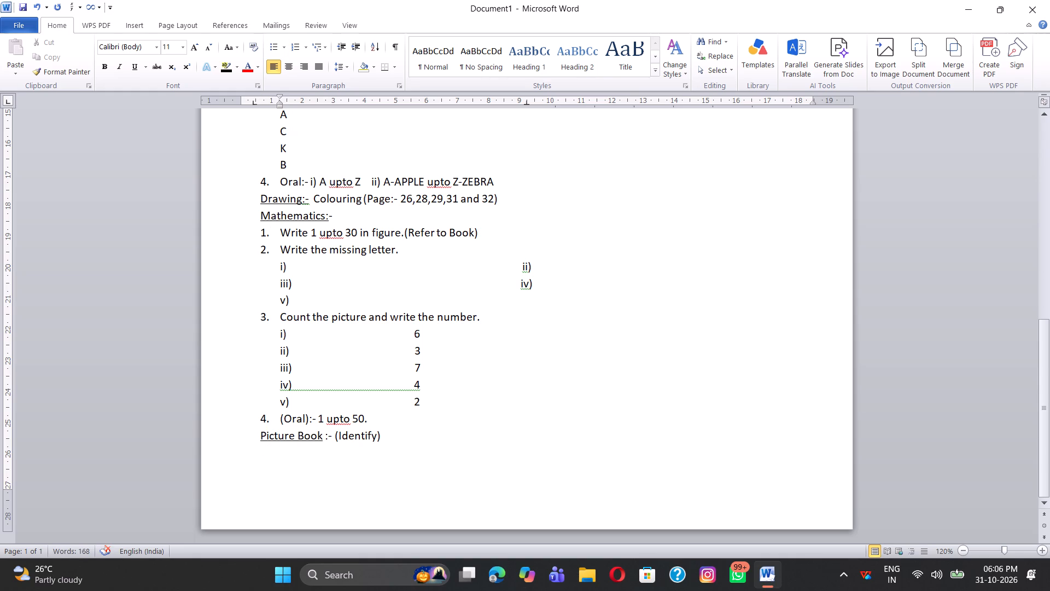
# Number the line below the Picture Book heading, restarting the list at 1 and indenting it one level.
pyautogui.click(292, 43)
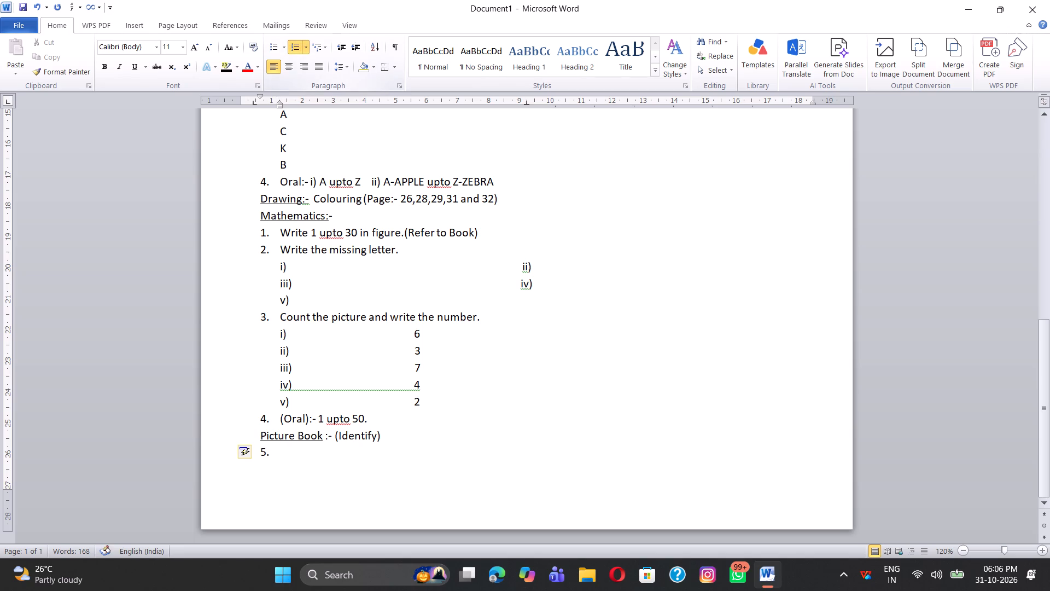
pyautogui.click(244, 453)
pyautogui.click(263, 472)
pyautogui.press('Tab')
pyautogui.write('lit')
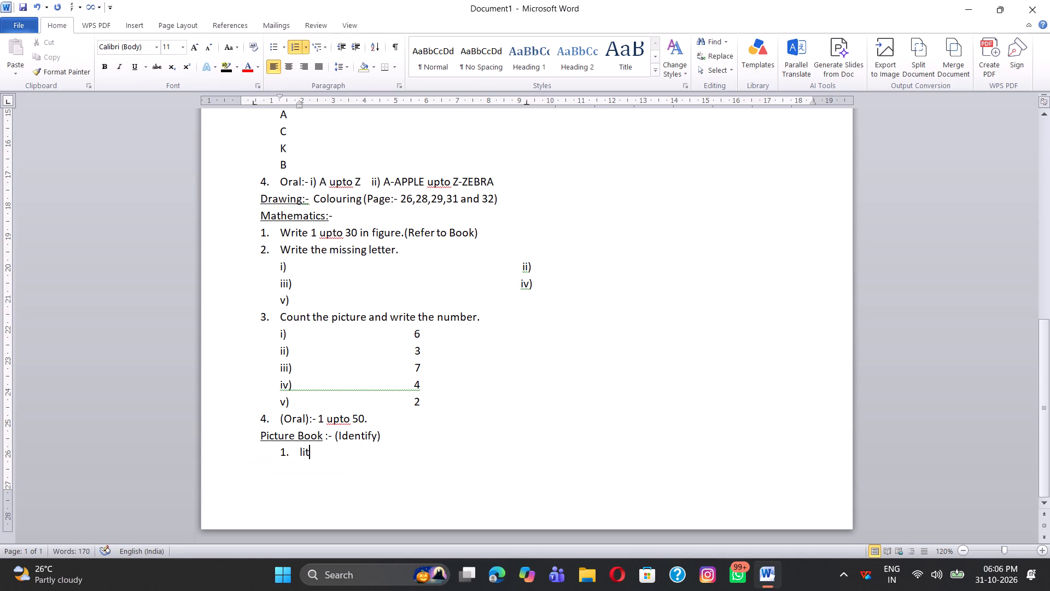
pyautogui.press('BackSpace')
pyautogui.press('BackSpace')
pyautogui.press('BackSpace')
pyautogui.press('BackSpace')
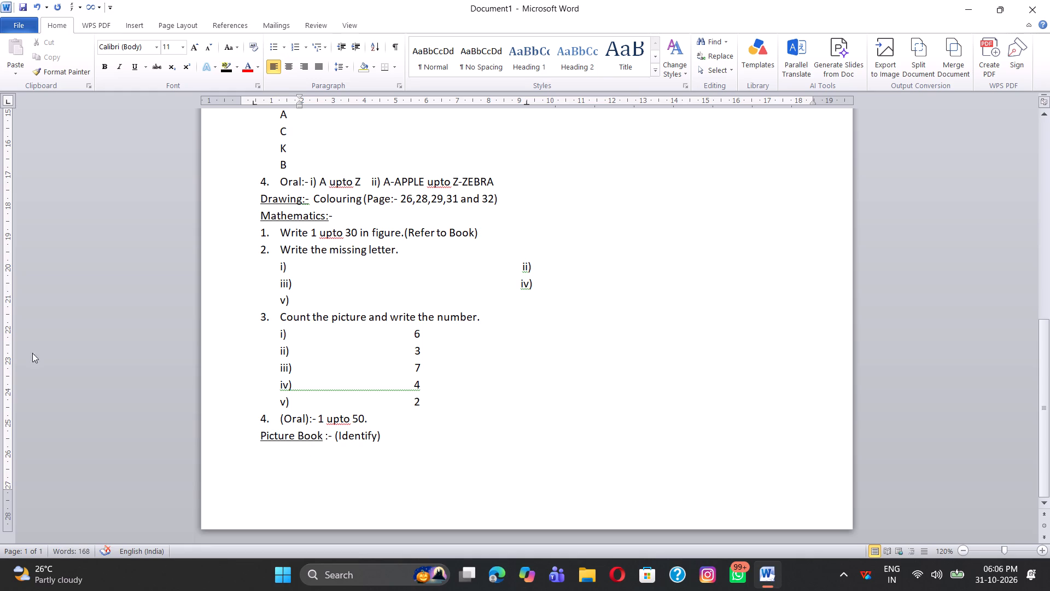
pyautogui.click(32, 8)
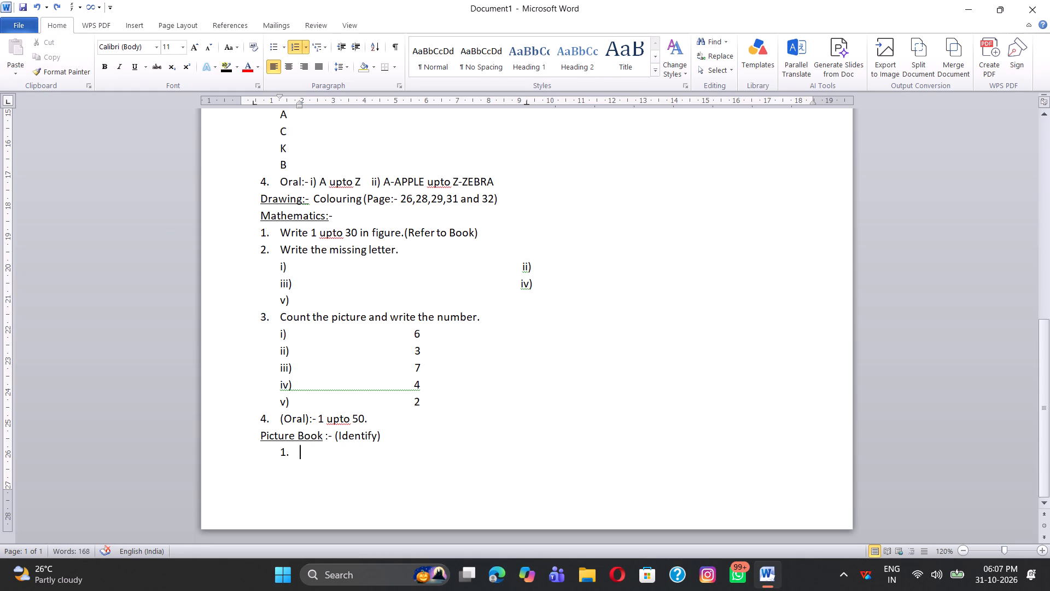
# Enter the label "KITCHEN APPLIANCES :-" as item 1 under the Picture Book heading.
pyautogui.write('KI')
pyautogui.press('t')
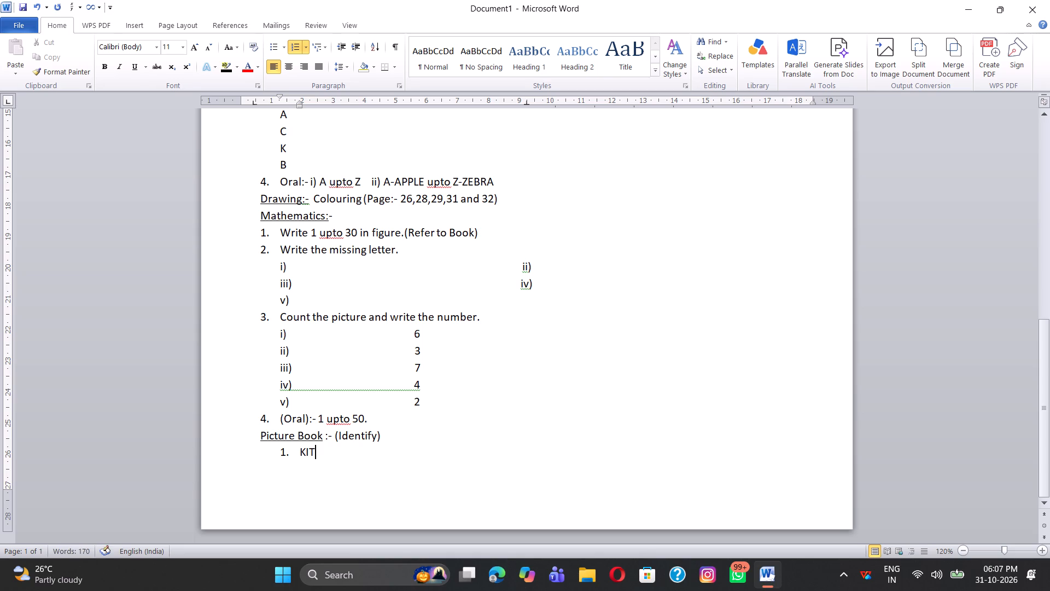
pyautogui.write('CHEN')
pyautogui.press('space')
pyautogui.write('APP')
pyautogui.write('LIANCES')
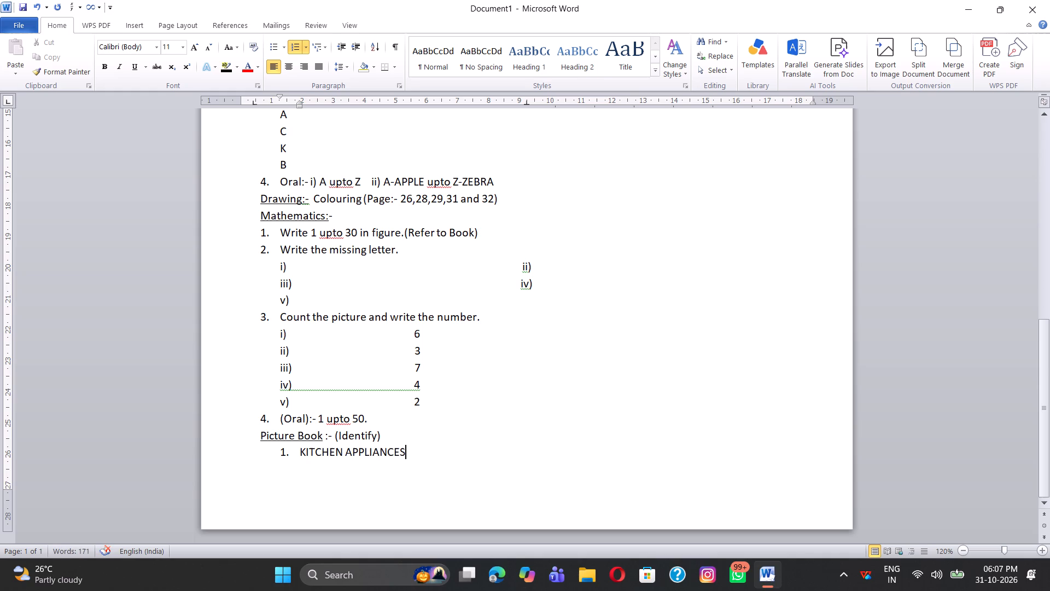
pyautogui.press('space')
pyautogui.write(':-')
pyautogui.press('space')
# List "Filter, Glass, Fork, Spoon, Gas cylinder." after the kitchen appliances label and start item 2 below it.
pyautogui.hotkey('shift', 'f')
pyautogui.write('il')
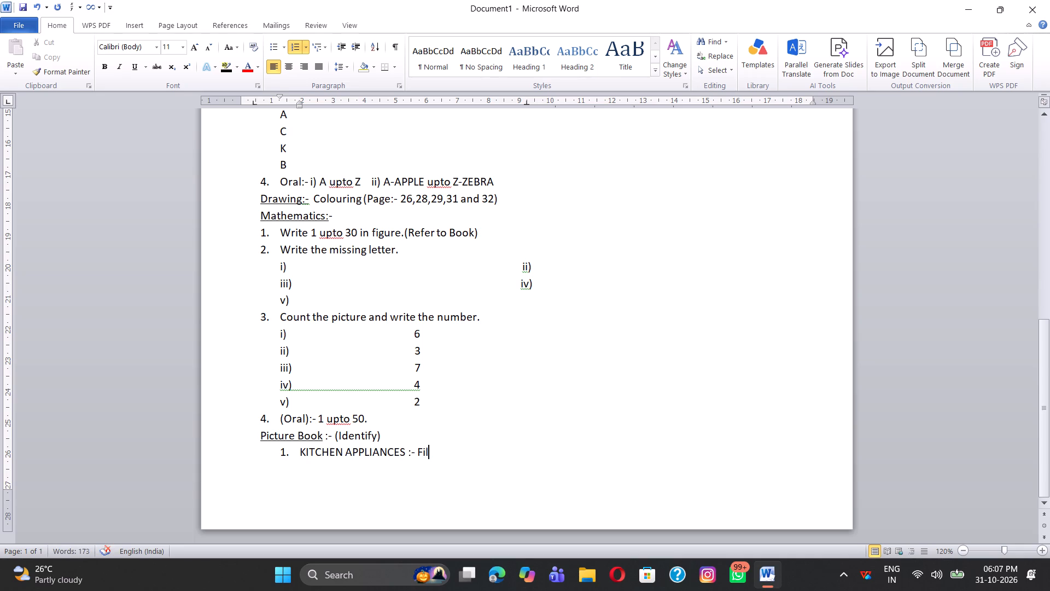
pyautogui.write('ter')
pyautogui.write(', G')
pyautogui.write('lass')
pyautogui.write(', Fork')
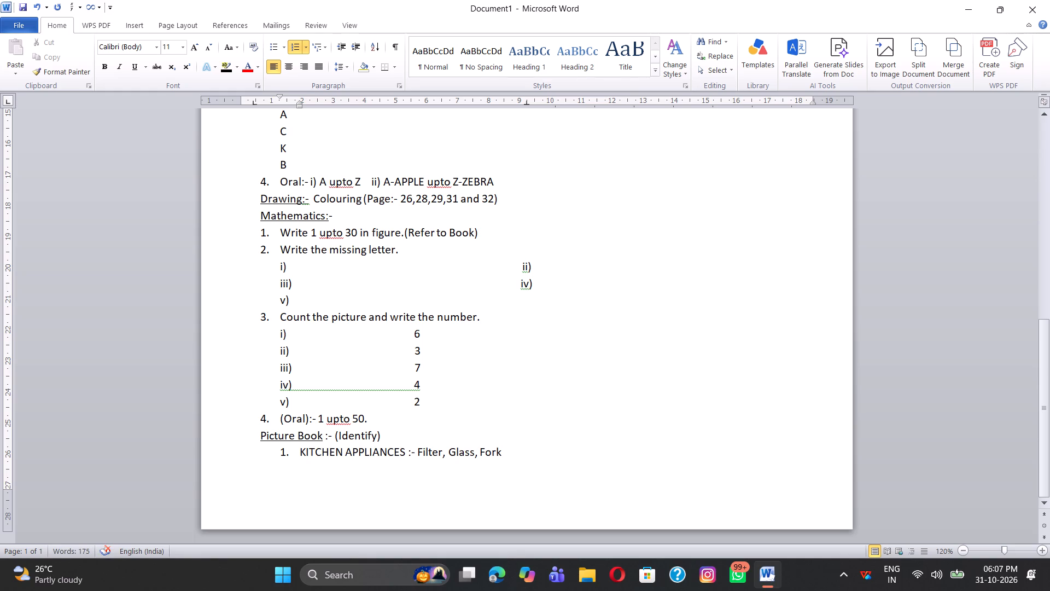
pyautogui.write(', S')
pyautogui.write('poon')
pyautogui.write(',')
pyautogui.press('space')
pyautogui.write('Gas')
pyautogui.press('space')
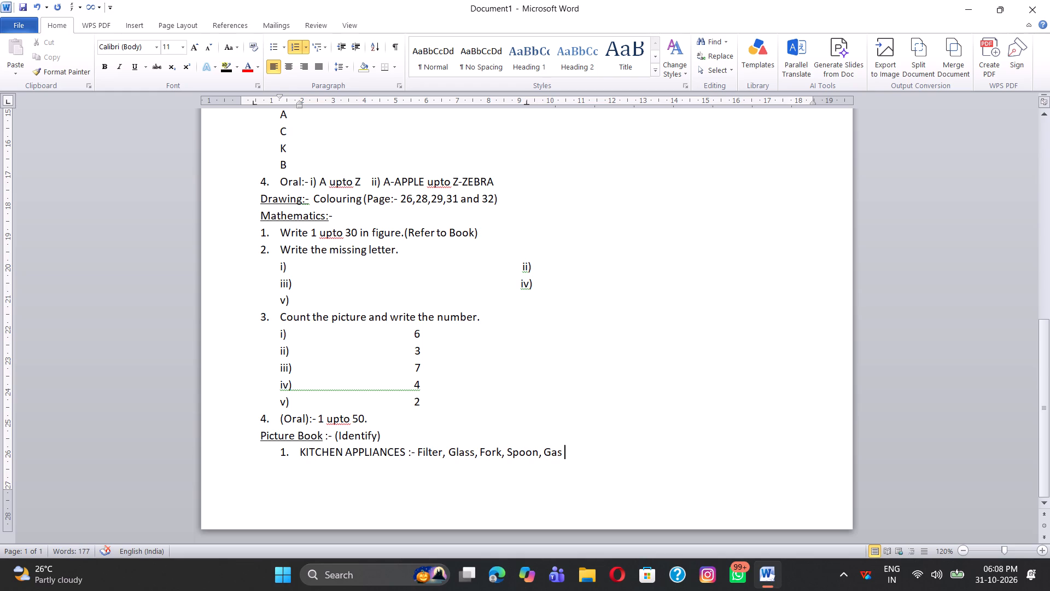
pyautogui.write('cylinder')
pyautogui.press('.')
pyautogui.press('Return')
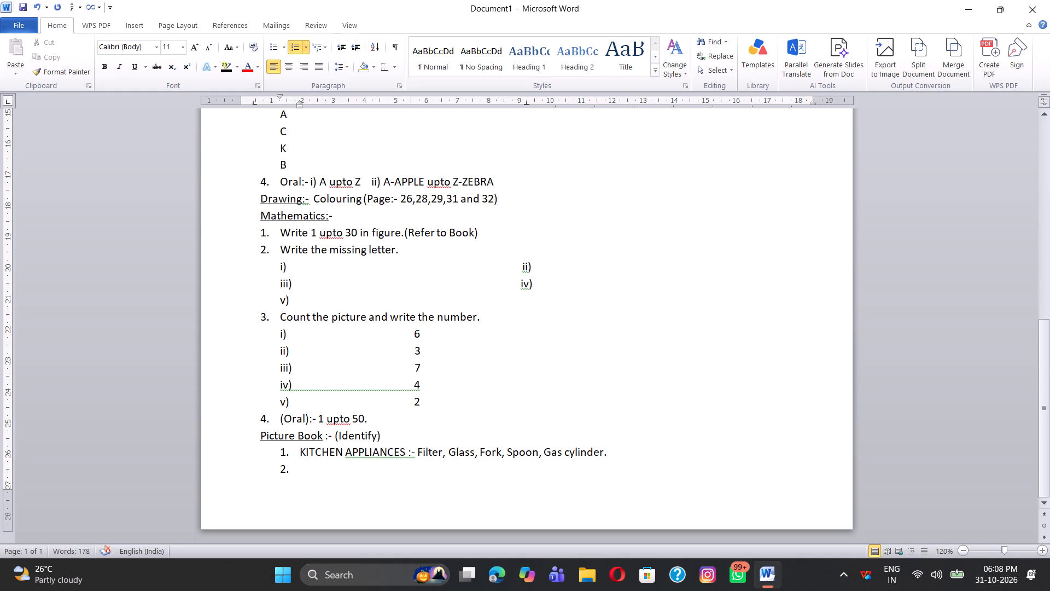
# Enter the label "IN THE BATHROOM :-" in capitals as item 2 of the Picture Book list.
pyautogui.write('in')
pyautogui.press('space')
pyautogui.press('BackSpace')
pyautogui.press('BackSpace')
pyautogui.press('BackSpace')
pyautogui.write('IN THE')
pyautogui.press('space')
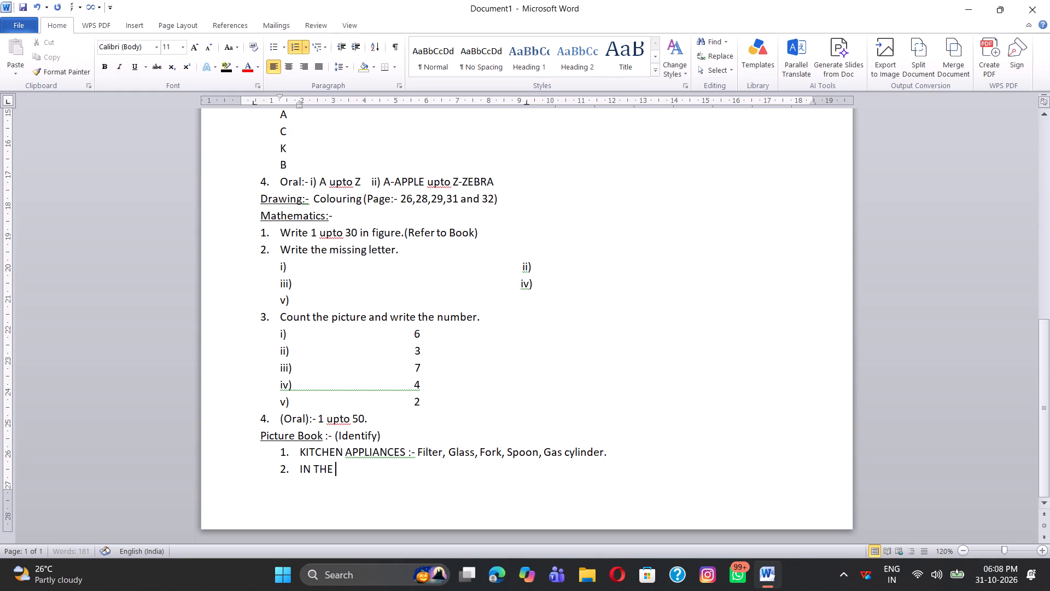
pyautogui.write('BATHROOM')
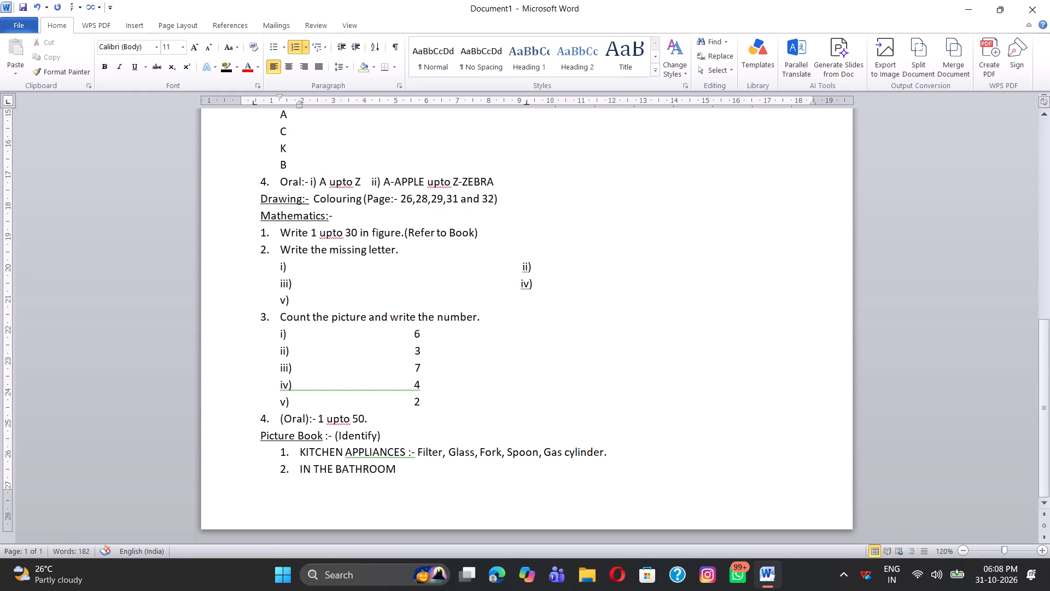
pyautogui.press('space')
pyautogui.write(':-')
pyautogui.press('space')
# List "Shower, Mirror, Commode, Bucket" after the bathroom label in item 2.
pyautogui.write('Showerr')
pyautogui.press('BackSpace')
pyautogui.write(', Mirror')
pyautogui.write(', Co')
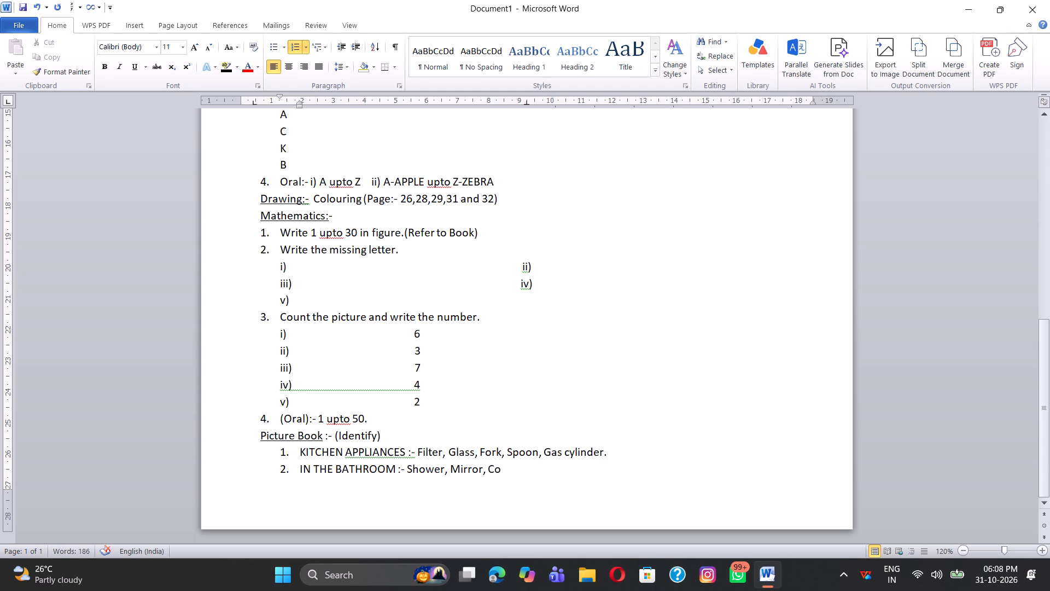
pyautogui.write('mmode')
pyautogui.press(',')
pyautogui.press('space')
pyautogui.write('Buc')
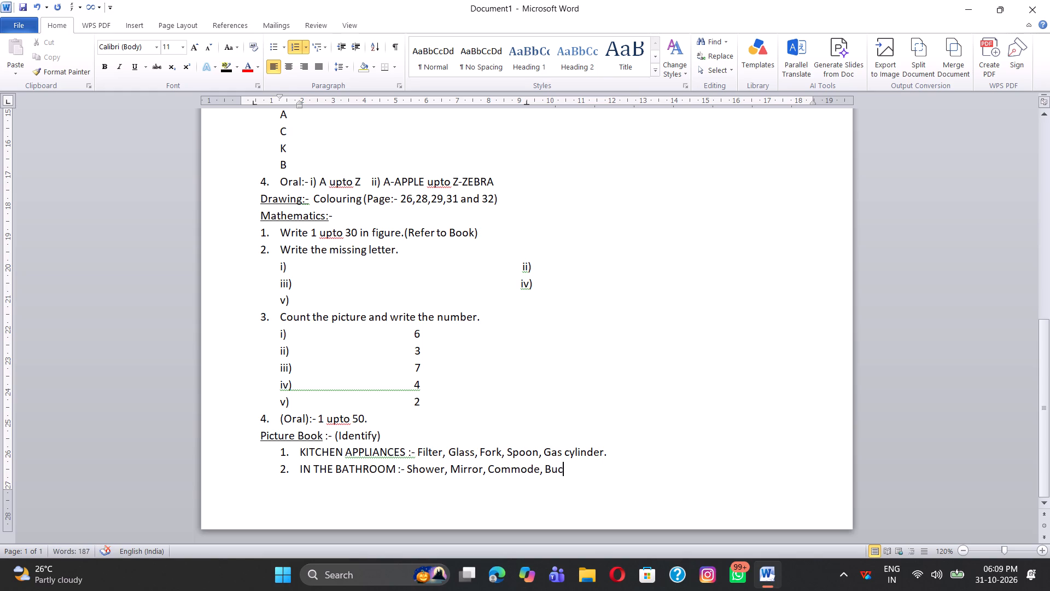
pyautogui.write('ketr')
pyautogui.press('BackSpace')
# Add "Toothbrush" after Bucket in the bathroom list of item 2, separated by a comma.
pyautogui.press(',')
pyautogui.press('space')
pyautogui.write('Tii')
pyautogui.press('BackSpace')
pyautogui.press('BackSpace')
pyautogui.press('o')
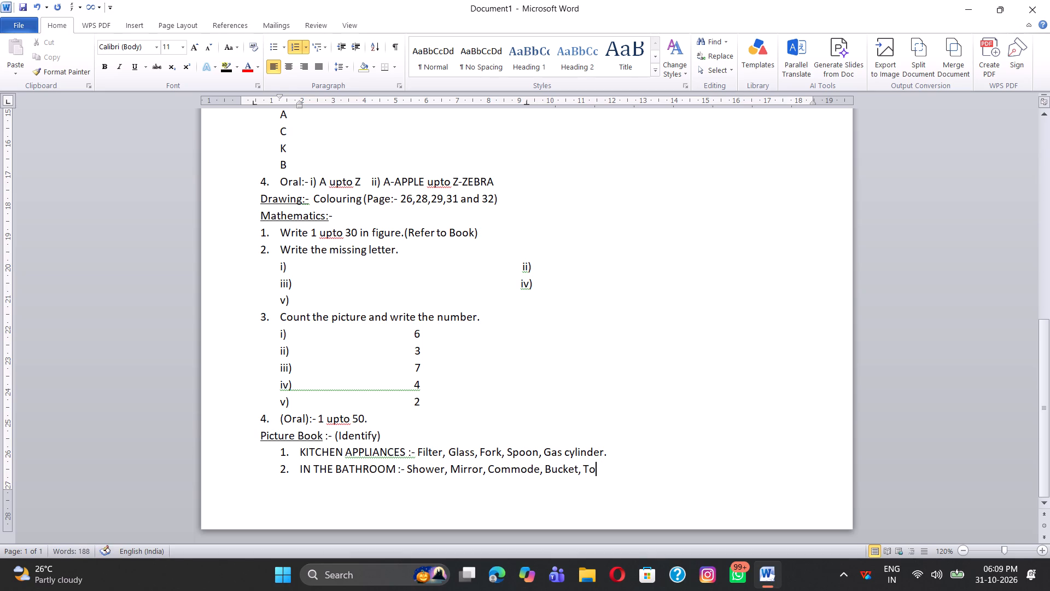
pyautogui.write('oth')
pyautogui.write('brush')
# Finish the bathroom list with "toothpaste." after Toothbrush and start item 3 below it.
pyautogui.press(',')
pyautogui.press('space')
pyautogui.write('too')
pyautogui.write('thop')
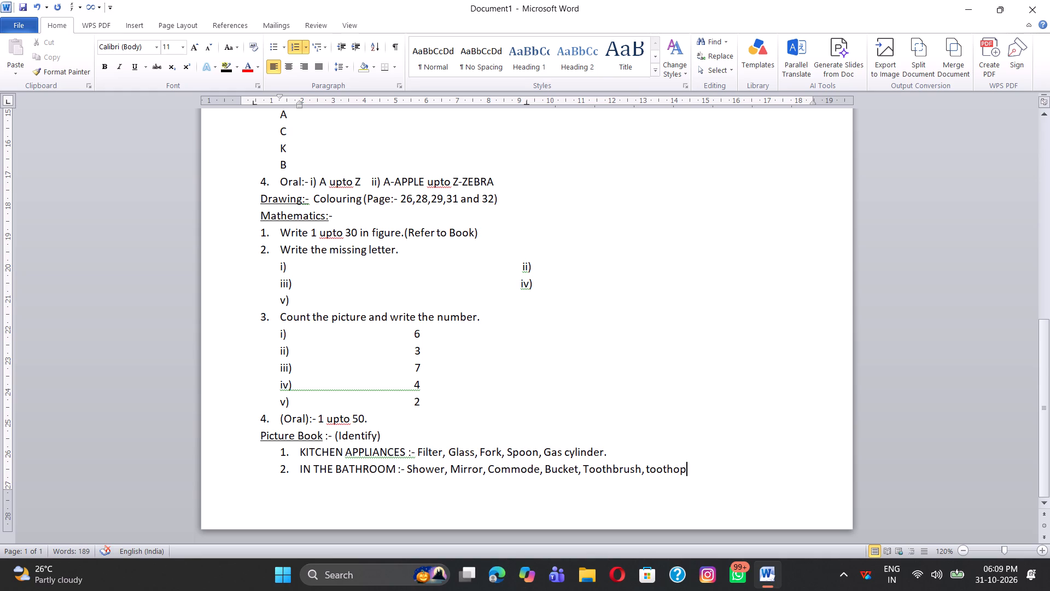
pyautogui.press('BackSpace')
pyautogui.press('BackSpace')
pyautogui.write('pa')
pyautogui.write('ste')
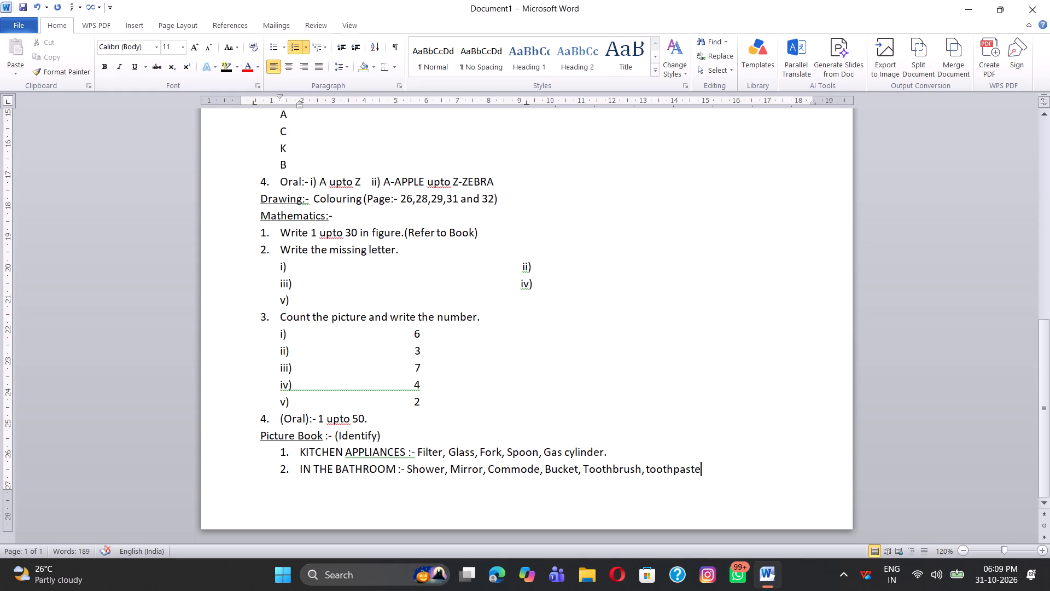
pyautogui.press('.')
pyautogui.press('Return')
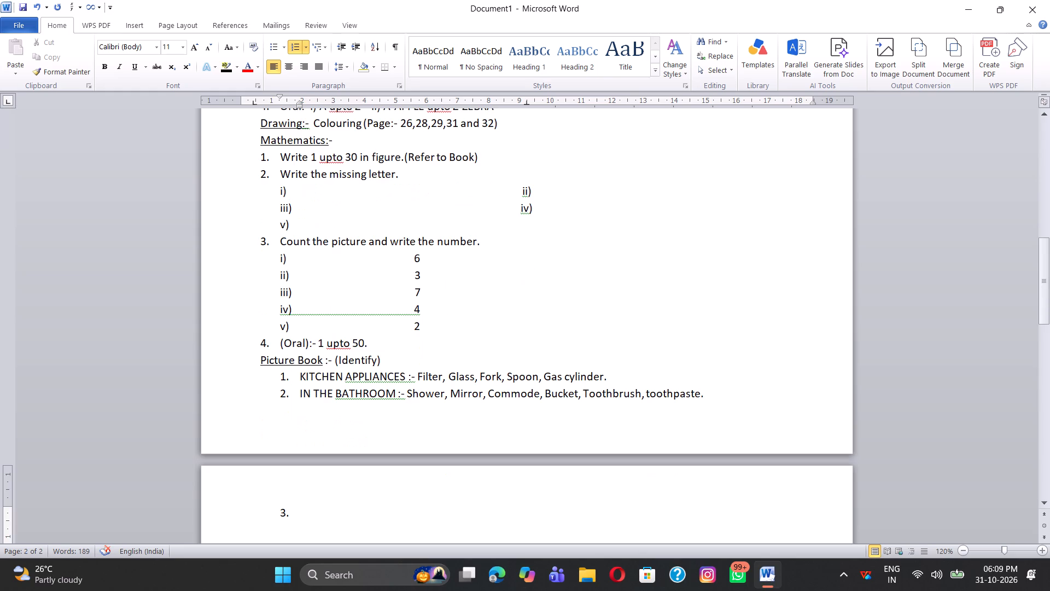
# Enter the label "IN THE CLASS ROOM:-" in capitals as item 3 of the Picture Book list.
pyautogui.write('IN THE')
pyautogui.press('space')
pyautogui.write('CLASS')
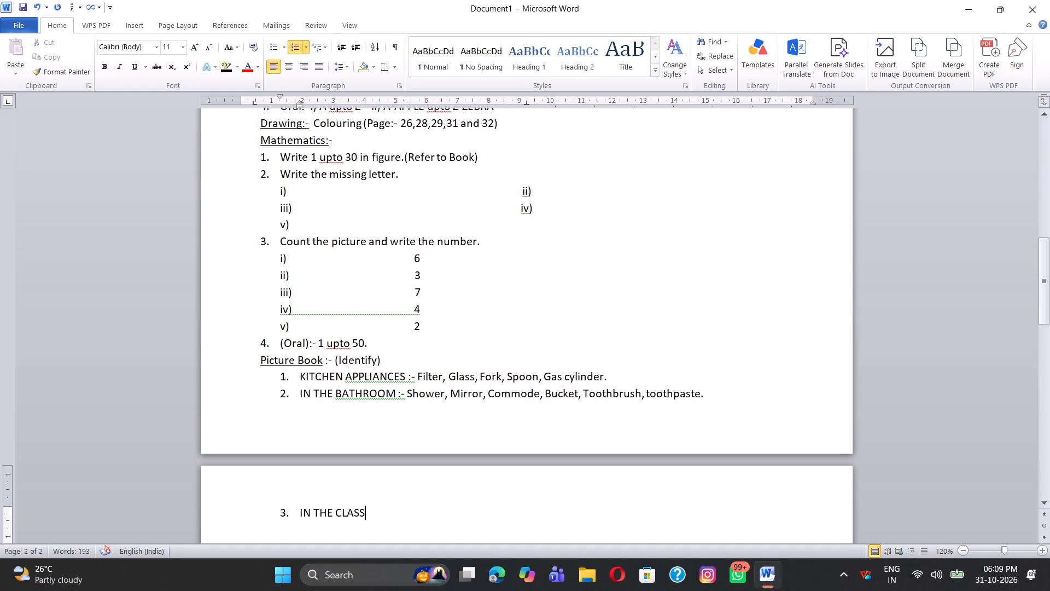
pyautogui.write('ROOM')
pyautogui.press('Left')
pyautogui.press('Left')
pyautogui.press('Left')
pyautogui.press('Left')
pyautogui.press('space')
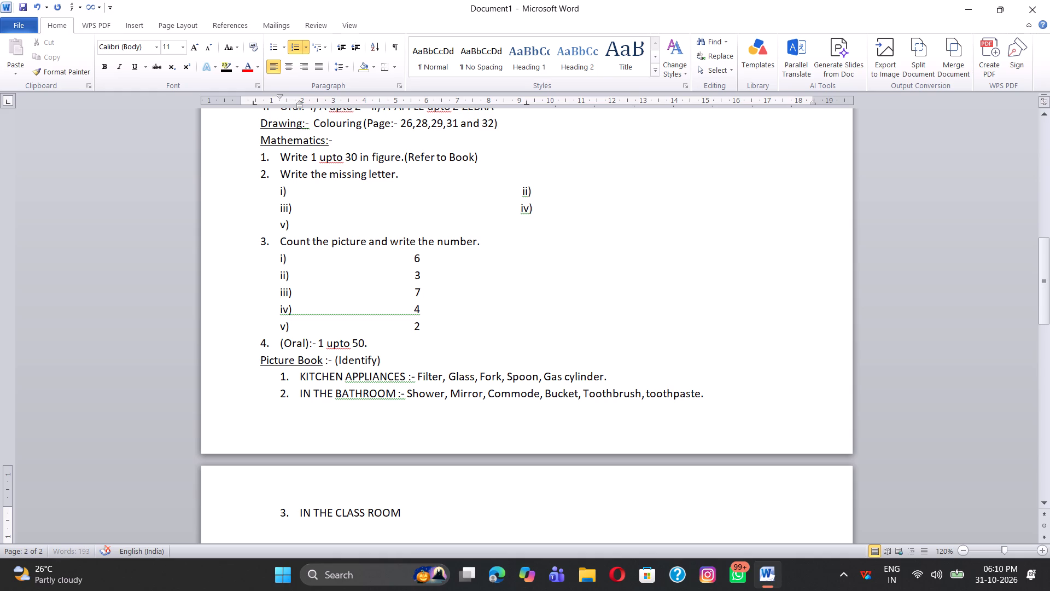
pyautogui.press('Right')
pyautogui.press('Right')
pyautogui.press('Right')
pyautogui.press('Right')
pyautogui.write(':-')
# List "Teacher, chalk, Duster, Table" after the class room label in item 3.
pyautogui.press('space')
pyautogui.write('Teacher')
pyautogui.write(',')
pyautogui.press('space')
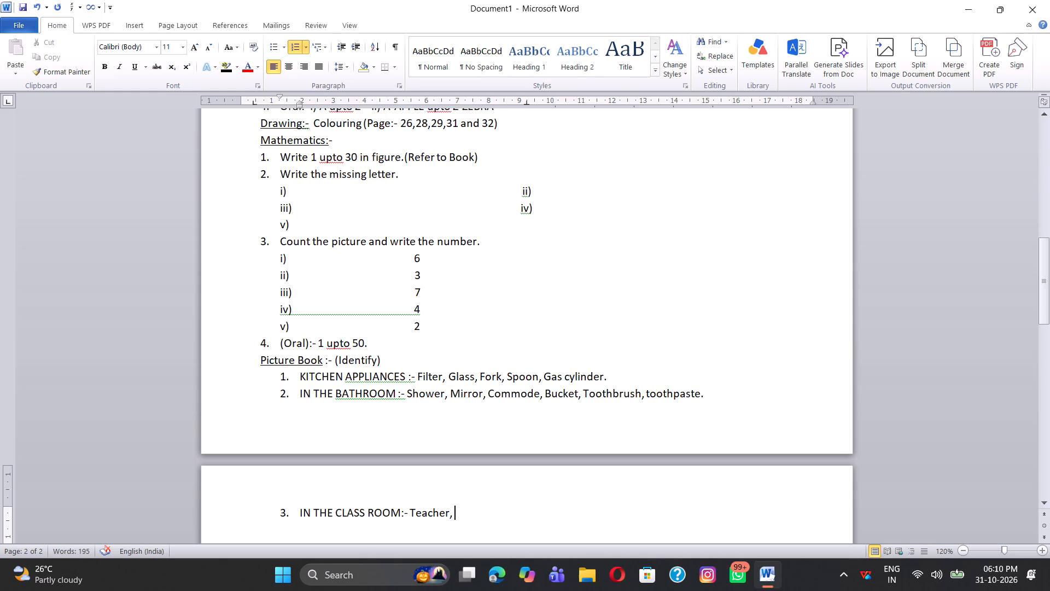
pyautogui.press('c')
pyautogui.write('halk')
pyautogui.press(',')
pyautogui.press('space')
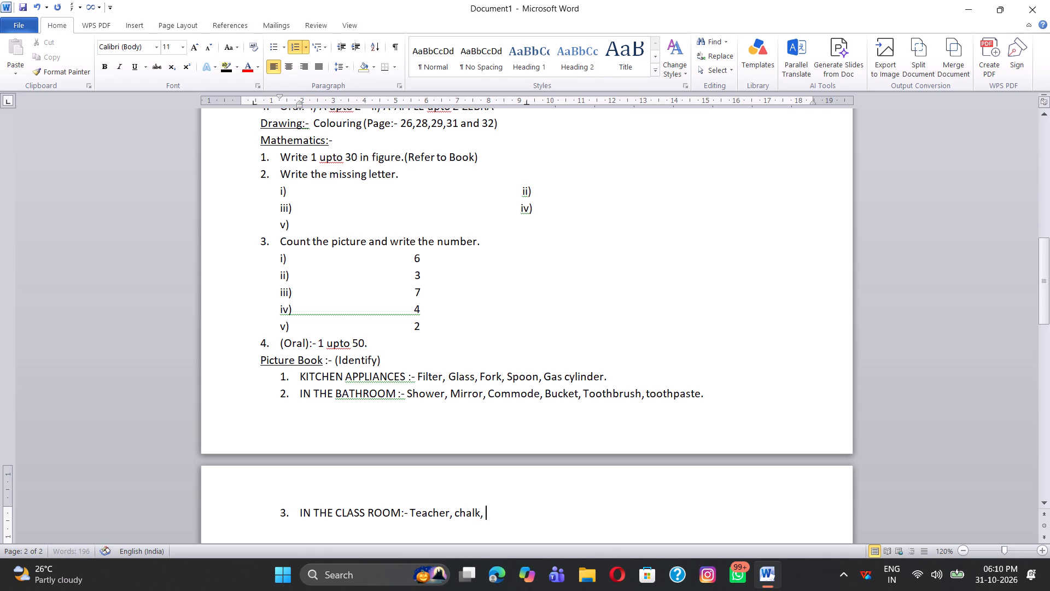
pyautogui.write('Duster')
pyautogui.press(',')
pyautogui.press('space')
pyautogui.write('Table')
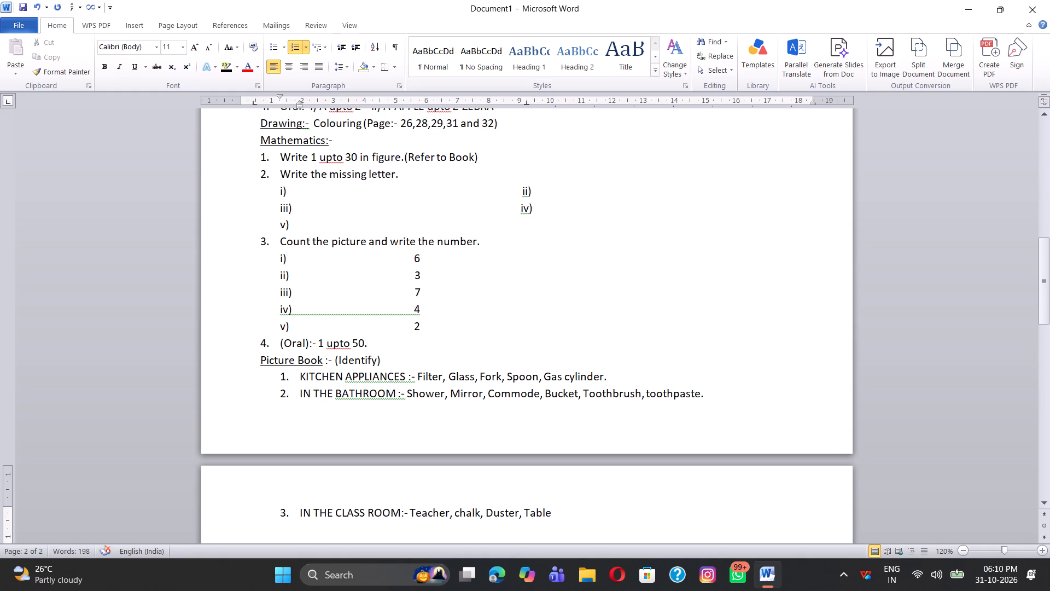
# Complete the class room list with "Pencil, Eraser, Book, Pen." and start item 4 below it.
pyautogui.press(',')
pyautogui.press('space')
pyautogui.write('Pencil')
pyautogui.press(',')
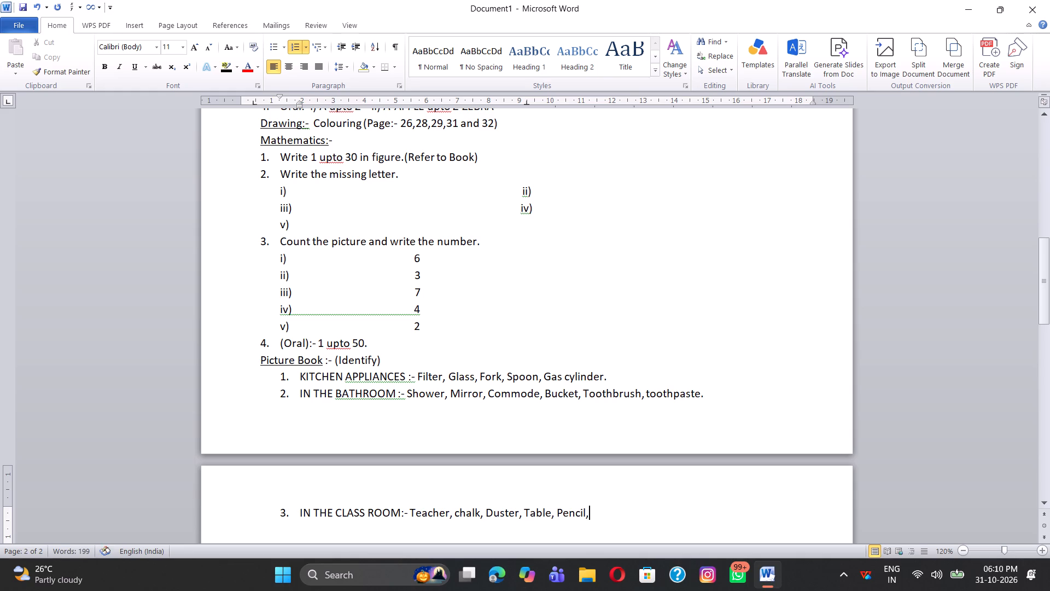
pyautogui.press('space')
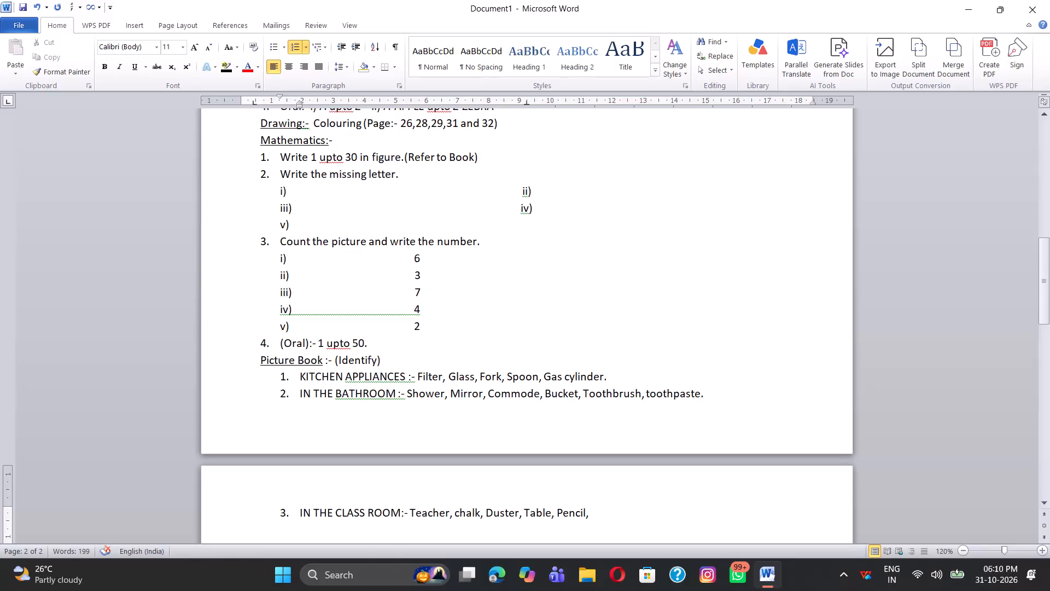
pyautogui.write('Eraser')
pyautogui.write(', Book, Pen')
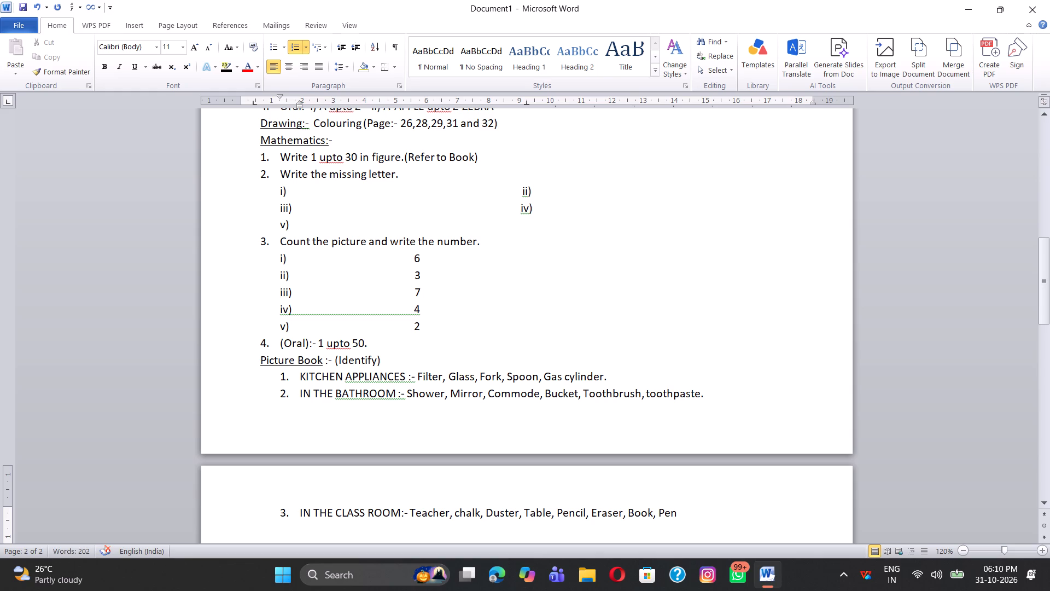
pyautogui.press('.')
pyautogui.press('Return')
# Enter the label "AT PLAY :-" in capitals as item 4 of the Picture Book list.
pyautogui.write('AT')
pyautogui.press('space')
pyautogui.write('Play')
pyautogui.press('BackSpace')
pyautogui.press('BackSpace')
pyautogui.press('BackSpace')
pyautogui.write('LAY')
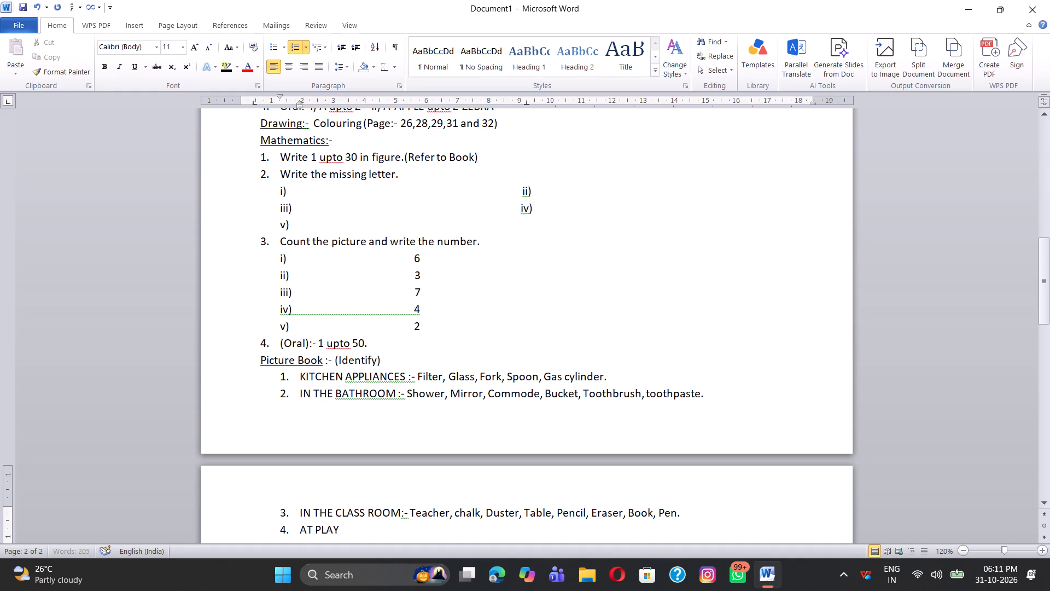
pyautogui.press('space')
pyautogui.write(':-')
pyautogui.press('space')
# List "Skipping, See-Saw, Kite-Flying, swimming." after the AT PLAY label in item 4.
pyautogui.write('Ski')
pyautogui.write('ppimn')
pyautogui.press('BackSpace')
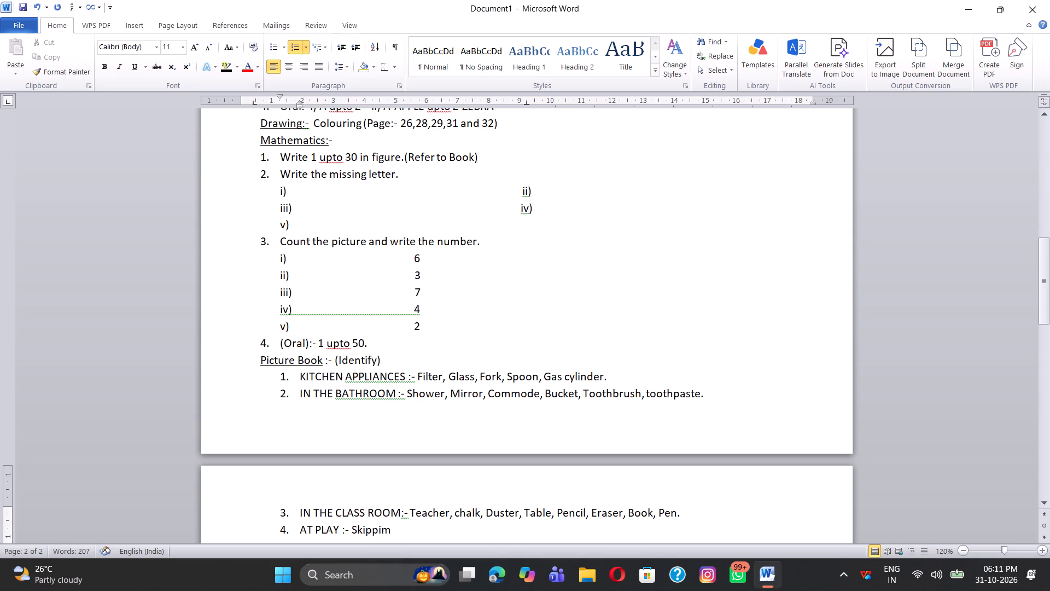
pyautogui.press('BackSpace')
pyautogui.write('ng')
pyautogui.write(', See')
pyautogui.write('-Saw')
pyautogui.write(', Kite')
pyautogui.press('-')
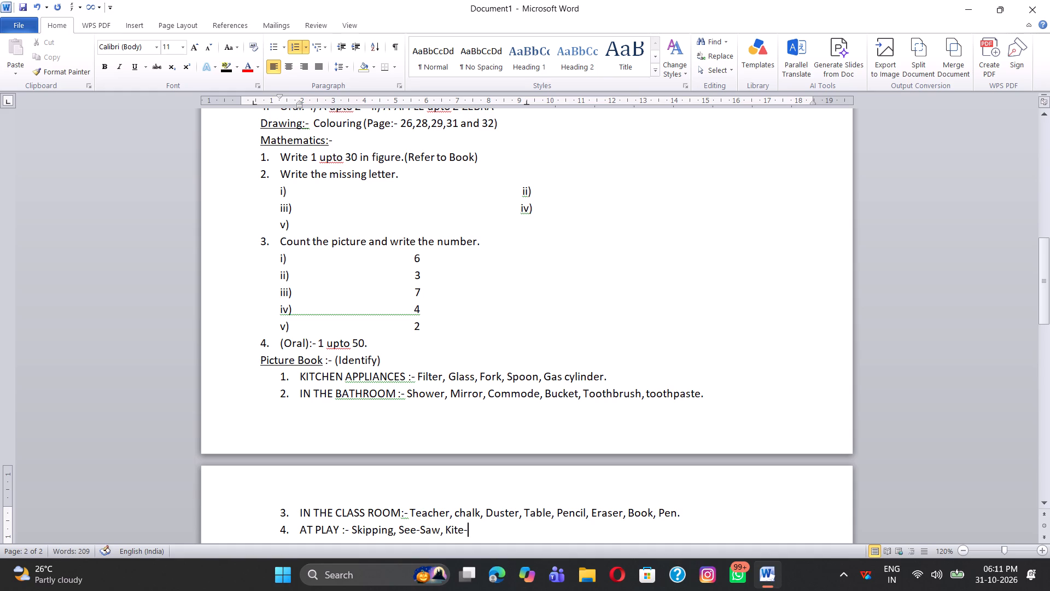
pyautogui.write('Flyi')
pyautogui.write('ng')
pyautogui.write(', sw')
pyautogui.press('i')
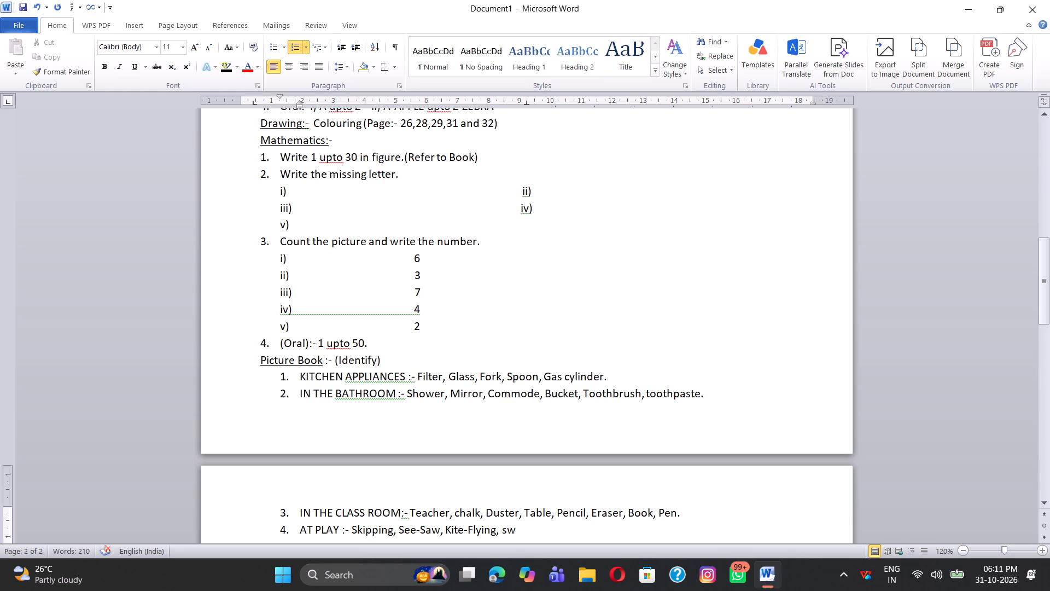
pyautogui.write('mming')
pyautogui.press('.')
# Capitalise the first letter of "swimming" in item 4 and start item 5 below it.
pyautogui.press('Left')
pyautogui.press('Left')
pyautogui.press('Left')
pyautogui.press('Left')
pyautogui.press('Left')
pyautogui.press('Left')
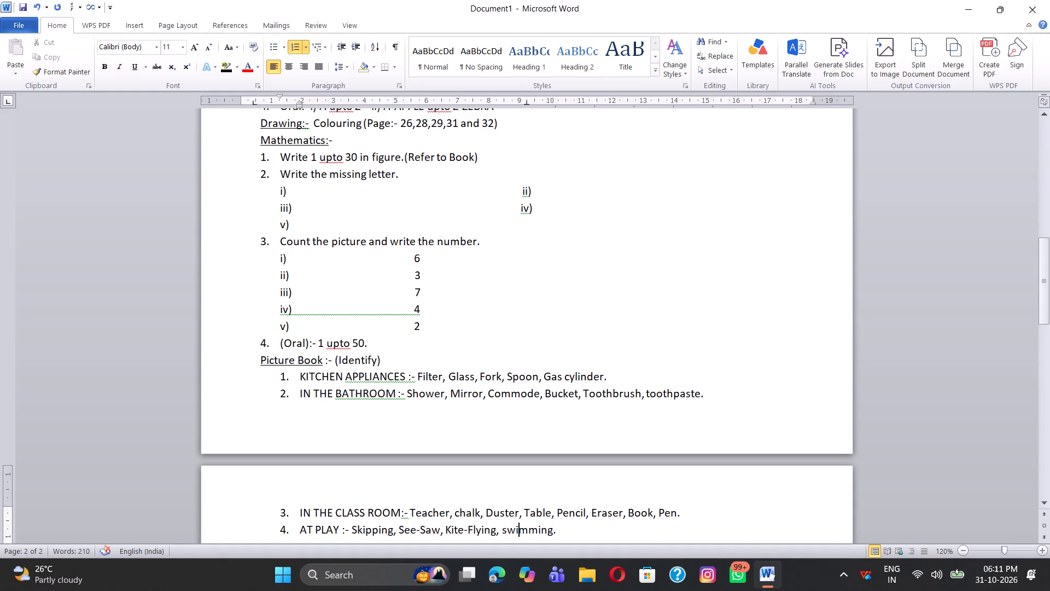
pyautogui.press('Left')
pyautogui.press('Left')
pyautogui.press('BackSpace')
pyautogui.hotkey('shift', 's')
pyautogui.press('Right')
pyautogui.press('Right')
pyautogui.press('Right')
pyautogui.press('Right')
pyautogui.press('Right')
pyautogui.press('Right')
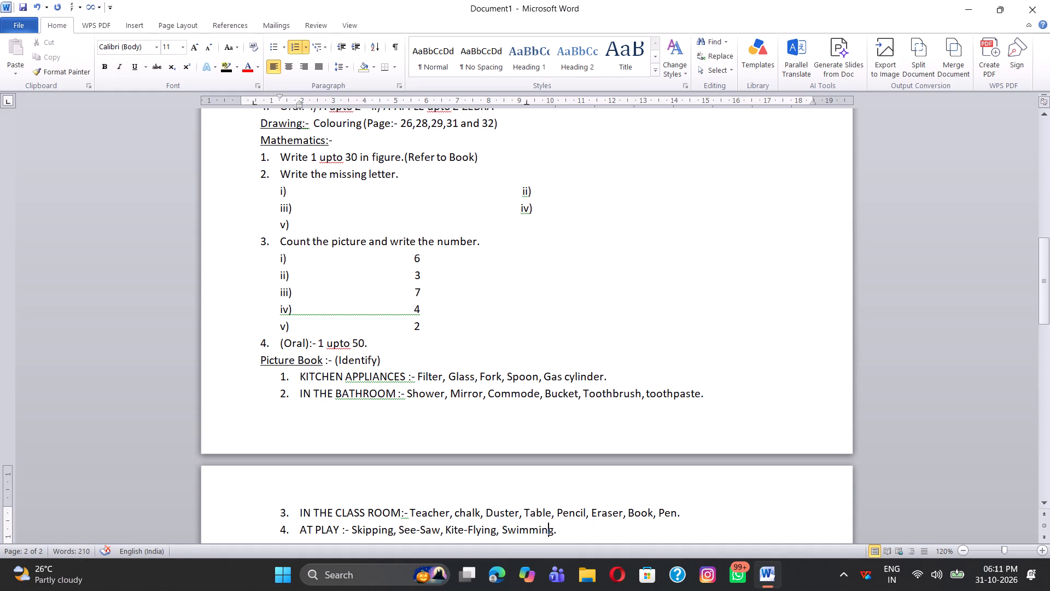
pyautogui.press('Right')
pyautogui.press('Right')
pyautogui.press('Return')
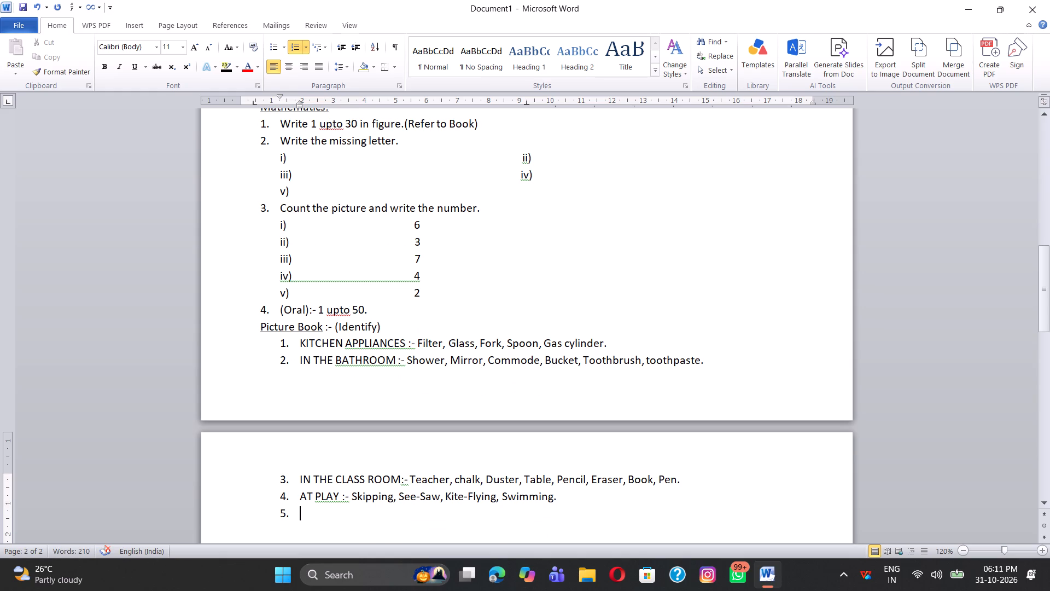
# Enter the label "SPORTS:-" in capitals as item 5 of the Picture Book list.
pyautogui.write('SA')
pyautogui.press('BackSpace')
pyautogui.write('PORTS')
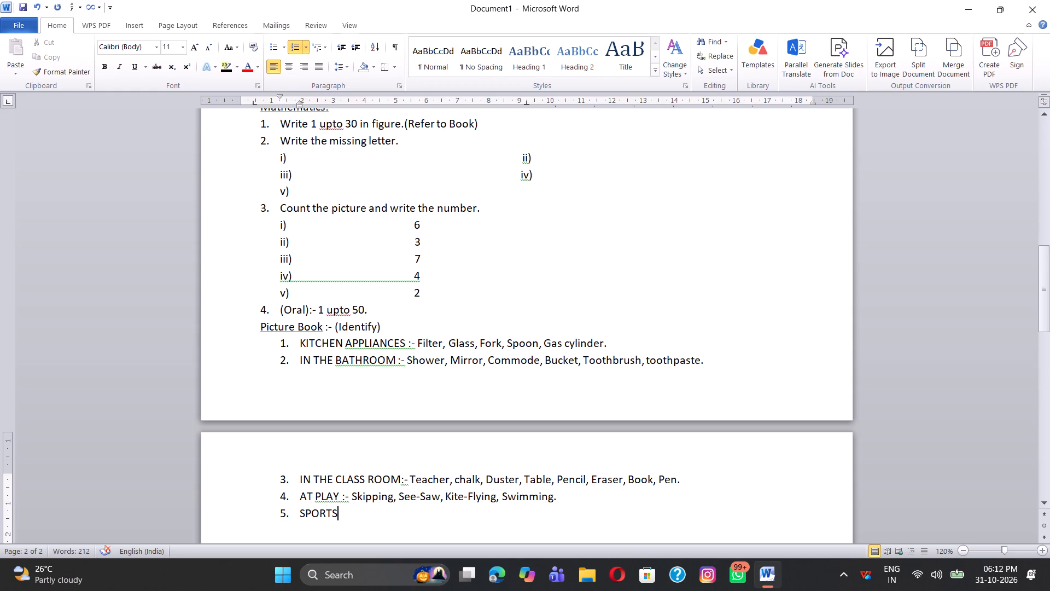
pyautogui.write(':-')
pyautogui.press('space')
# List "Volleyball, Gymnastic, Cycling,Cricket" after the SPORTS label in item 5.
pyautogui.write('Volley')
pyautogui.write('ball')
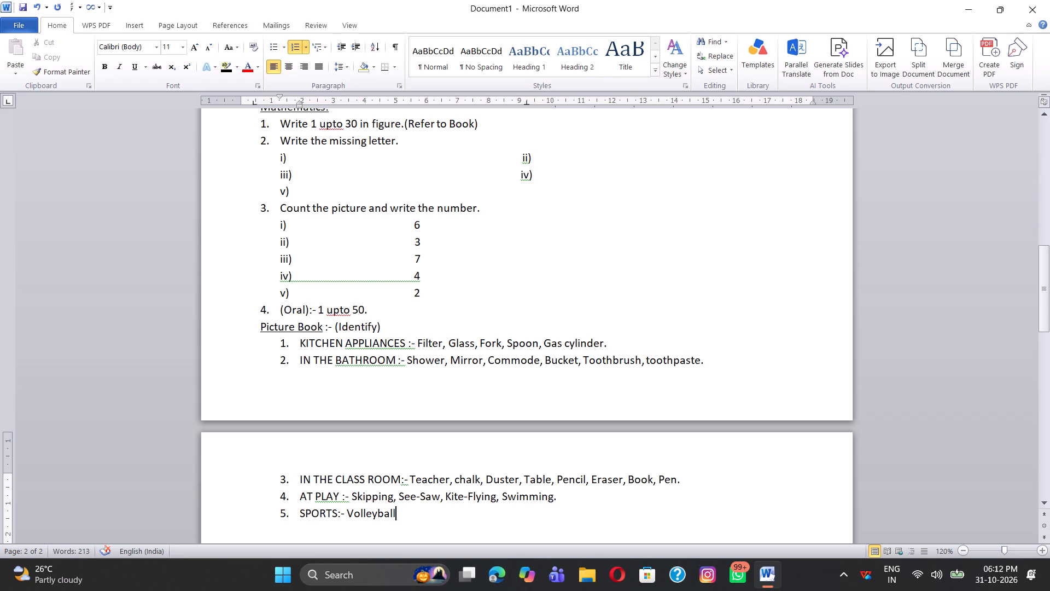
pyautogui.write(', Gy')
pyautogui.write('mm')
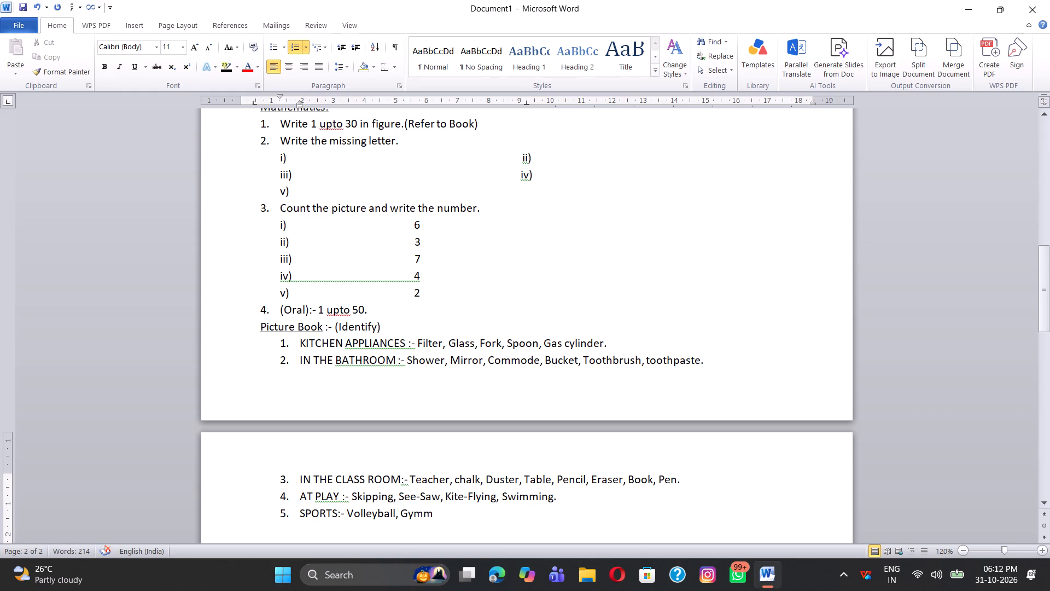
pyautogui.press('BackSpace')
pyautogui.write('nastic')
pyautogui.press(',')
pyautogui.press('space')
pyautogui.write('Cy')
pyautogui.write('cling')
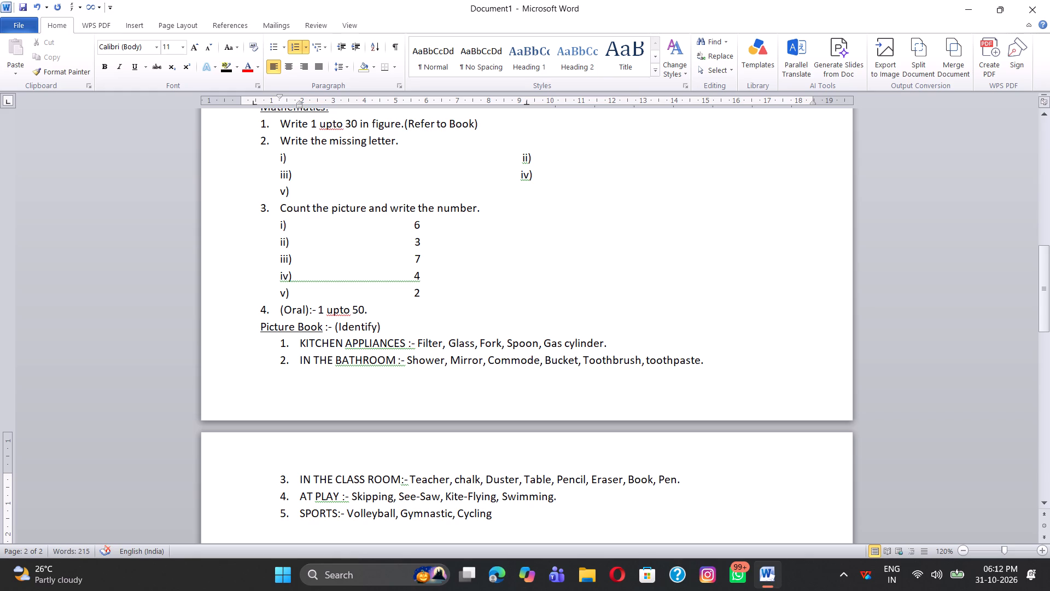
pyautogui.press(',')
pyautogui.write('Cricke')
pyautogui.press('t')
# Complete the sports list in item 5 with "Polo, Boxing." after Cricket.
pyautogui.press(',')
pyautogui.press('space')
pyautogui.write('Polo')
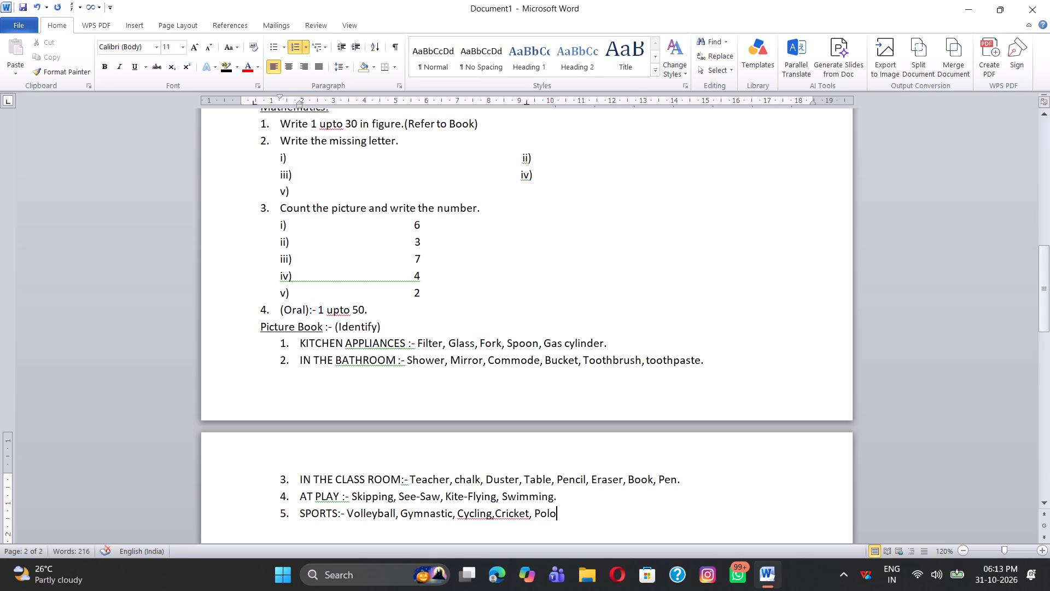
pyautogui.write(',')
pyautogui.press('space')
pyautogui.write('Boxi')
pyautogui.write('ng')
pyautogui.press('.')
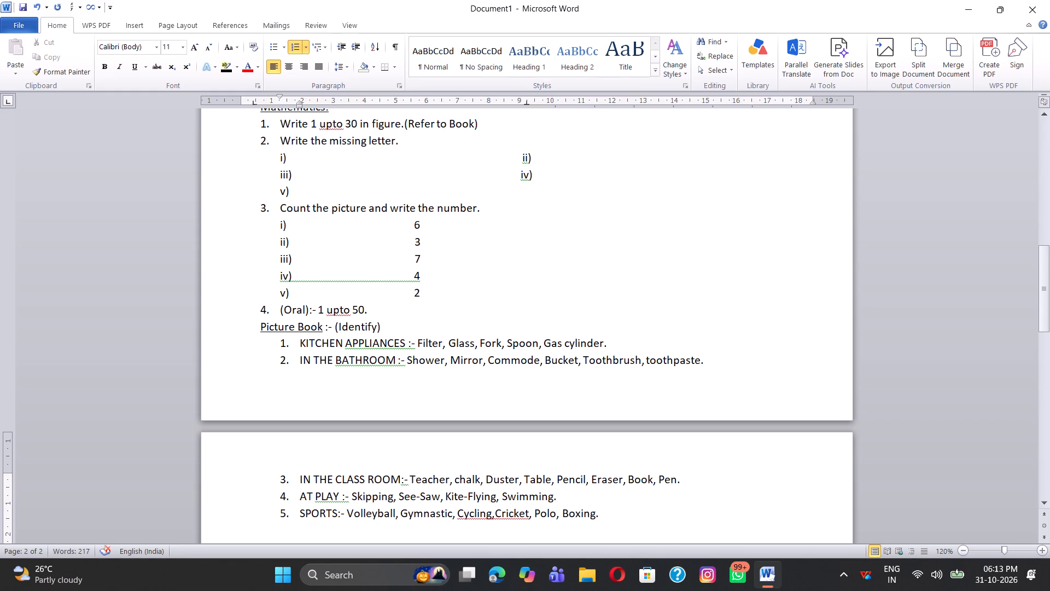
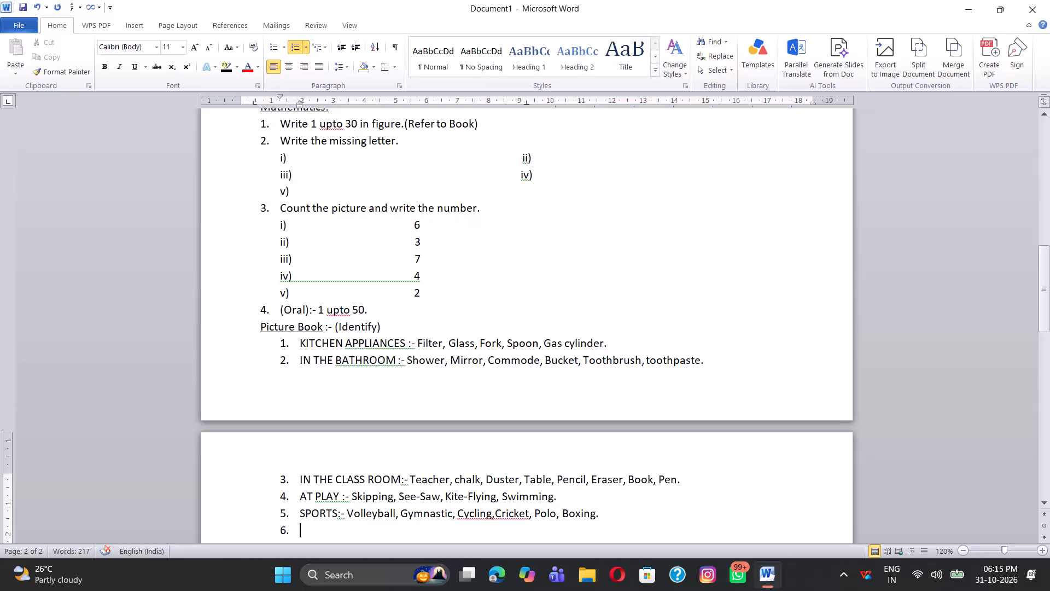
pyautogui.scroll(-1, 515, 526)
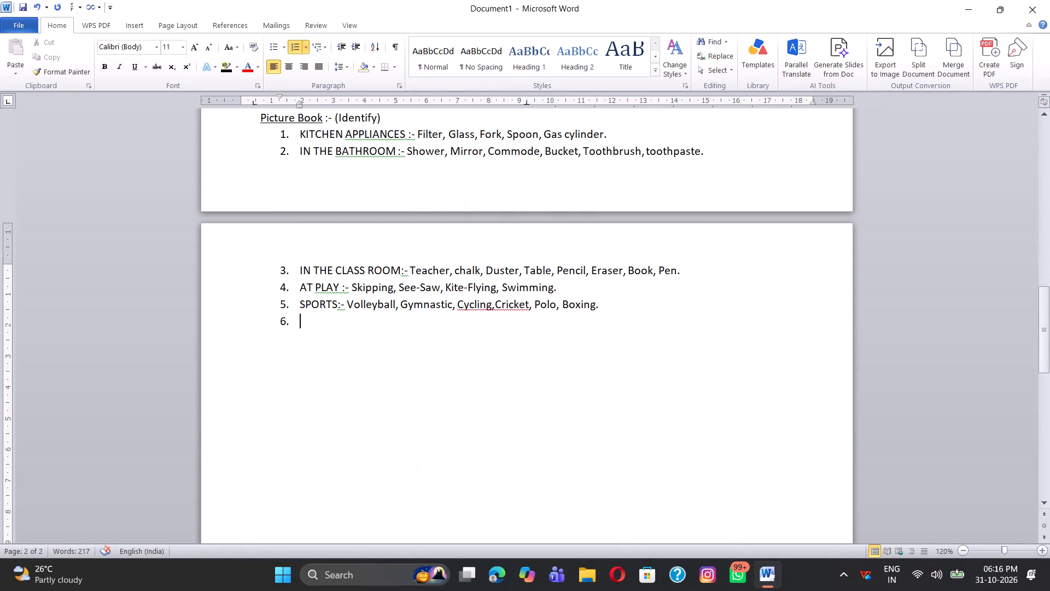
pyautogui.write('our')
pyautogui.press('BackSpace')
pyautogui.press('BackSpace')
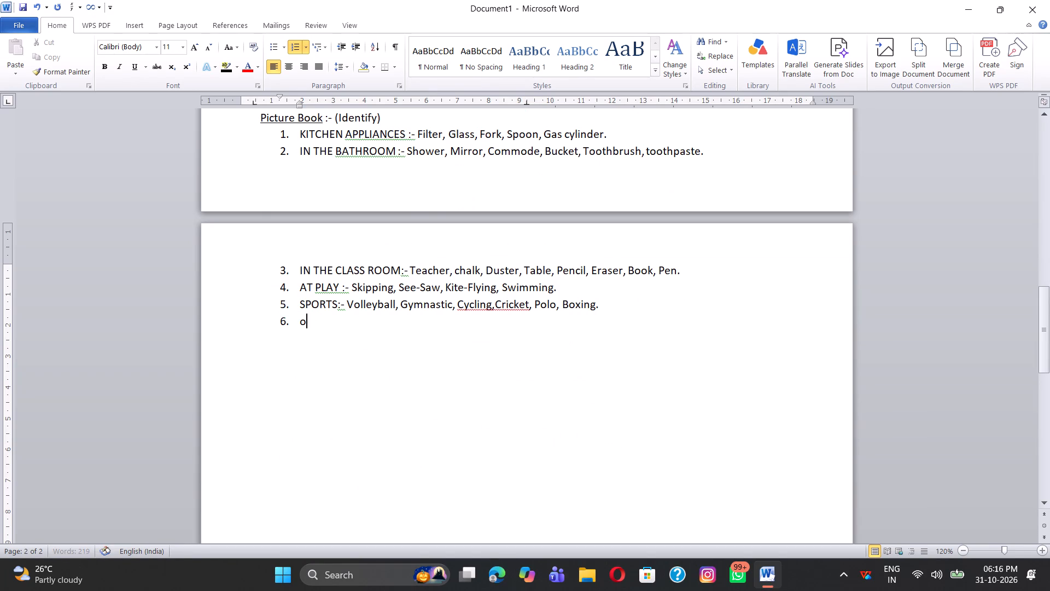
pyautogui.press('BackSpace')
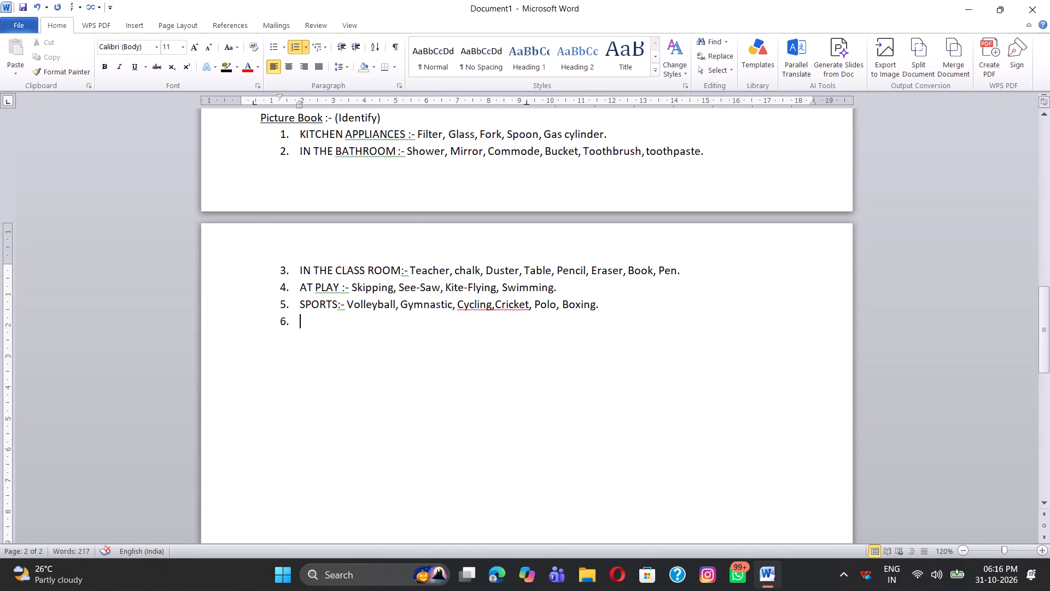
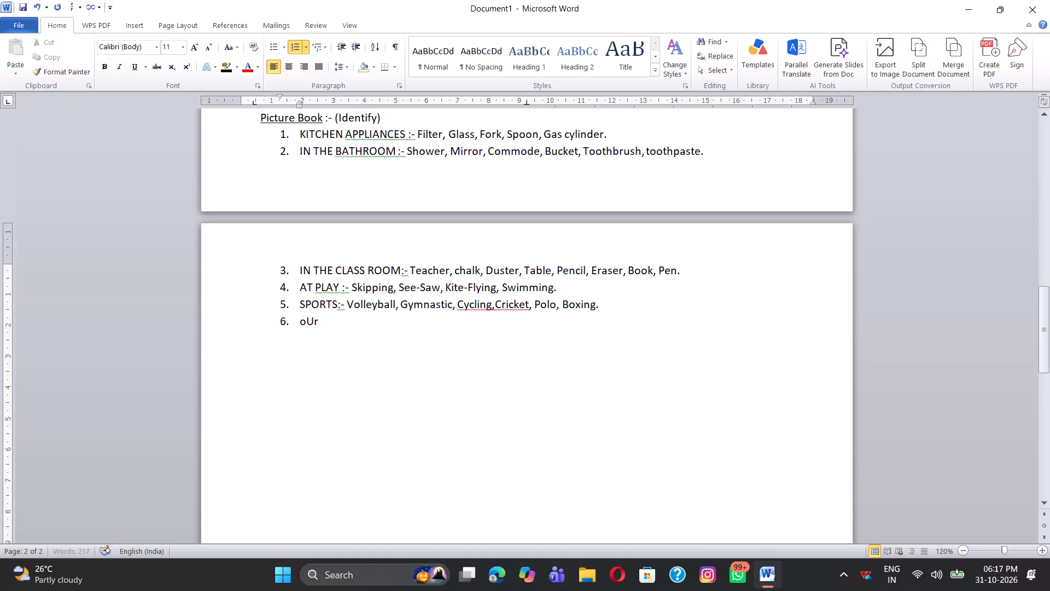
# Replace the text of Picture Book item 6 with the capitalised heading "OUR HELPERS :-".
pyautogui.press('BackSpace')
pyautogui.press('BackSpace')
pyautogui.press('BackSpace')
pyautogui.write('our')
pyautogui.press('BackSpace')
pyautogui.press('BackSpace')
pyautogui.press('BackSpace')
pyautogui.write('OUR')
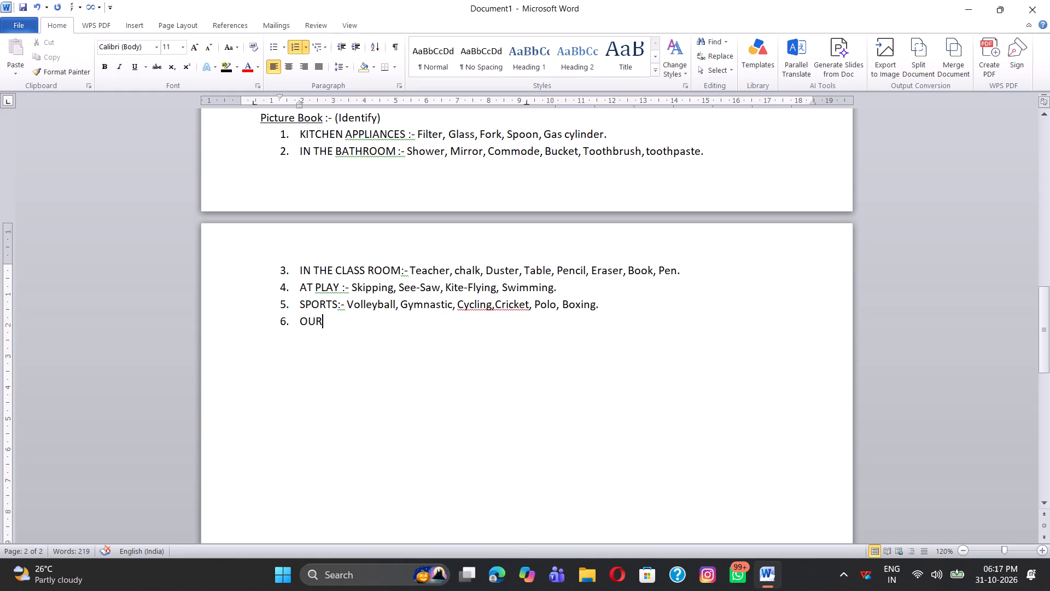
pyautogui.press('space')
pyautogui.write('HELPERS')
pyautogui.press('space')
pyautogui.write(':_')
pyautogui.press('BackSpace')
pyautogui.press('-')
pyautogui.press('space')
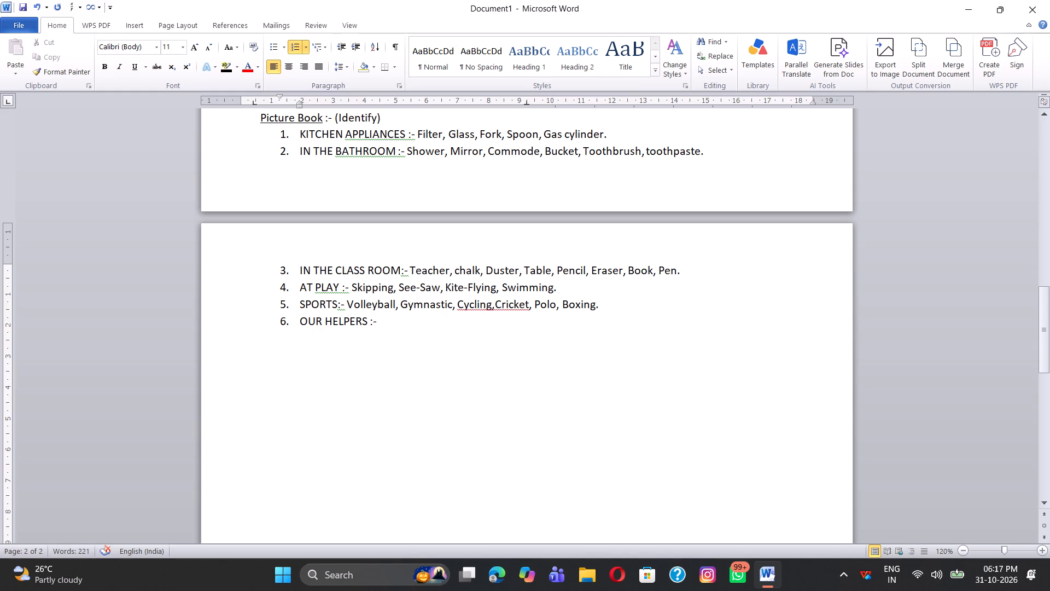
# List "Policeman, Postman, farmer" after the OUR HELPERS heading in item 6.
pyautogui.write('pO')
pyautogui.press('BackSpace')
pyautogui.press('BackSpace')
pyautogui.write('Police')
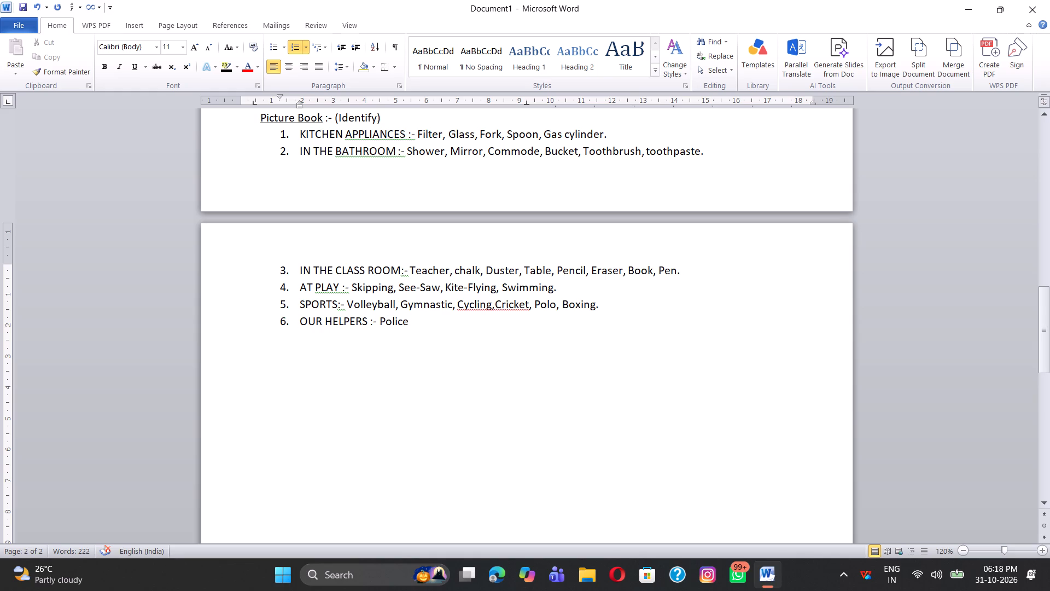
pyautogui.write('man')
pyautogui.write(', Postman')
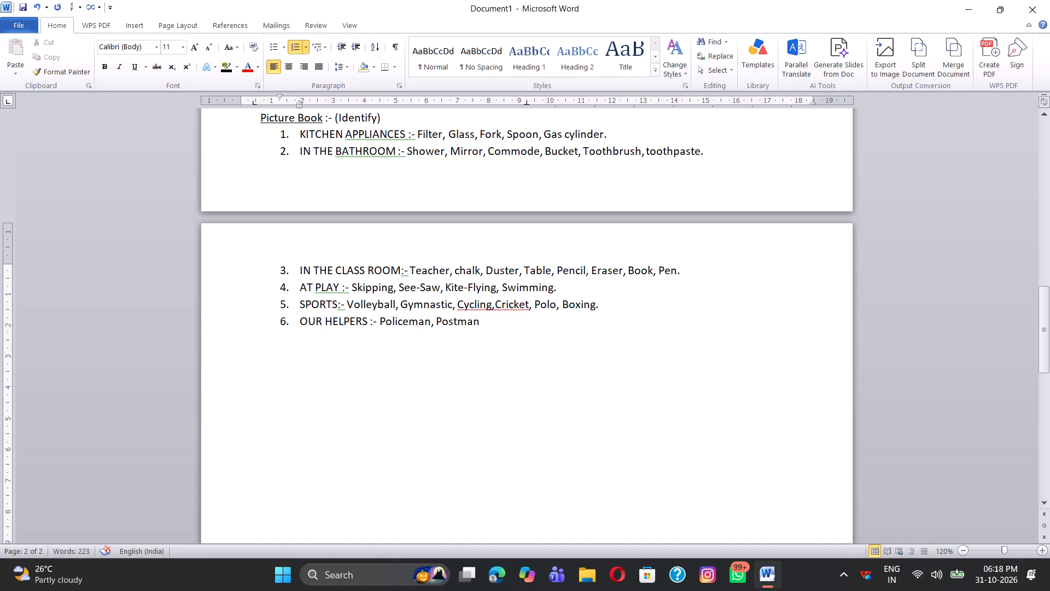
pyautogui.write(', farmer')
# Capitalise the first letter of "farmer" in item 6 so it reads "Farmer".
pyautogui.press('Left')
pyautogui.press('Left')
pyautogui.press('Left')
pyautogui.press('Left')
pyautogui.press('Left')
pyautogui.press('BackSpace')
pyautogui.hotkey('shift', 'f')
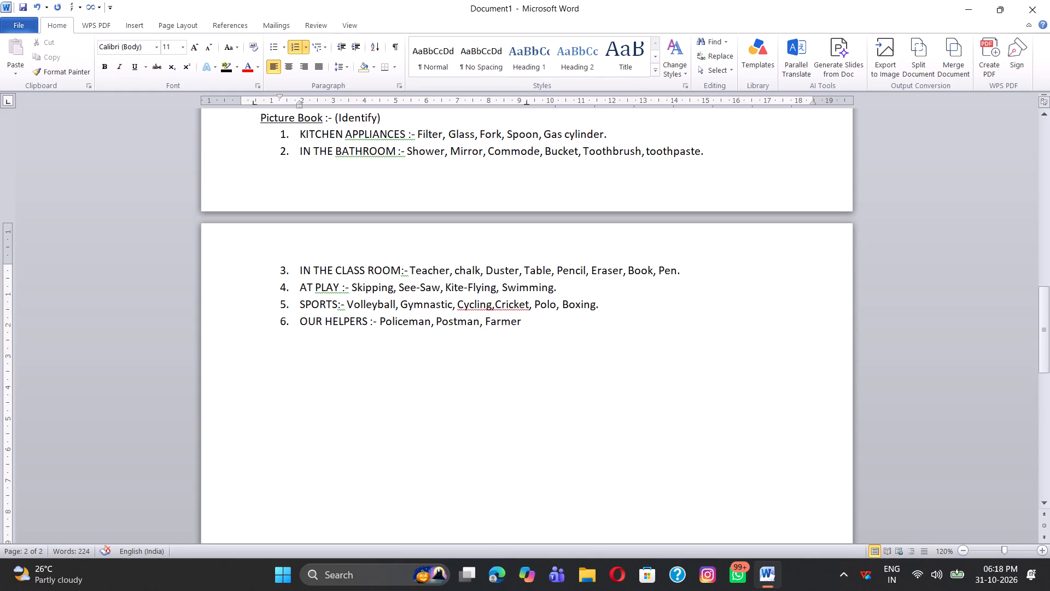
pyautogui.press('Right')
pyautogui.press('Right')
pyautogui.press('Right')
pyautogui.press('Right')
pyautogui.press('Right')
# Complete the OUR HELPERS list with "Sweeper, Nurse, Doctor", ending it with a full stop.
pyautogui.press(',')
pyautogui.press('space')
pyautogui.write('Sw')
pyautogui.write('eeper')
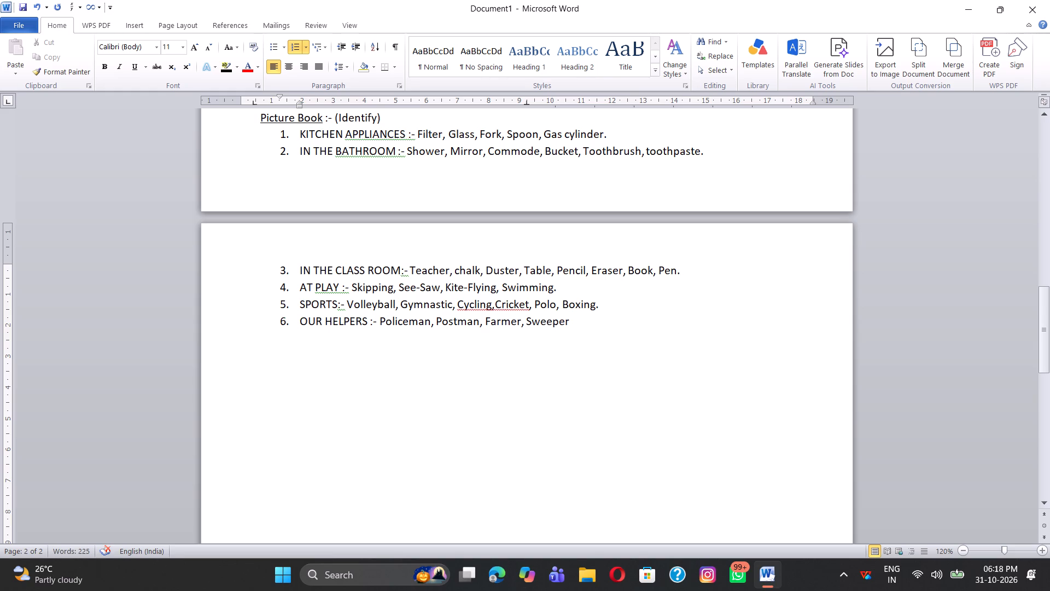
pyautogui.write(', Nu')
pyautogui.write('rse')
pyautogui.press(',')
pyautogui.press('space')
pyautogui.write('Doc')
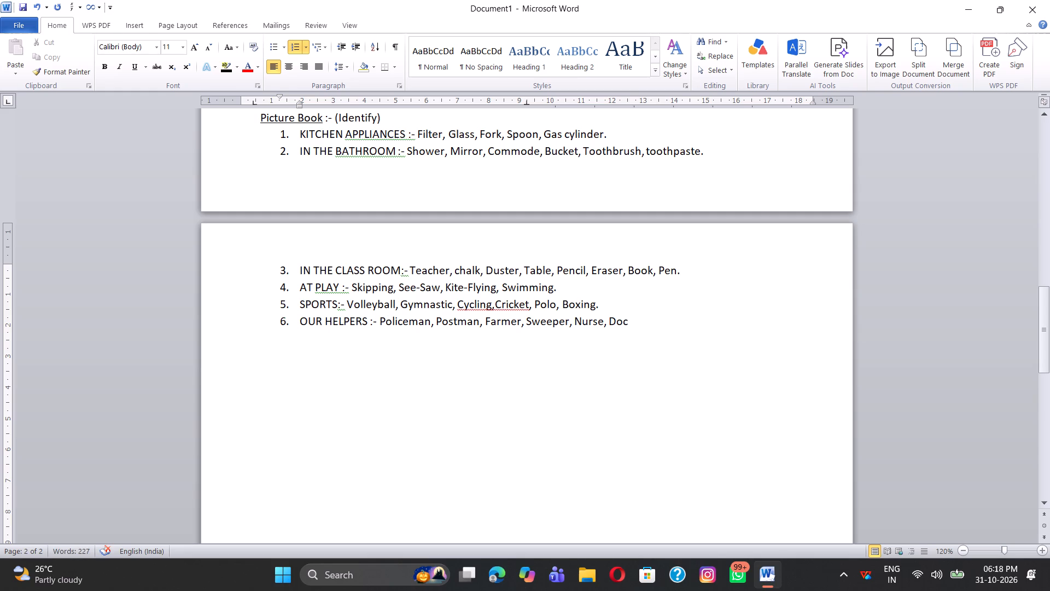
pyautogui.write('tor')
pyautogui.press('.')
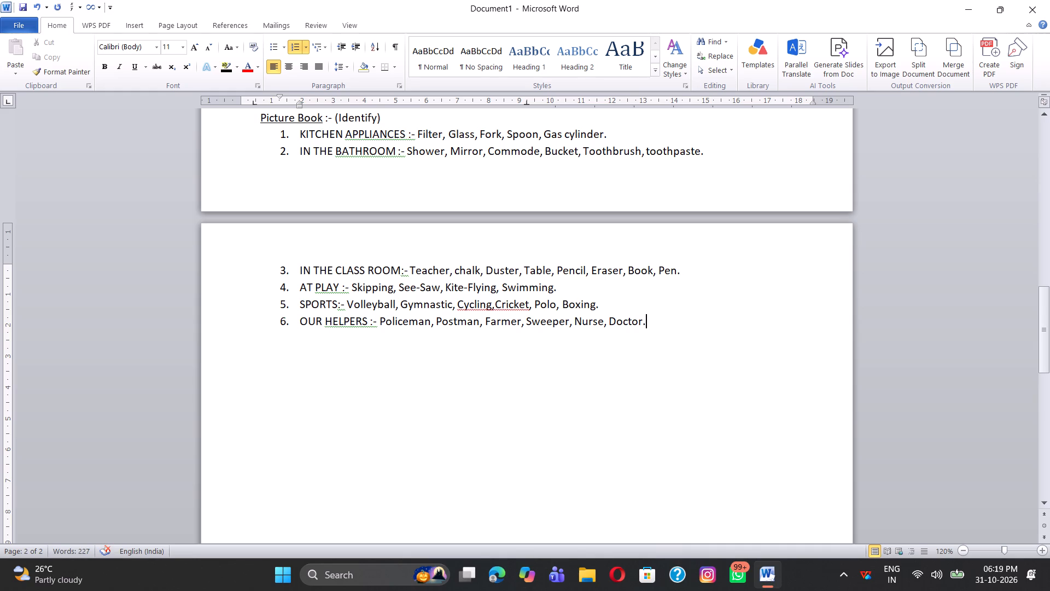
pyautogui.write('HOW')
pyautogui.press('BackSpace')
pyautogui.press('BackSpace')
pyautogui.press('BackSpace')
# Add item 7 to the Picture Book list with the heading "HOW WE TRAVEL:-".
pyautogui.press('Return')
pyautogui.write('HOW')
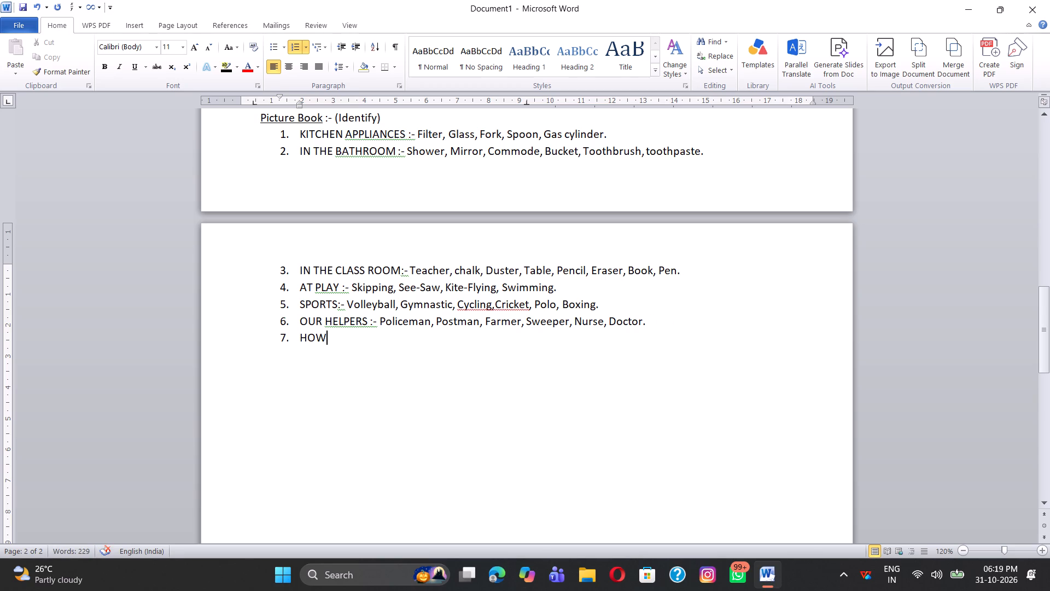
pyautogui.press('space')
pyautogui.write('WE')
pyautogui.press('space')
pyautogui.write('Tra')
pyautogui.press('BackSpace')
pyautogui.press('BackSpace')
pyautogui.write('RAVEL')
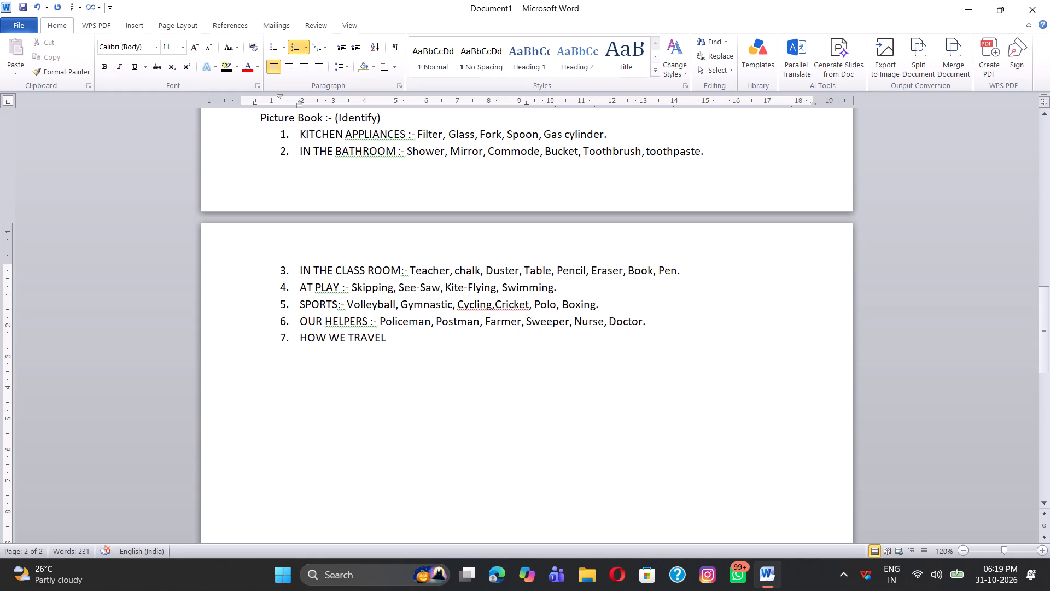
pyautogui.write(':-')
pyautogui.press('space')
# List "Aeroplane, Ship, Helicopter" after the HOW WE TRAVEL heading in item 7.
pyautogui.write('Aerp')
pyautogui.press('BackSpace')
pyautogui.write('oplane')
pyautogui.press(',')
pyautogui.press('space')
pyautogui.hotkey('shift', 's')
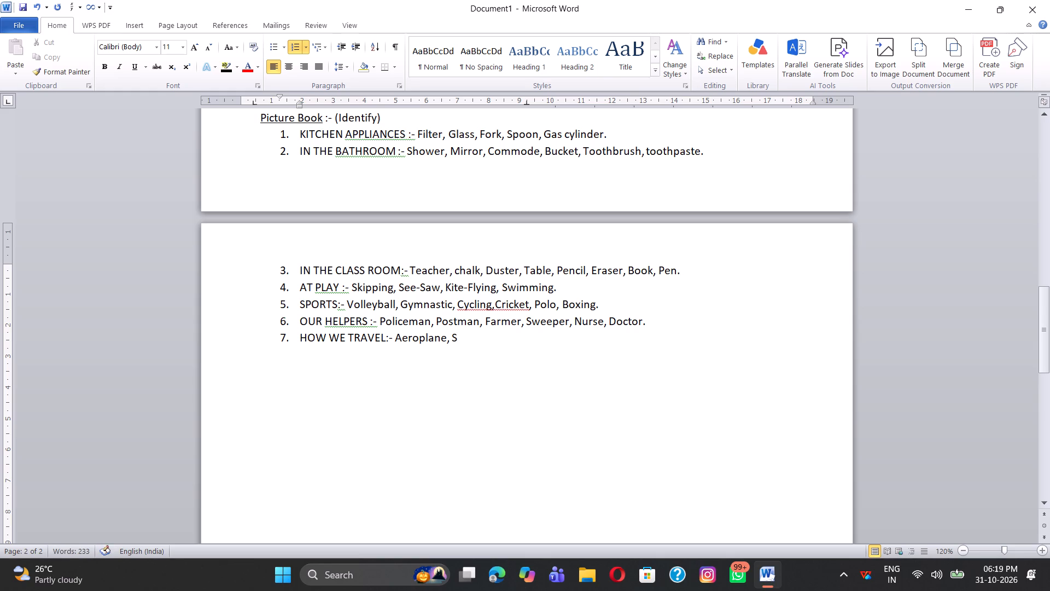
pyautogui.write('hip')
pyautogui.write(', Heli')
pyautogui.press('c')
pyautogui.write('opter')
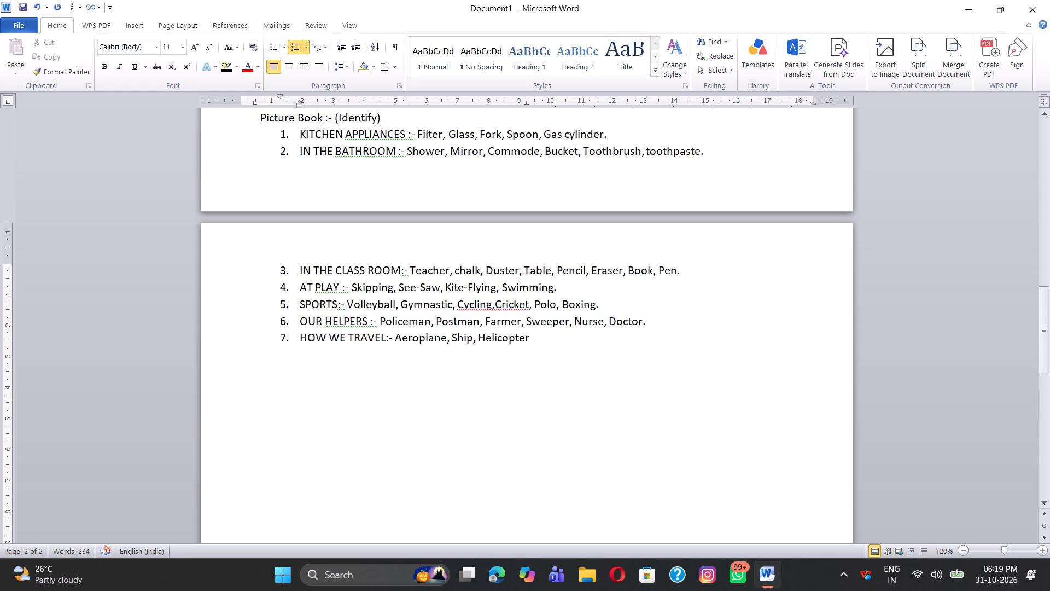
# Complete the HOW WE TRAVEL list with "Train, Van, Bus", ending it with a full stop.
pyautogui.write(', Train')
pyautogui.press(',')
pyautogui.press('space')
pyautogui.write('Van')
pyautogui.write(', B')
pyautogui.write('us')
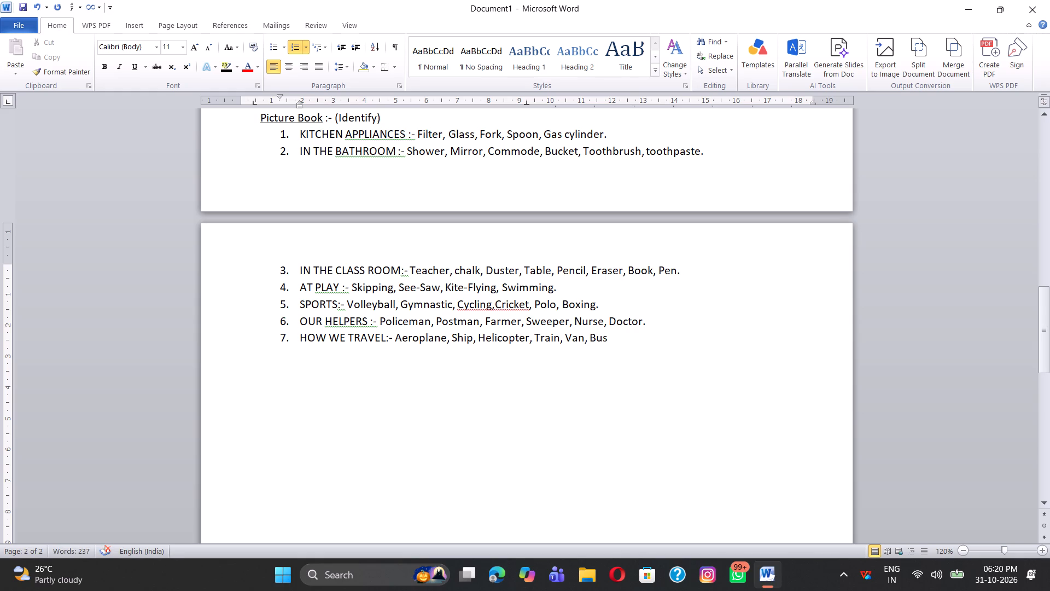
pyautogui.press('.')
# Add item 8 to the Picture Book list with the heading "SEASONS :-".
pyautogui.press('Return')
pyautogui.write('Sae')
pyautogui.press('BackSpace')
pyautogui.press('BackSpace')
pyautogui.write('EASON')
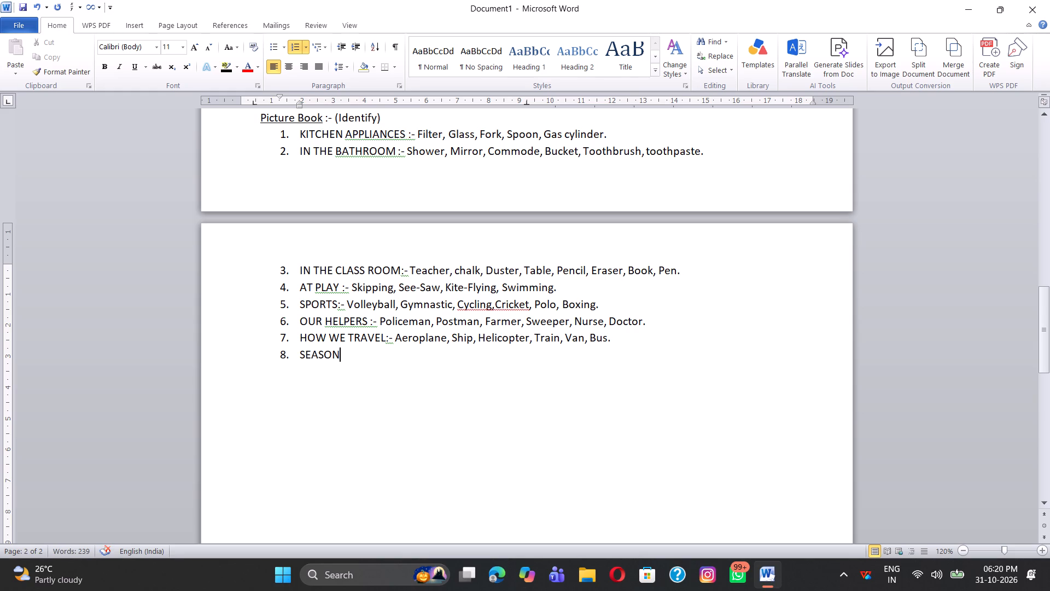
pyautogui.hotkey('shift', 's')
pyautogui.press('space')
pyautogui.write(':-')
# List "Summer, Winter, Rainy Season" after the SEASONS heading in item 8, ending it with a full stop.
pyautogui.press('space')
pyautogui.write('Summer')
pyautogui.press(',')
pyautogui.press('space')
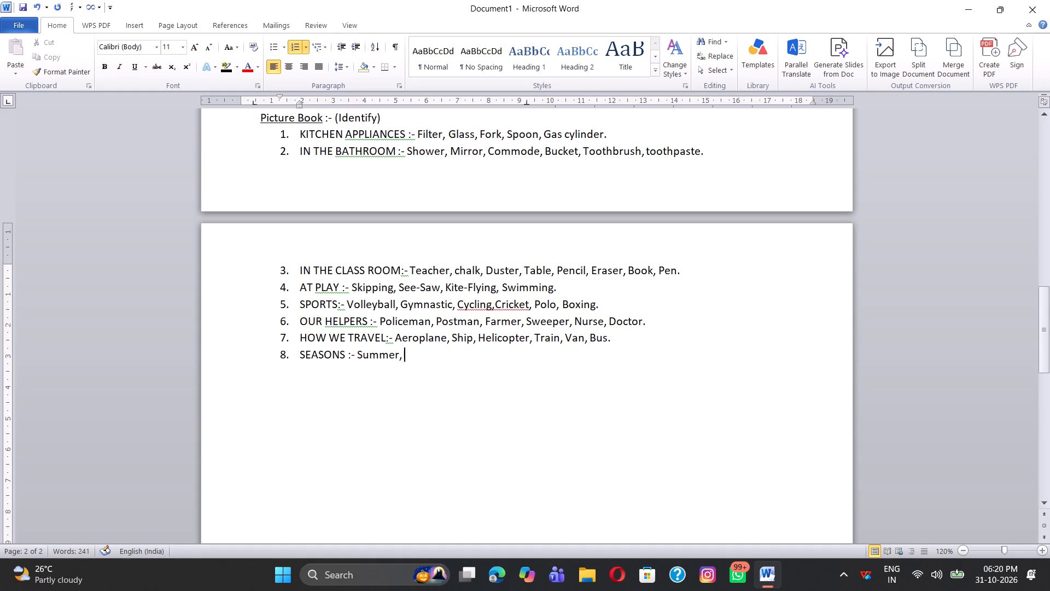
pyautogui.write('Win')
pyautogui.write('ter')
pyautogui.press(',')
pyautogui.press('space')
pyautogui.write('Rainy')
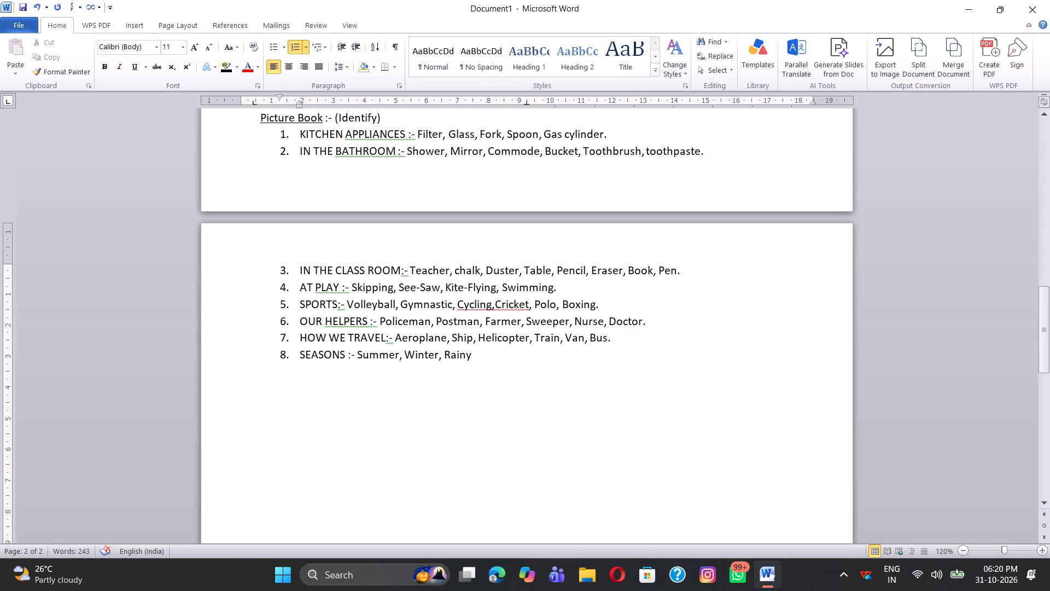
pyautogui.press('space')
pyautogui.write('Sea')
pyautogui.write('son')
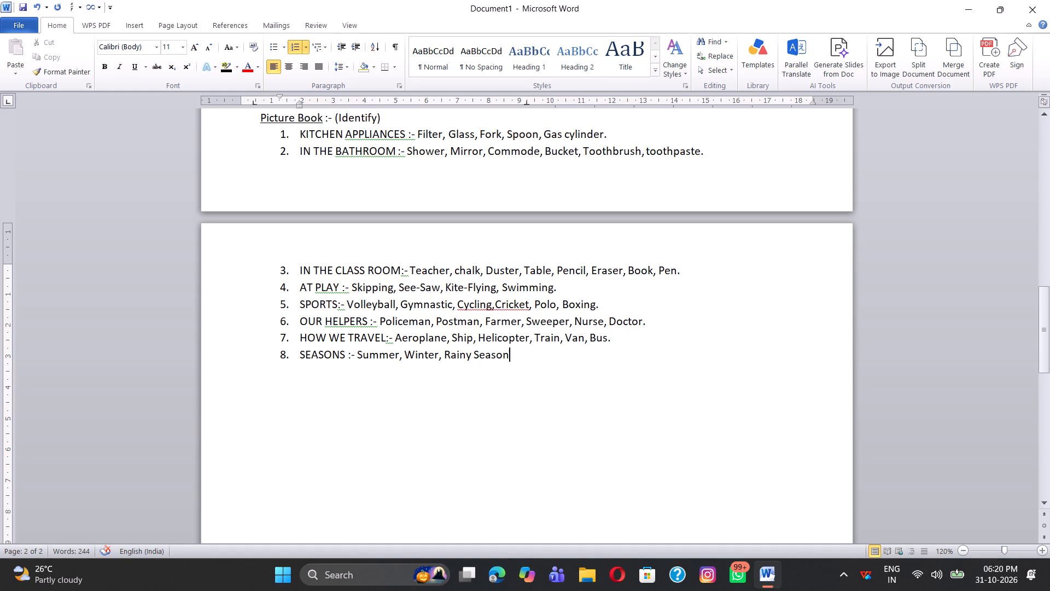
pyautogui.press('.')
# Add item 9 to the Picture Book list with the heading "WONDERS OF NATURE :-".
pyautogui.press('Return')
pyautogui.hotkey('shift', 'w')
pyautogui.write('ONDERS')
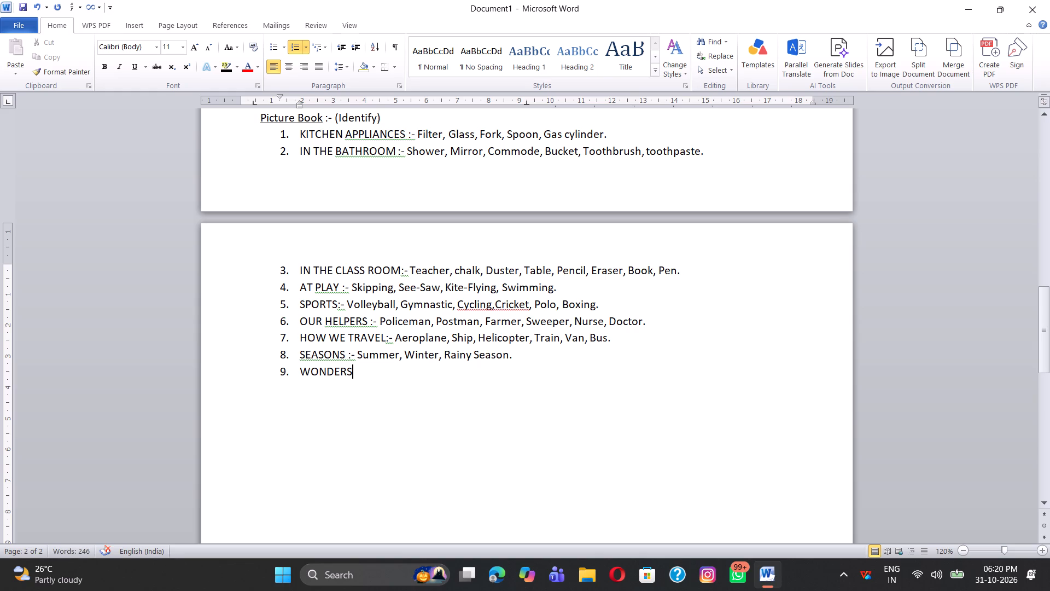
pyautogui.press('space')
pyautogui.write('OF NATURE')
pyautogui.press('space')
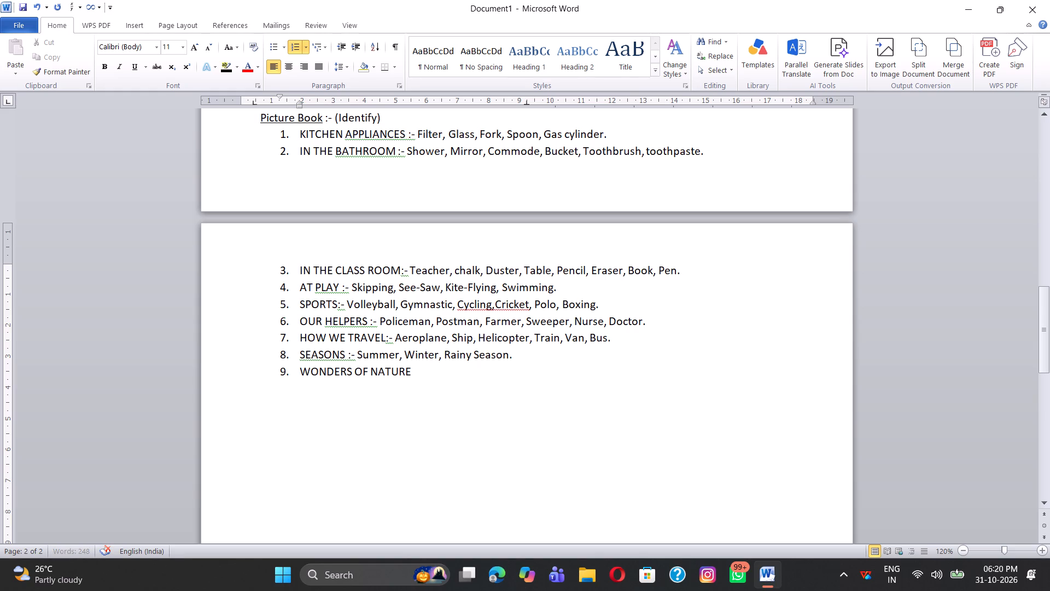
pyautogui.write(':-')
# List "Clouds, Sun, Tree" after the WONDERS OF NATURE heading in item 9.
pyautogui.press('space')
pyautogui.write('Clouds')
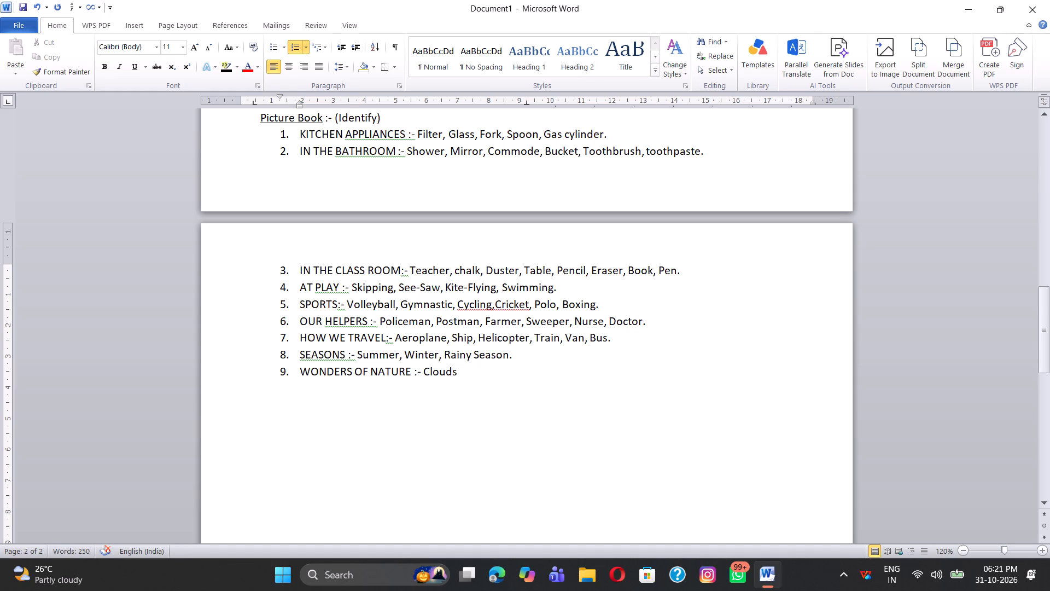
pyautogui.press(',')
pyautogui.press('space')
pyautogui.write('Sun')
pyautogui.press(',')
pyautogui.press('space')
pyautogui.write('Tree')
# Complete the WONDERS OF NATURE list with "River, Stars, Moon", ending it with a full stop.
pyautogui.write(',')
pyautogui.press('space')
pyautogui.write('River')
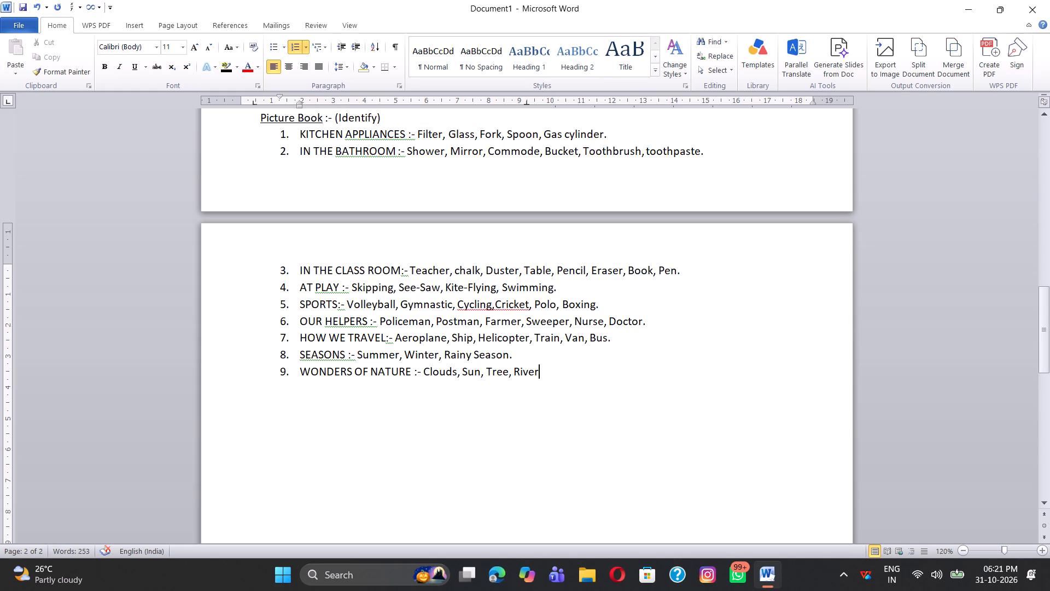
pyautogui.press(',')
pyautogui.press('space')
pyautogui.write('Star')
pyautogui.press('s')
pyautogui.write(', Moo')
pyautogui.press('n')
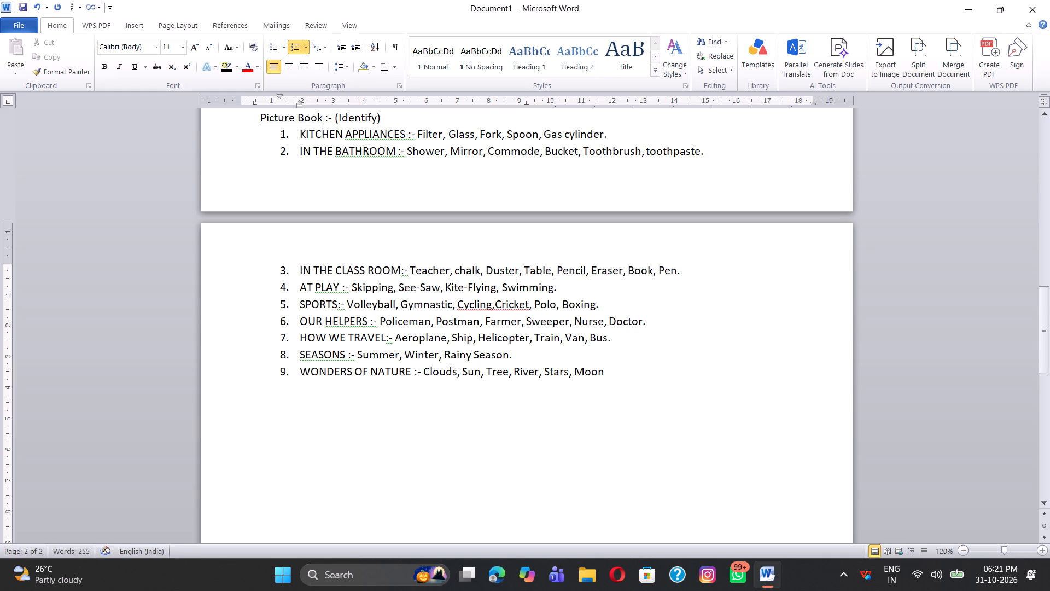
pyautogui.press('.')
# Add the centred, unnumbered heading "Play-acting:-" on a new line below item 9 of the Picture Book list.
pyautogui.press('Return')
pyautogui.press('BackSpace')
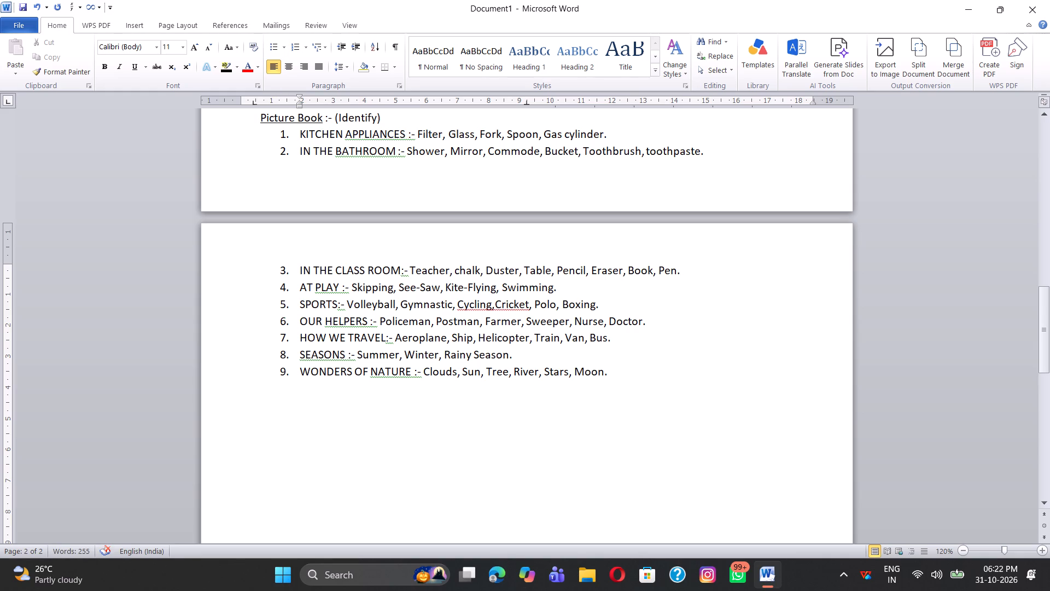
pyautogui.click(289, 73)
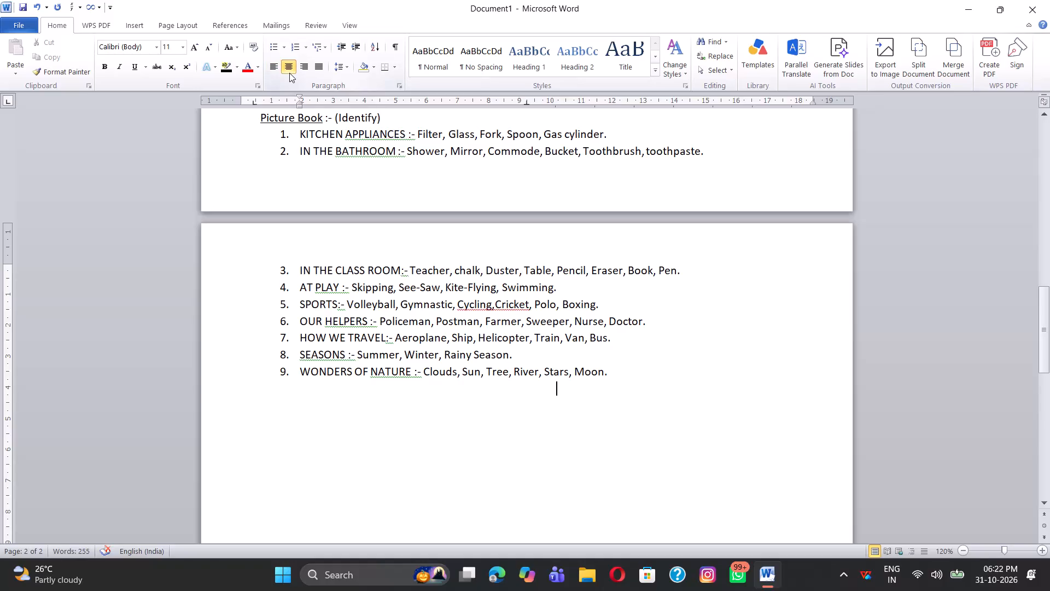
pyautogui.press('BackSpace')
pyautogui.press('BackSpace')
pyautogui.press('BackSpace')
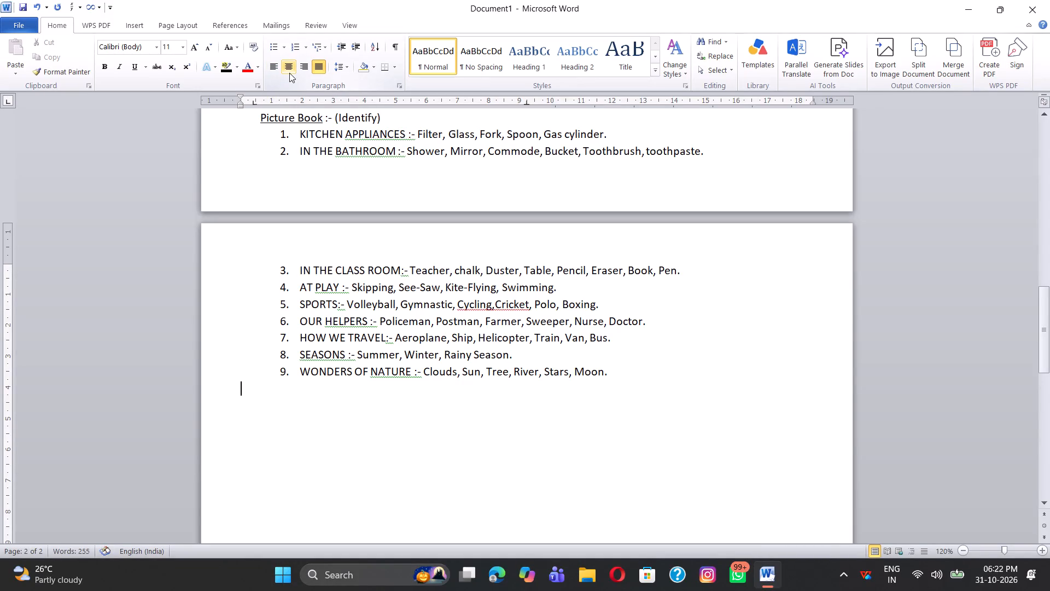
pyautogui.click(287, 65)
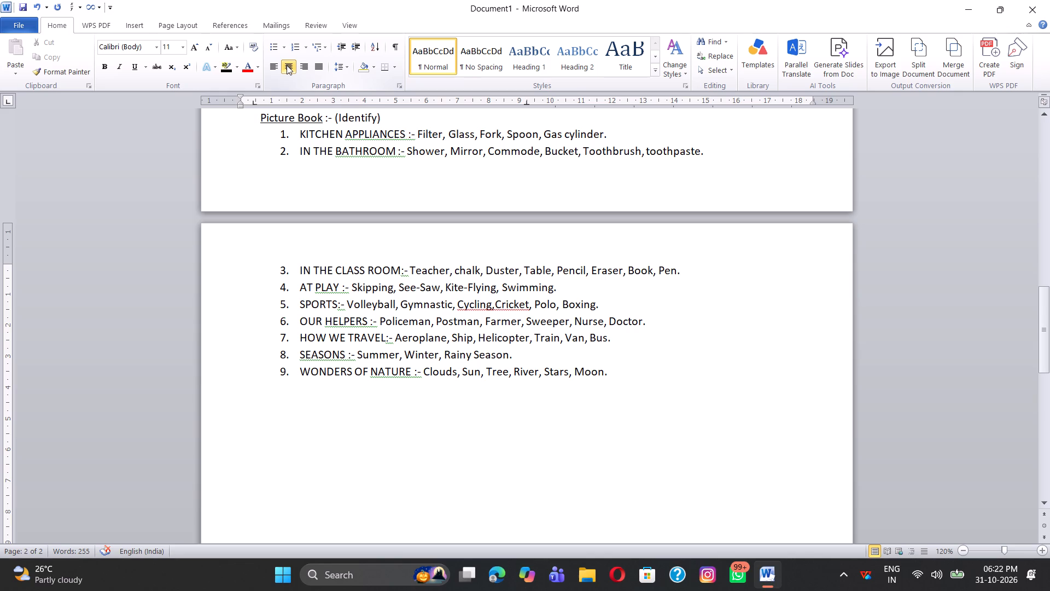
pyautogui.hotkey('shift', 'p')
pyautogui.write('lay')
pyautogui.write('-acting')
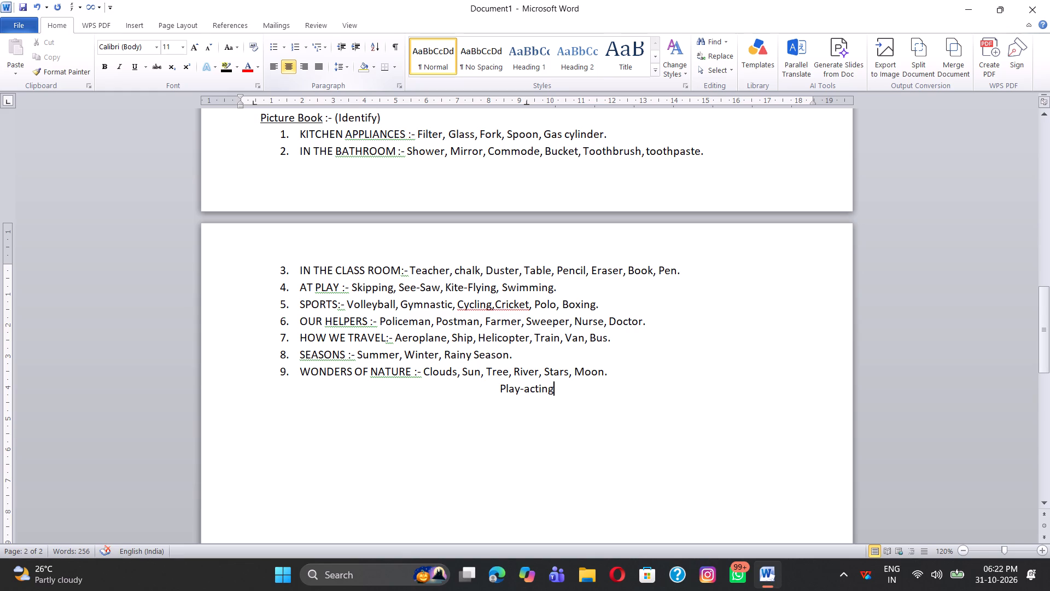
pyautogui.write(':-')
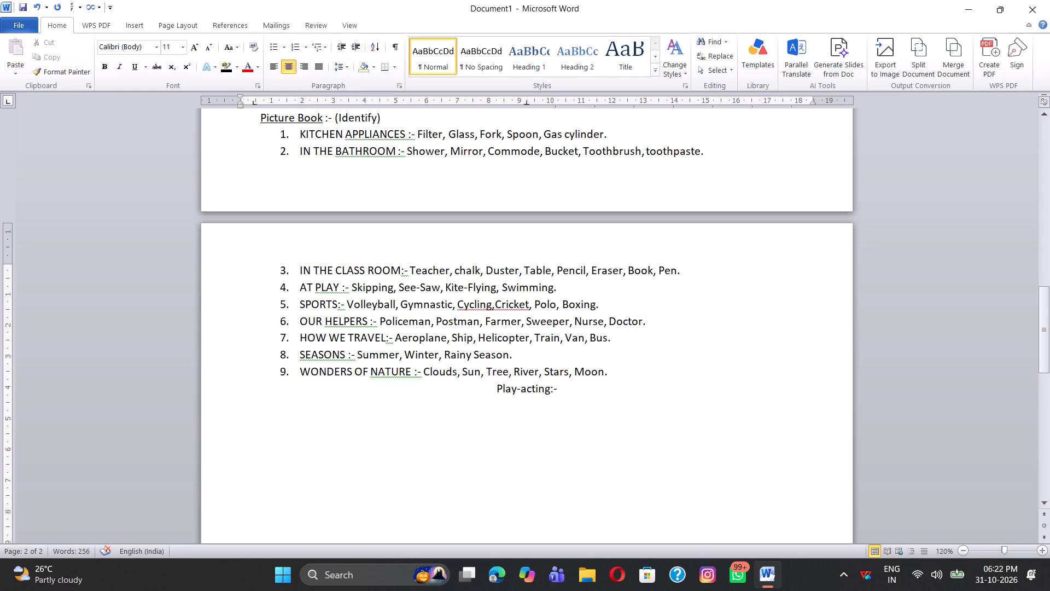
# Make the whole "Play-acting:-" heading bold and underlined.
pyautogui.moveTo(495, 392); pyautogui.dragTo(547, 385)
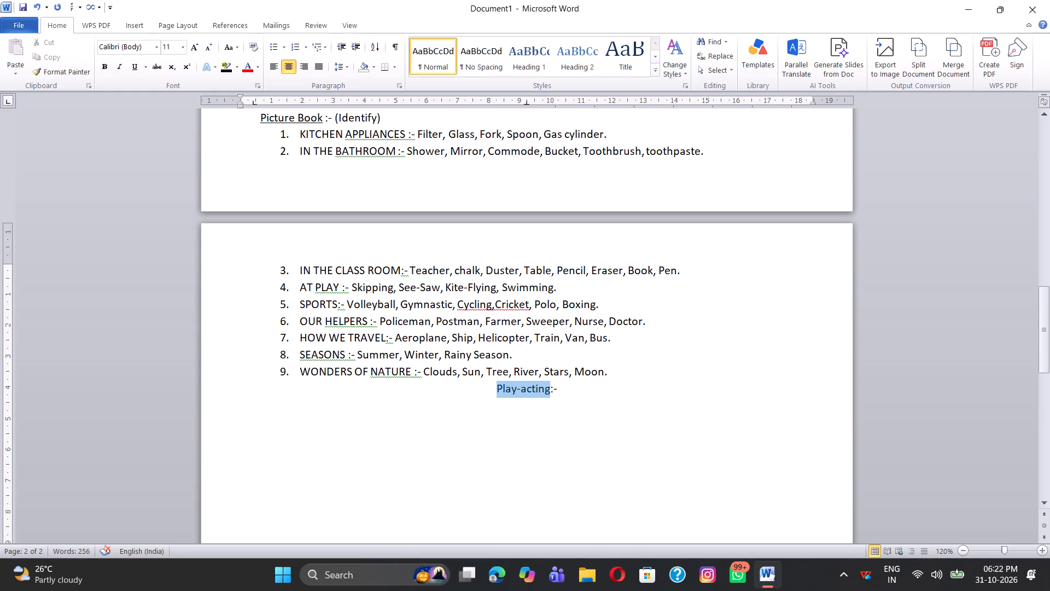
pyautogui.moveTo(547, 385); pyautogui.dragTo(557, 390)
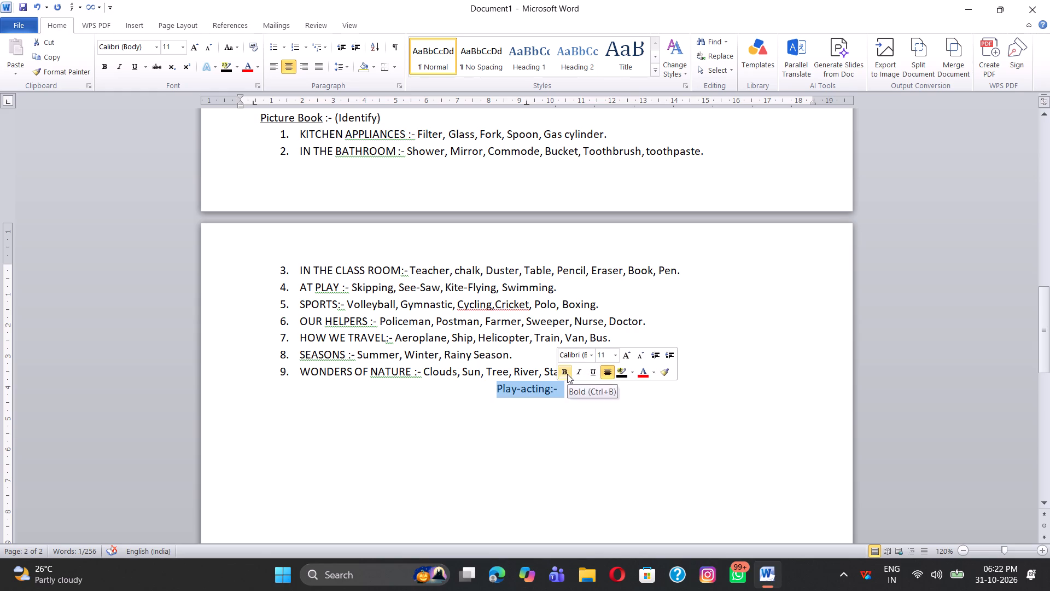
pyautogui.click(567, 374)
pyautogui.click(590, 376)
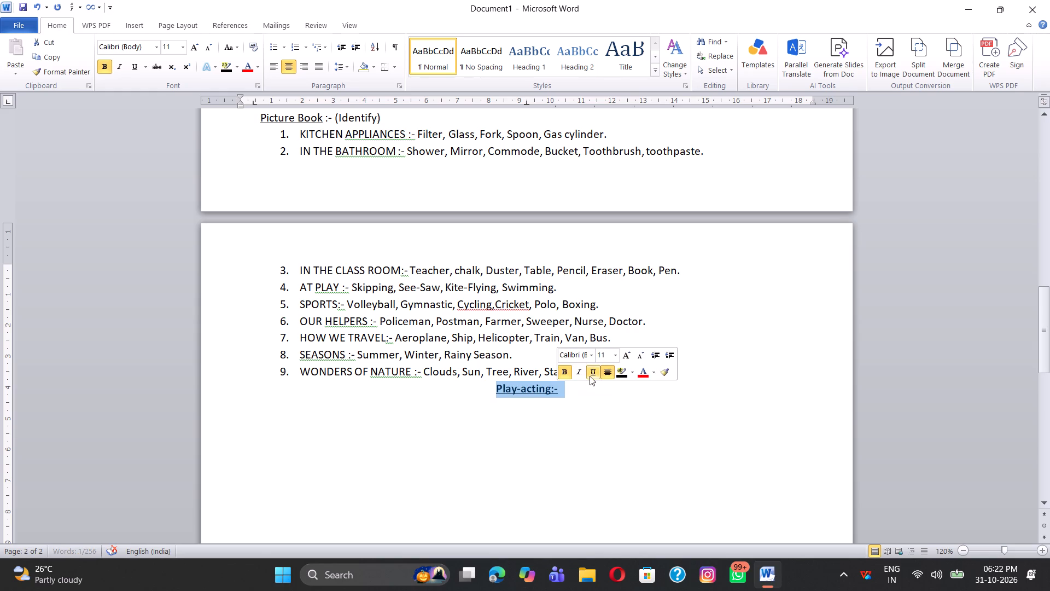
pyautogui.click(571, 404)
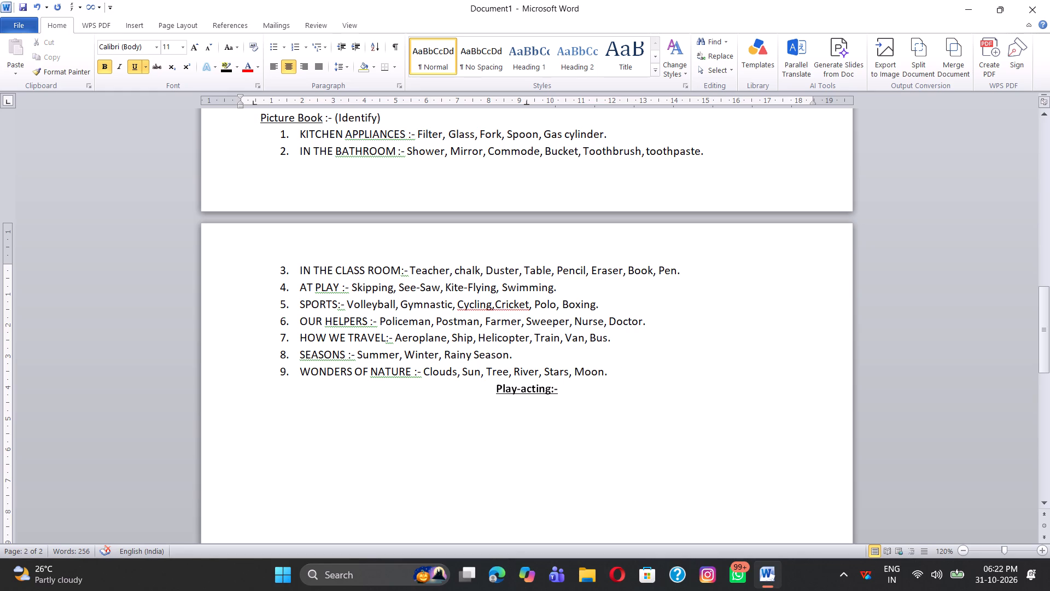
# Start a new left-aligned line under the Play-acting heading, without bold or underline.
pyautogui.press('Return')
pyautogui.click(102, 71)
pyautogui.click(137, 62)
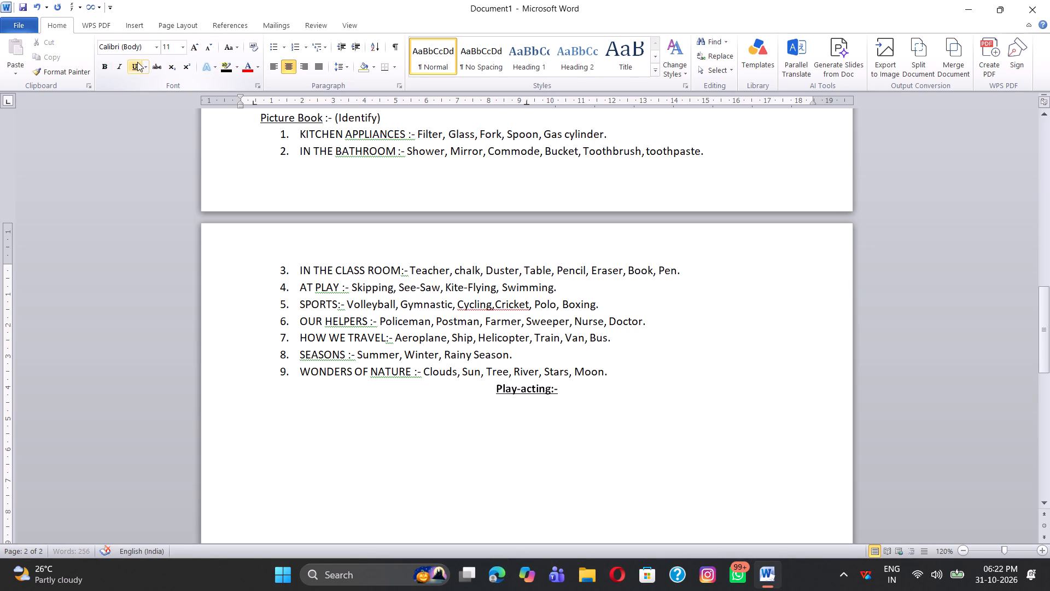
pyautogui.click(276, 70)
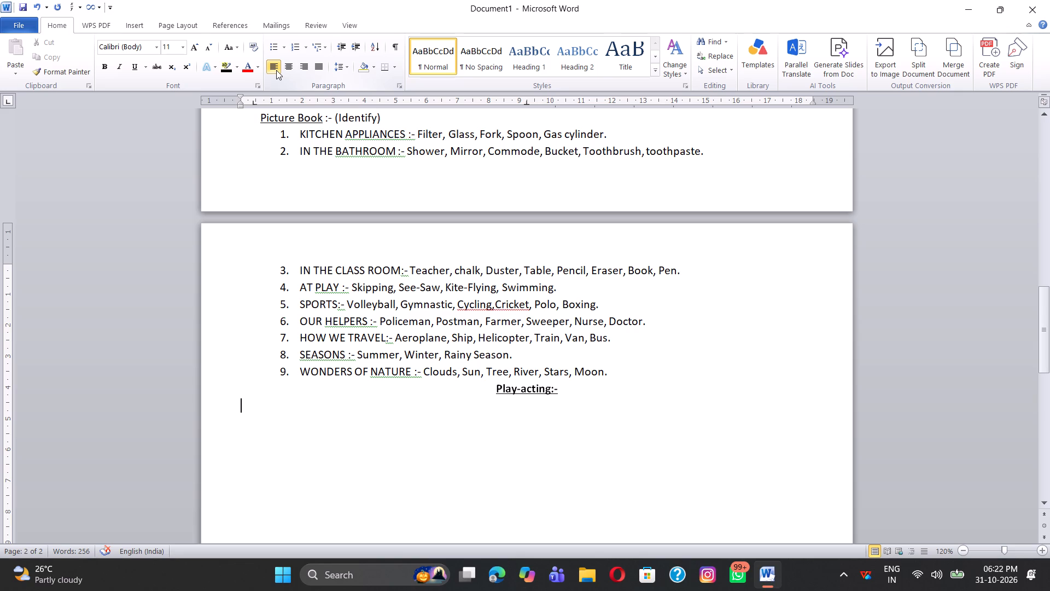
# Enter the first Play-acting item as "1) Sit down," with a space between the two words.
pyautogui.press('1')
pyautogui.hotkey('shift', ')')
pyautogui.press('space')
pyautogui.write('Sitd')
pyautogui.write('own')
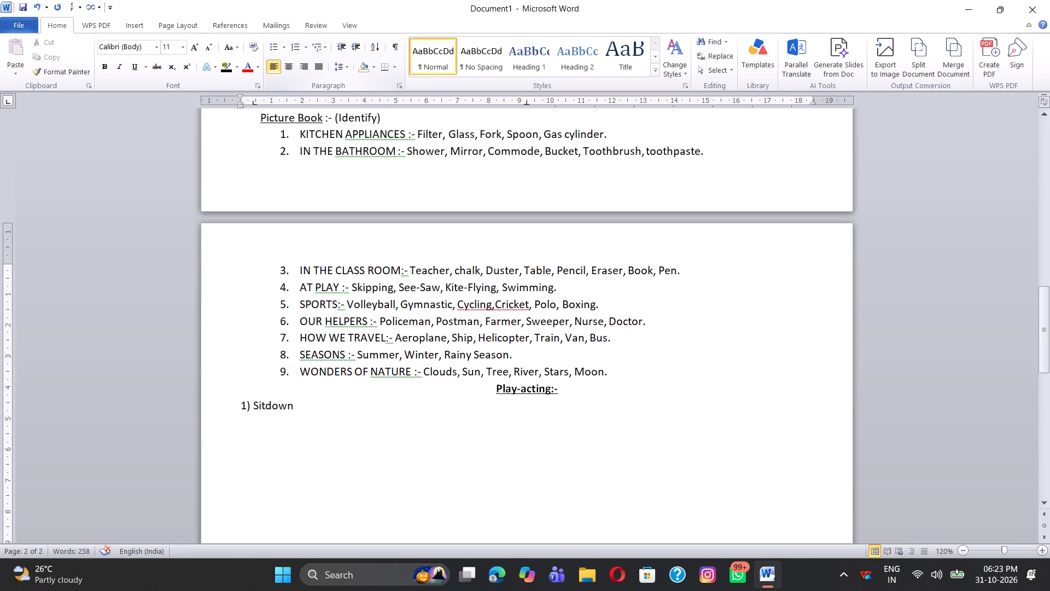
pyautogui.press('Left')
pyautogui.press('Left')
pyautogui.press('Left')
pyautogui.press('Left')
pyautogui.press('space')
pyautogui.press('Right')
pyautogui.press('Right')
pyautogui.press('Right')
pyautogui.press('Right')
pyautogui.press(',')
pyautogui.press('space')
# Add the second Play-acting item "2) Stand up ," on the same line.
pyautogui.write('2)')
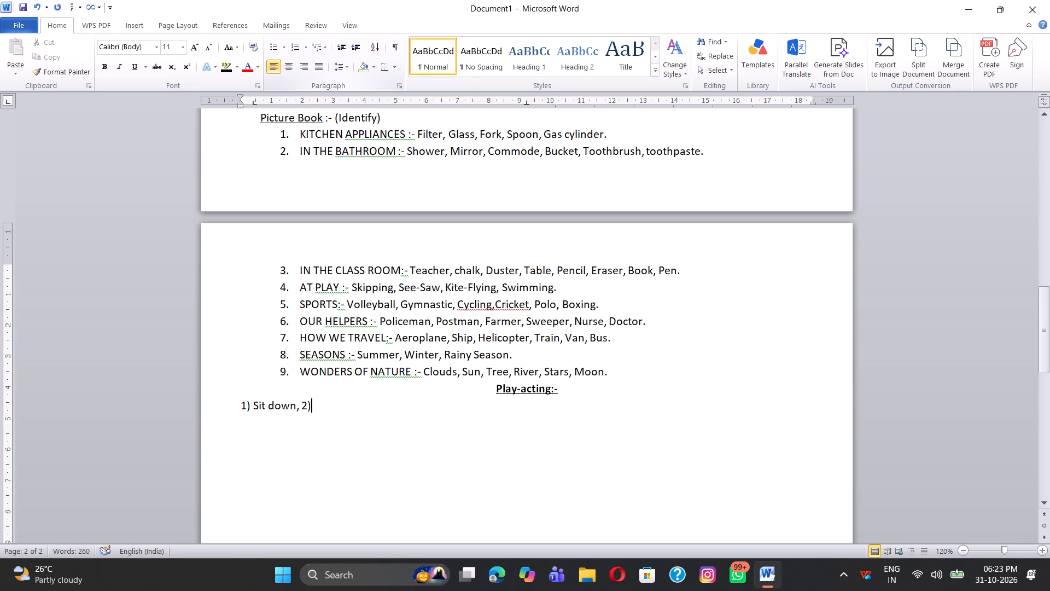
pyautogui.press('space')
pyautogui.write('Stand')
pyautogui.press('space')
pyautogui.write('up')
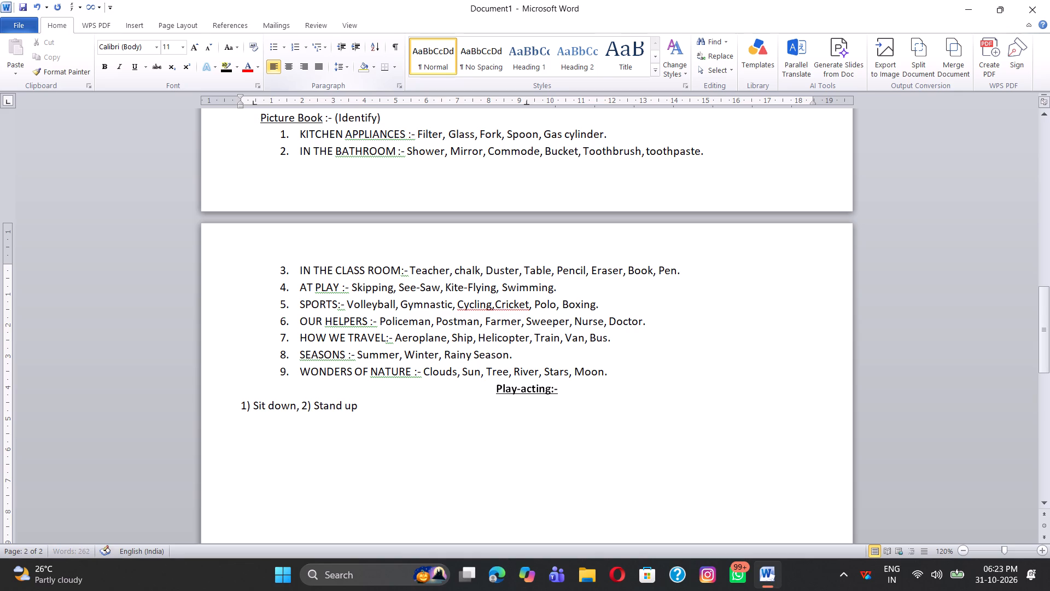
pyautogui.press('space')
pyautogui.write(',')
pyautogui.press('space')
pyautogui.press('space')
# Add the third Play-acting item "3) Hands up ," on the same line.
pyautogui.write('3)')
pyautogui.press('space')
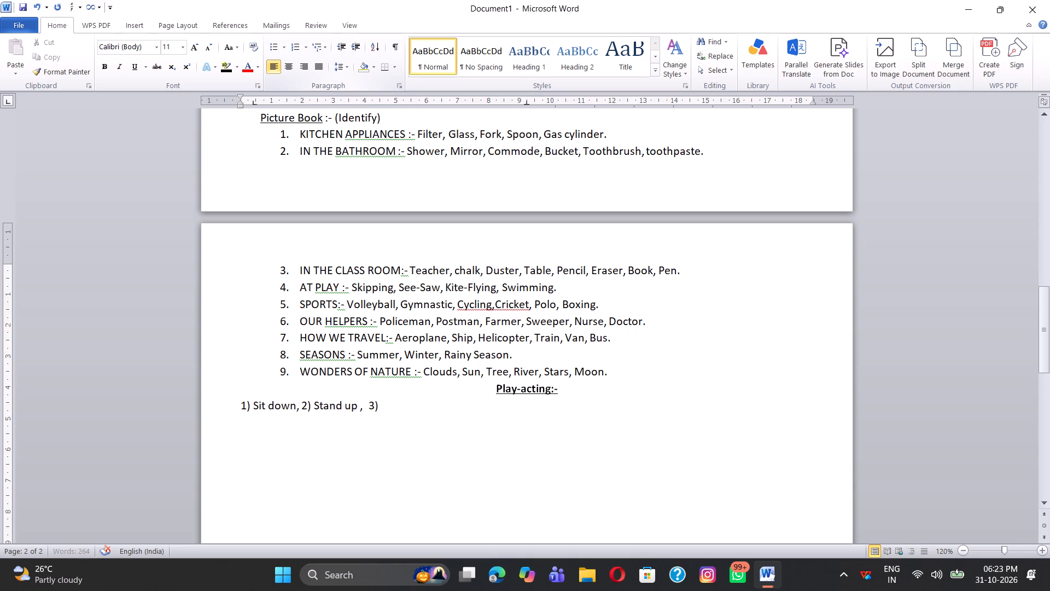
pyautogui.write('Hands')
pyautogui.press('space')
pyautogui.write('i')
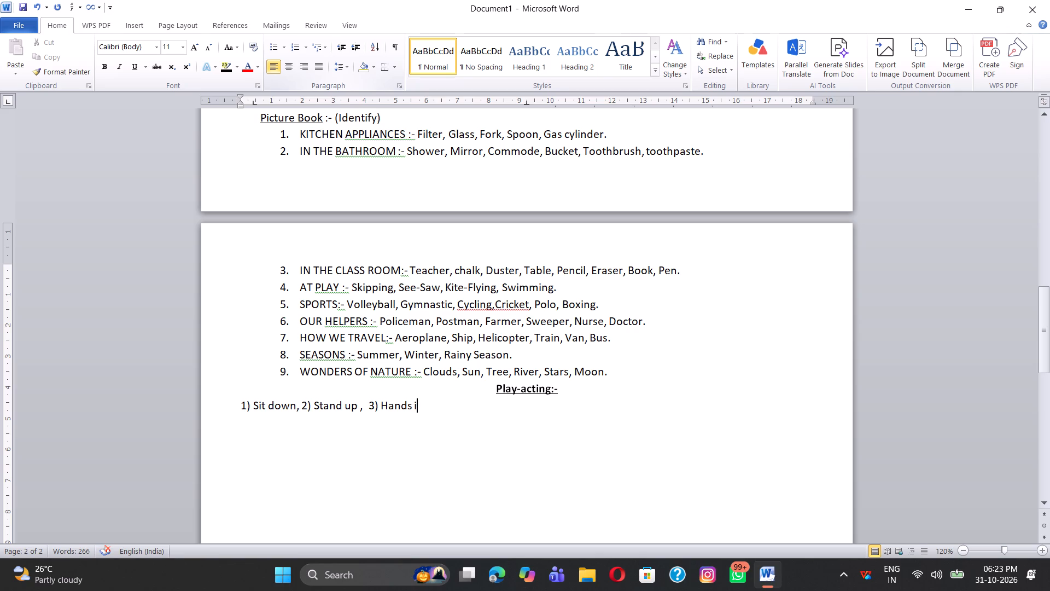
pyautogui.press('BackSpace')
pyautogui.write('up')
pyautogui.press('space')
pyautogui.write(',')
pyautogui.press('space')
pyautogui.press('space')
# Add the fourth Play-acting item "4) Hands down ," on the same line, followed by spacing.
pyautogui.press('4')
pyautogui.hotkey('shift', ')')
pyautogui.press('space')
pyautogui.write('Hands')
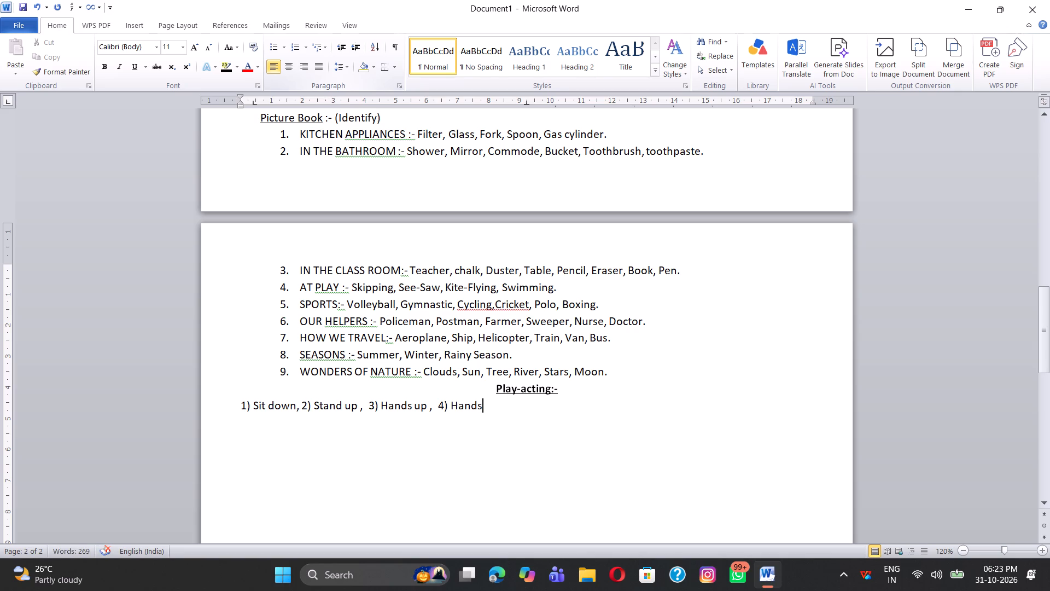
pyautogui.press('space')
pyautogui.write('down')
pyautogui.press('space')
pyautogui.write(',')
pyautogui.press('space')
pyautogui.press('space')
pyautogui.press('space')
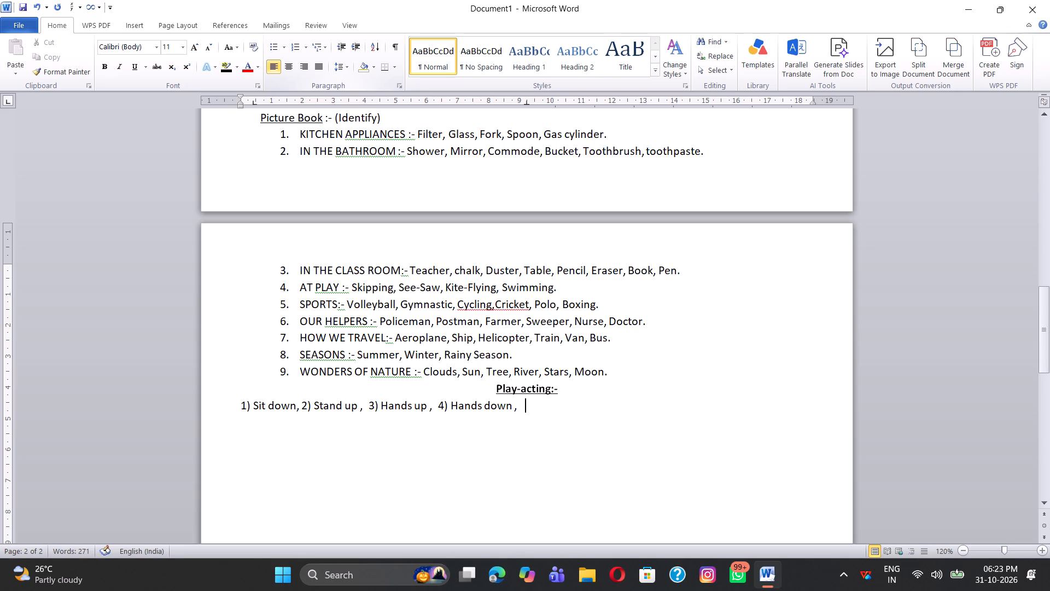
# Add the fifth Play-acting item "5) Attention ," on the same line, followed by wider spacing.
pyautogui.write('5) Attention')
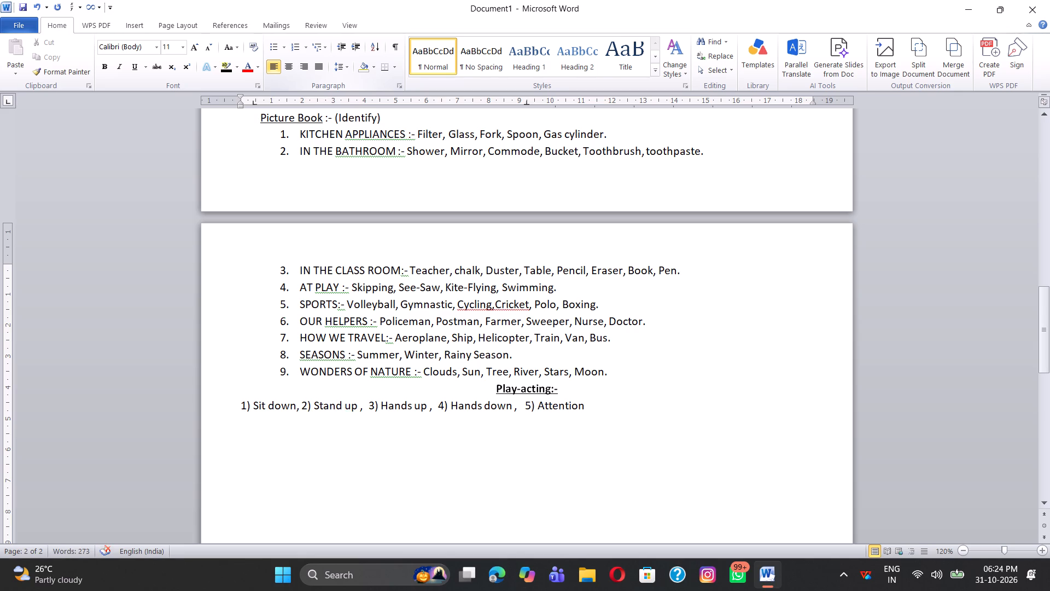
pyautogui.press('space')
pyautogui.write(',')
pyautogui.press('space')
pyautogui.press('space')
pyautogui.press('space')
pyautogui.press('space')
pyautogui.press('space')
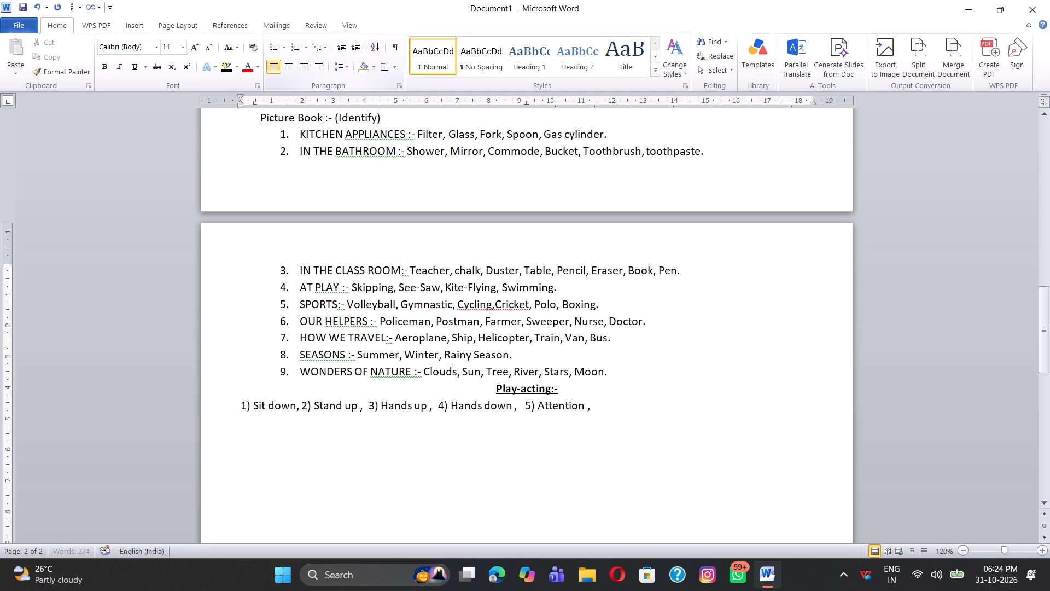
# Add the sixth Play-acting item "6) Join your hands," on the same line, followed by spacing.
pyautogui.write('6)')
pyautogui.press('space')
pyautogui.write('Join')
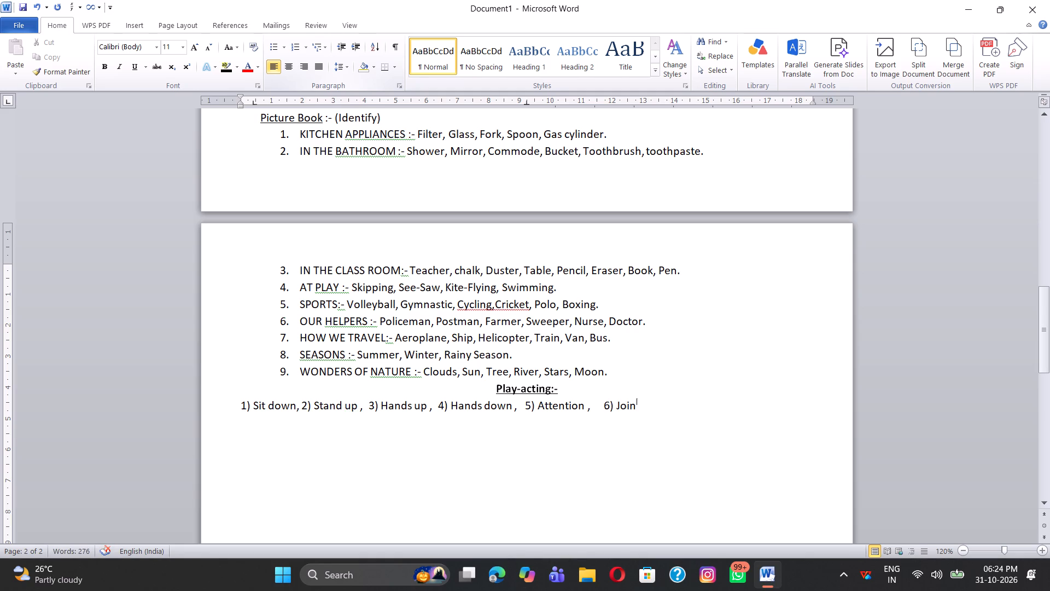
pyautogui.press('space')
pyautogui.write('ypur')
pyautogui.press('BackSpace')
pyautogui.press('BackSpace')
pyautogui.press('BackSpace')
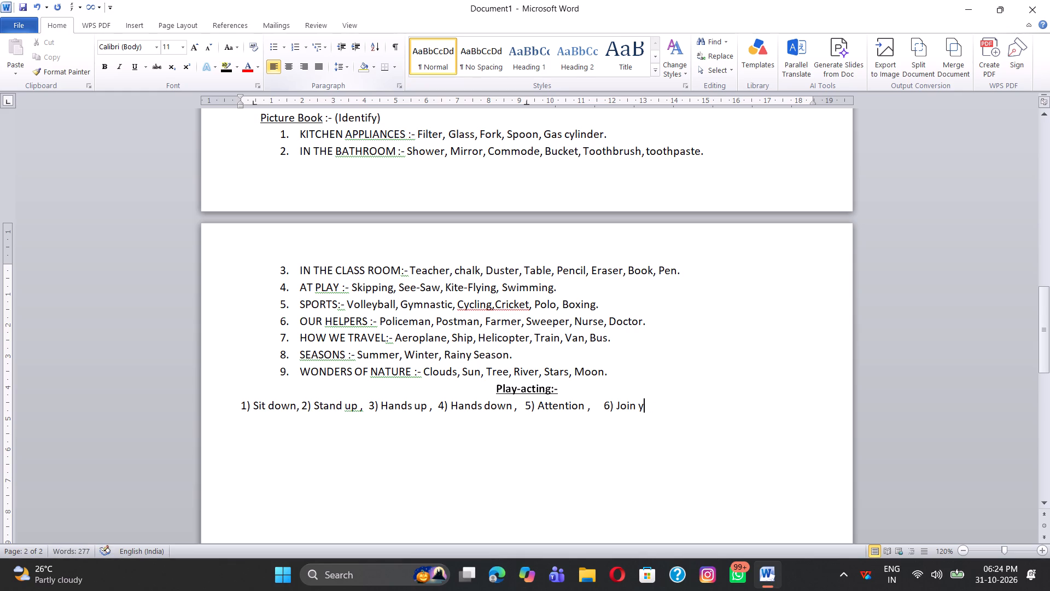
pyautogui.write('our')
pyautogui.press('space')
pyautogui.write('hands')
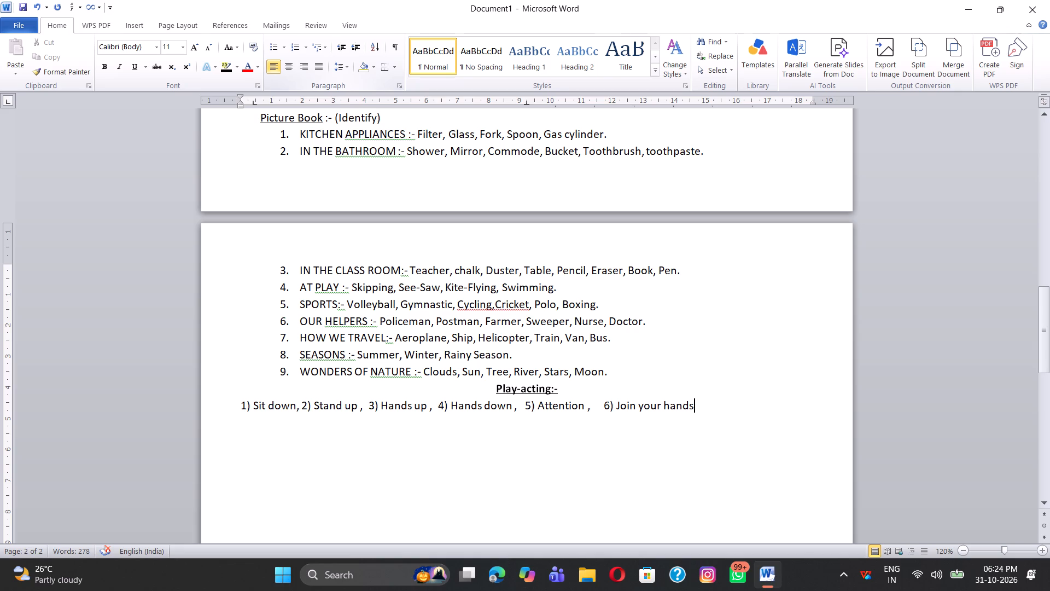
pyautogui.write(',')
pyautogui.press('space')
pyautogui.press('space')
pyautogui.press('space')
# Add the seventh Play-acting item "7) Close your eyes" at the end of the line.
pyautogui.write('7)')
pyautogui.press('space')
pyautogui.write('Close')
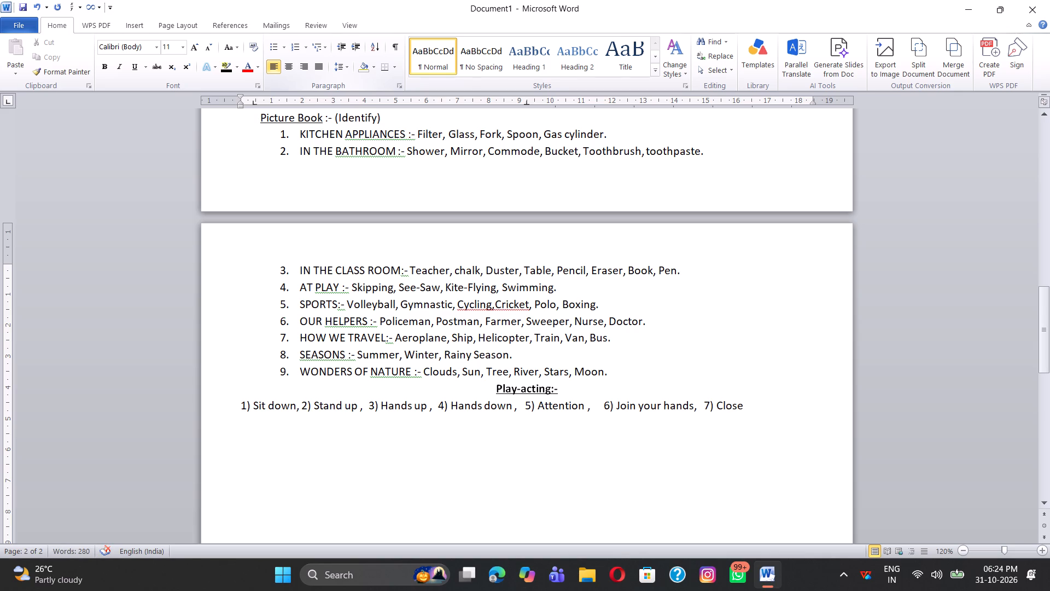
pyautogui.press('space')
pyautogui.write('your')
pyautogui.press('space')
pyautogui.write('eyes')
# Enter the eighth Play-acting item "8) Open your eyes," on a new line below the first seven items, followed by spacing.
pyautogui.press('Return')
pyautogui.write('8)')
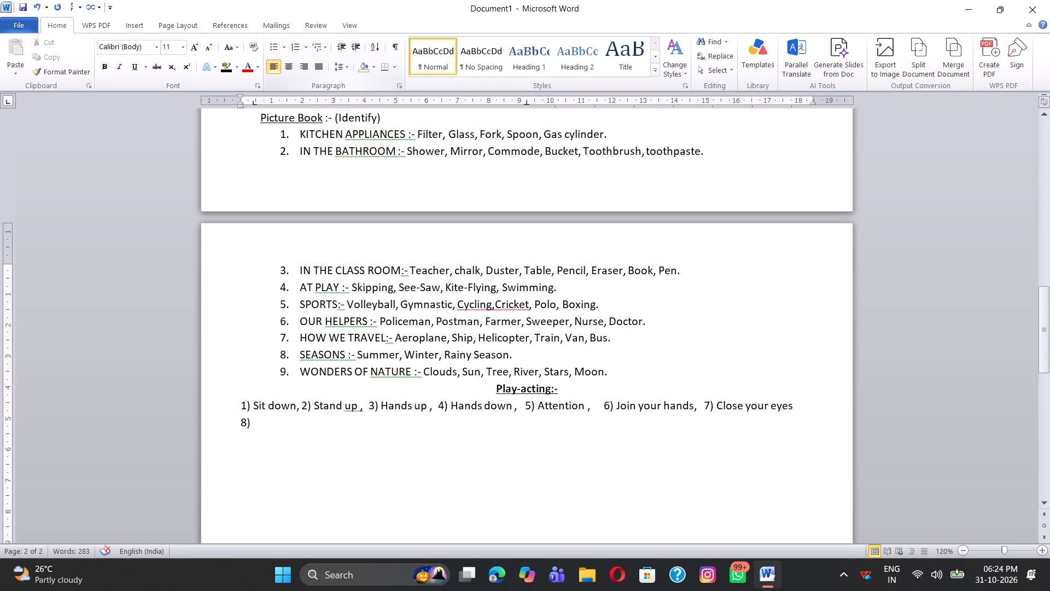
pyautogui.press('space')
pyautogui.write('Open')
pyautogui.press('space')
pyautogui.write('your')
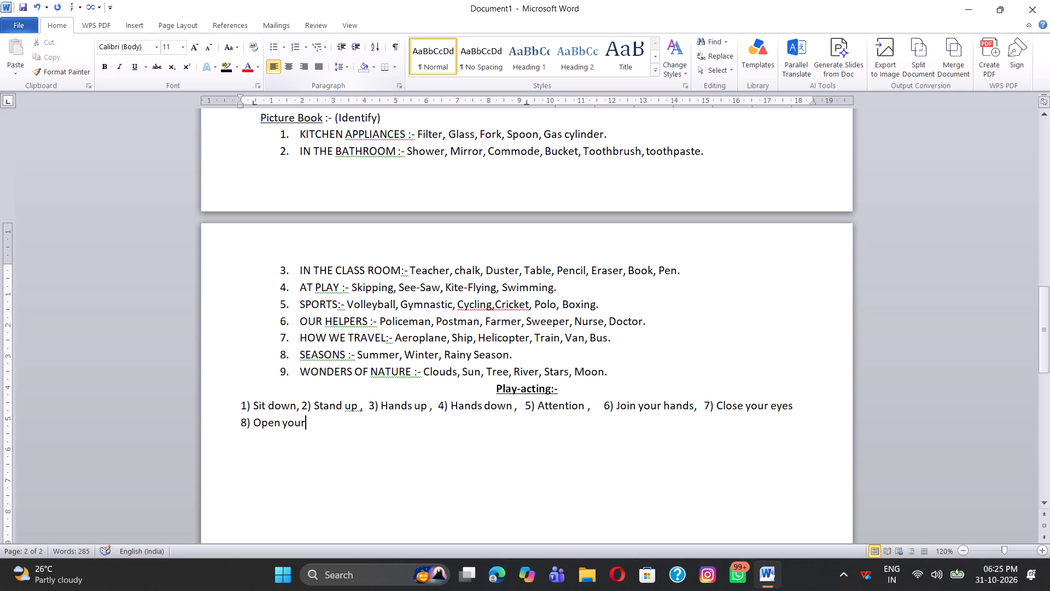
pyautogui.press('space')
pyautogui.press('e')
pyautogui.write('yes')
pyautogui.press('space')
pyautogui.press('space')
pyautogui.press('BackSpace')
pyautogui.press('BackSpace')
pyautogui.write(',')
pyautogui.press('space')
pyautogui.press('space')
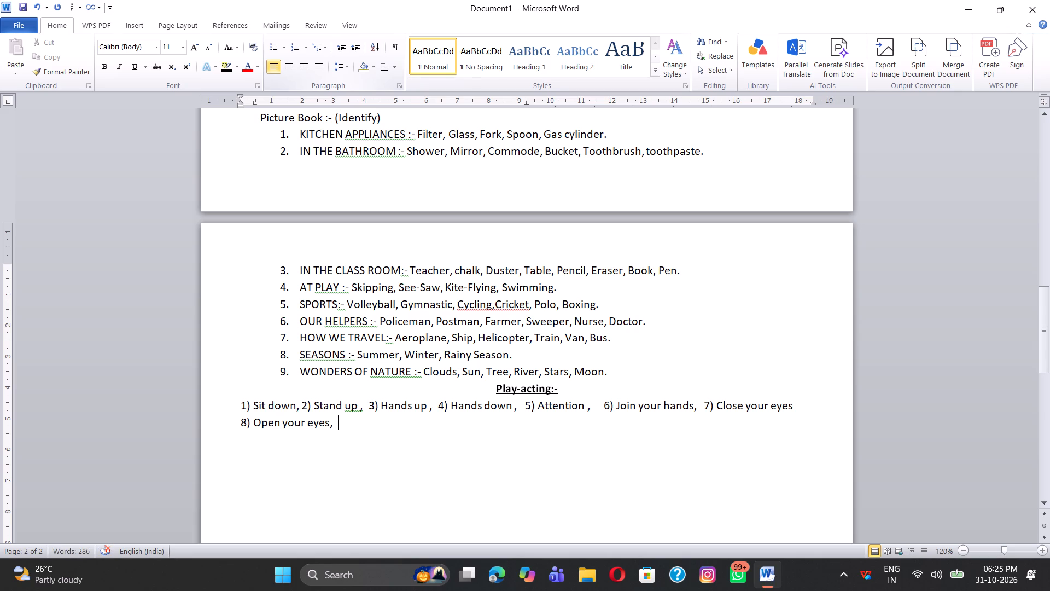
pyautogui.press('space')
# Add the ninth Play-acting item "9) Clap your hands," on the second line, followed by spacing.
pyautogui.write('9)')
pyautogui.press('space')
pyautogui.write('Clap')
pyautogui.press('space')
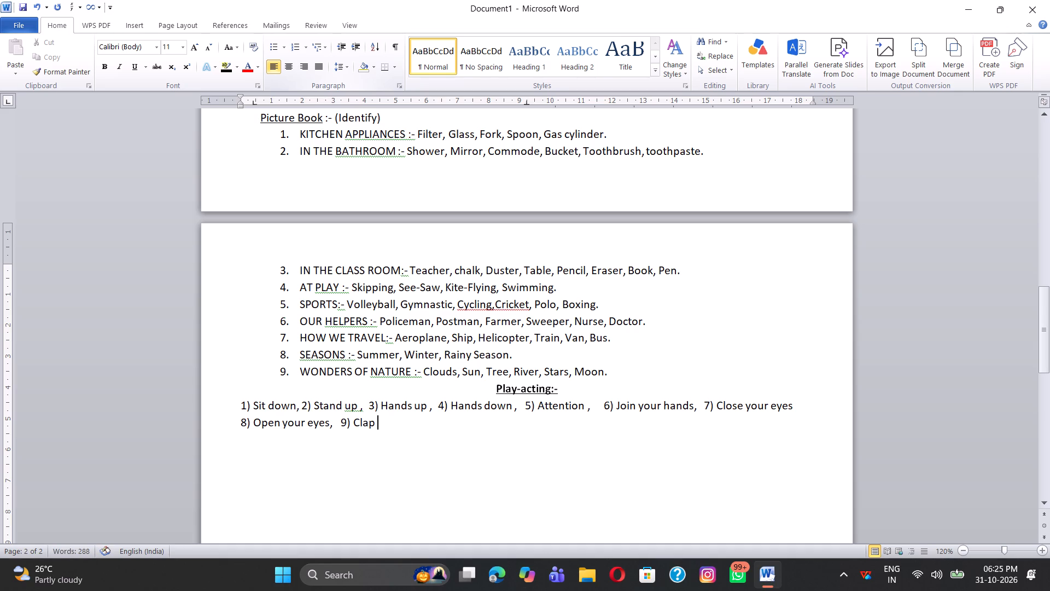
pyautogui.write('your')
pyautogui.press('space')
pyautogui.write('hands')
pyautogui.write(',')
pyautogui.press('space')
pyautogui.press('space')
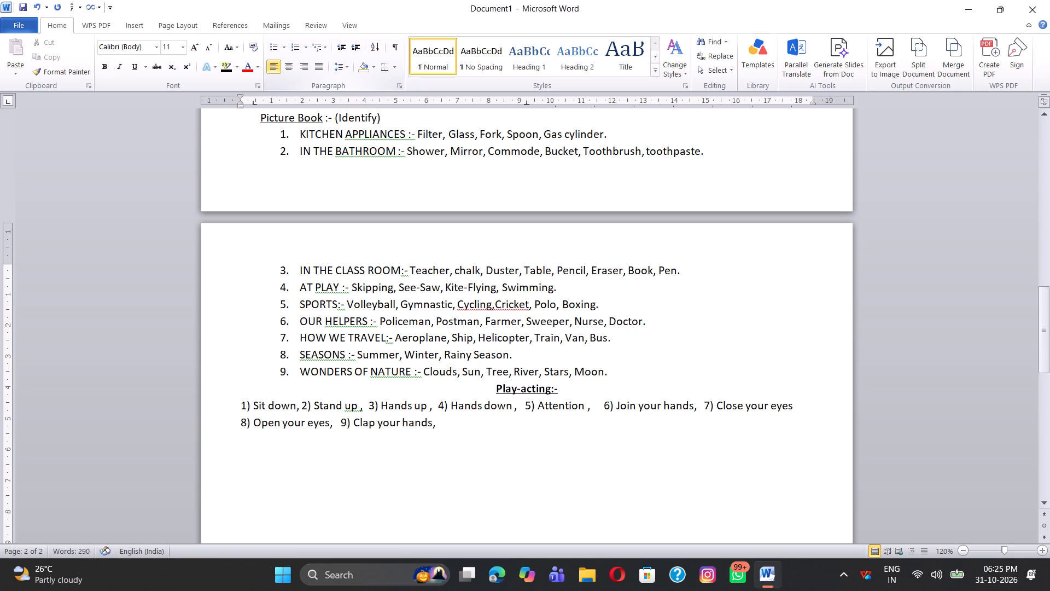
# Add the tenth Play-acting item "10) Sleep," on the second line, followed by spacing.
pyautogui.press('space')
pyautogui.write('10)')
pyautogui.press('space')
pyautogui.write('Sleep')
pyautogui.press(',')
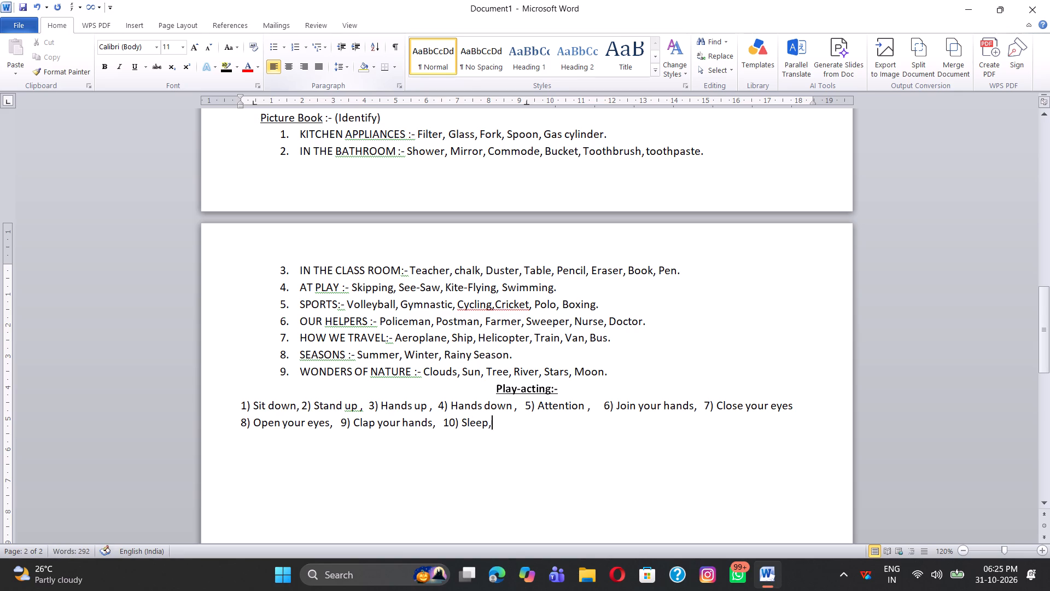
pyautogui.press('space')
pyautogui.press('space')
pyautogui.press('space')
# Add the eleventh Play-acting item "11) Yawn," on the same line, followed by spacing.
pyautogui.write('11)')
pyautogui.press('space')
pyautogui.write('W')
pyautogui.press('BackSpace')
pyautogui.write('Yawn')
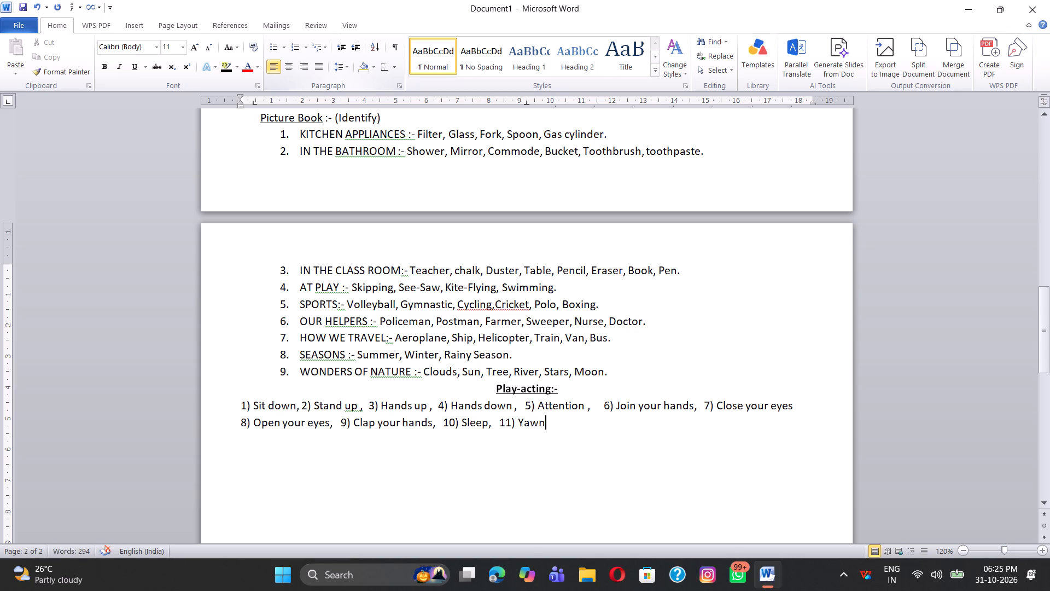
pyautogui.press(',')
pyautogui.press('space')
pyautogui.press('space')
pyautogui.press('space')
# Add the twelfth Play-acting item "12) Fold your arms," on the second line, followed by spacing.
pyautogui.write('12')
pyautogui.hotkey('shift', ')')
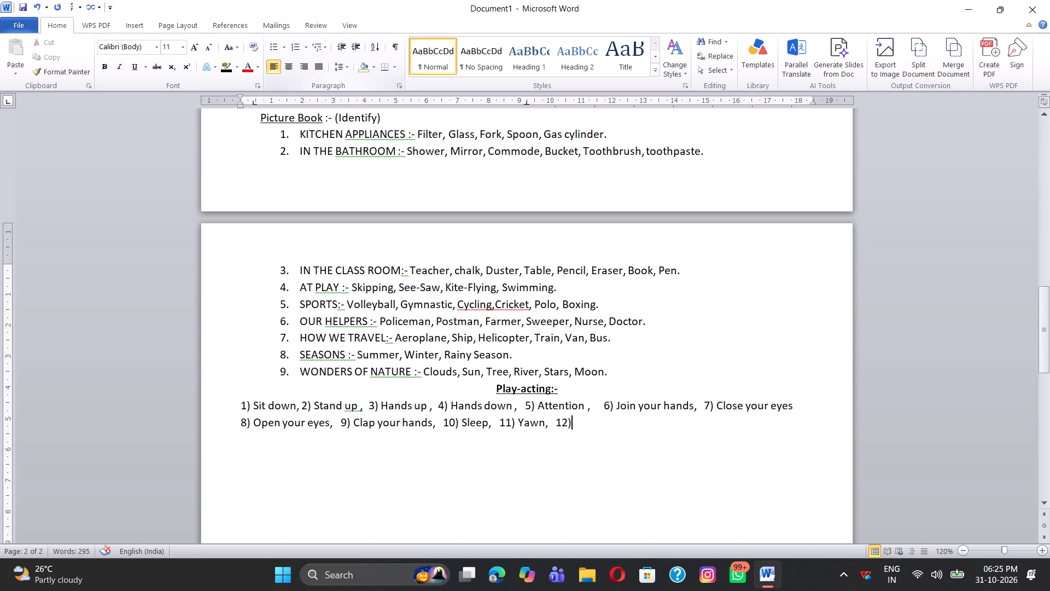
pyautogui.press('space')
pyautogui.write('F')
pyautogui.write('old')
pyautogui.press('space')
pyautogui.write('your')
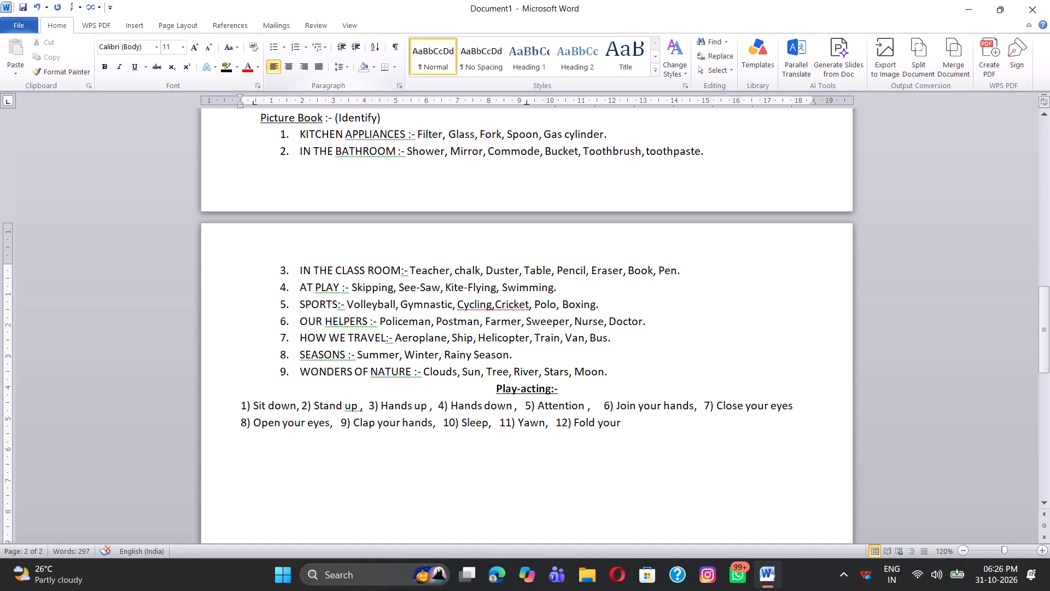
pyautogui.press('space')
pyautogui.write('arms')
pyautogui.write(',')
pyautogui.press('space')
pyautogui.press('space')
pyautogui.press('space')
# Add the thirteenth Play-acting item "13) Smile," on the second line, followed by spacing.
pyautogui.write('13')
pyautogui.hotkey('shift', ')')
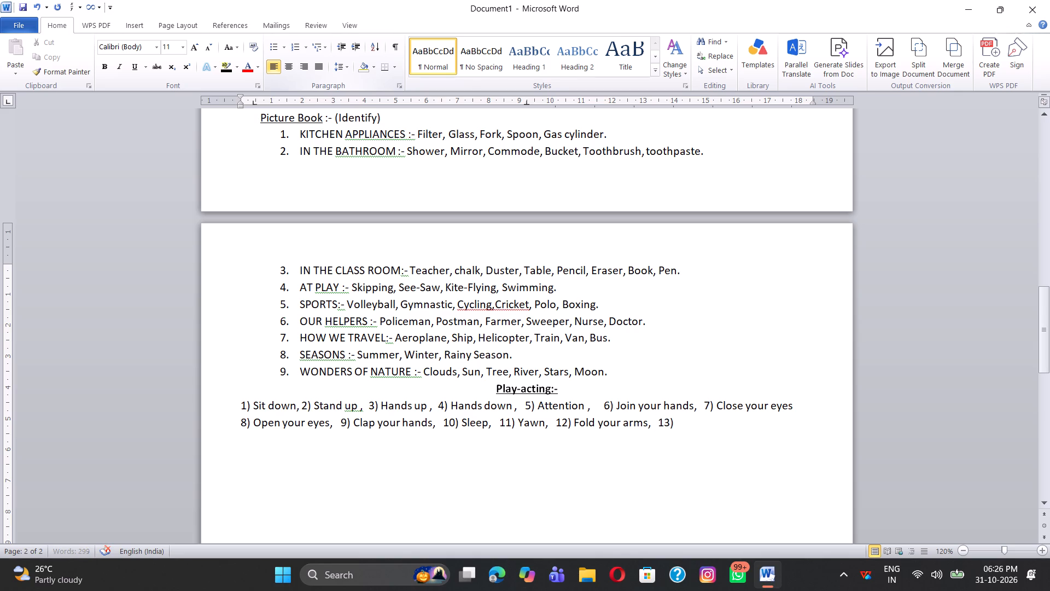
pyautogui.press('space')
pyautogui.write('Smiole')
pyautogui.press('BackSpace')
pyautogui.press('BackSpace')
pyautogui.press('BackSpace')
pyautogui.press('BackSpace')
pyautogui.write('ile')
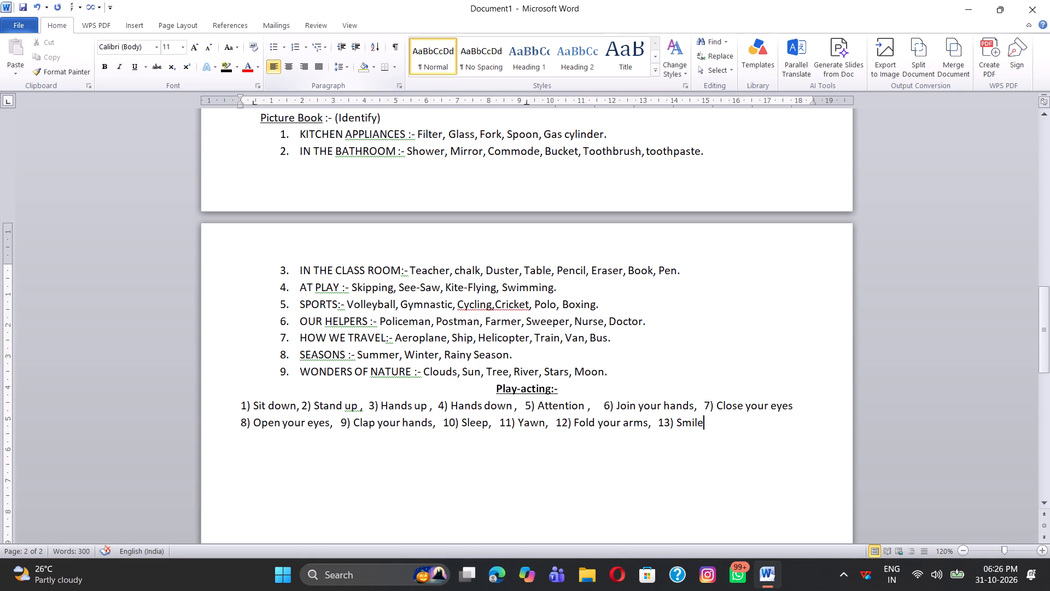
pyautogui.press(',')
pyautogui.press('space')
pyautogui.press('space')
# Add the fourteenth Play-acting item "14) Jump," on the second line, followed by spacing.
pyautogui.write('14')
pyautogui.hotkey('shift', ')')
pyautogui.press('space')
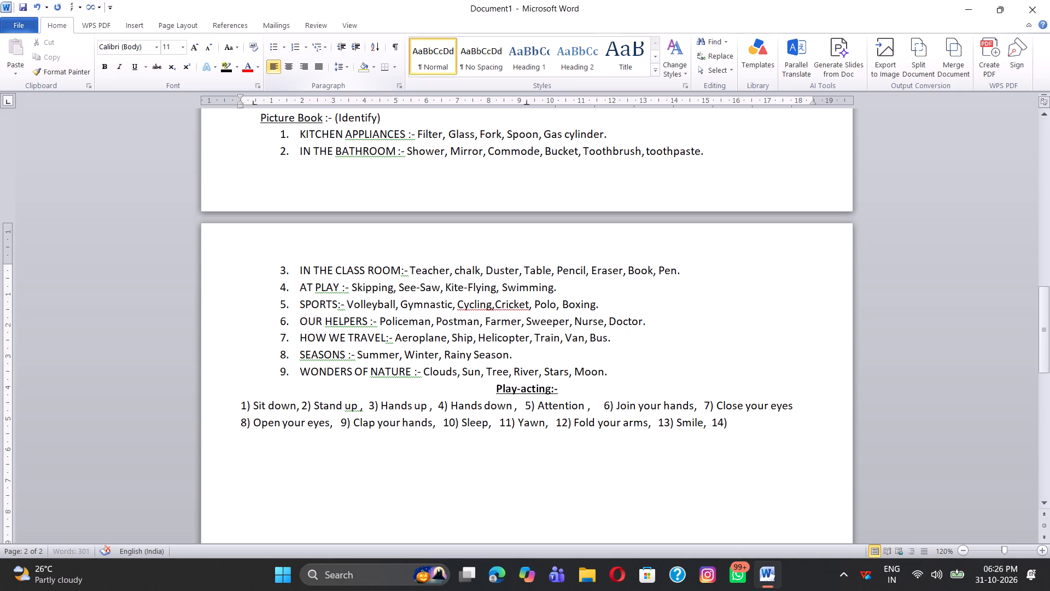
pyautogui.write('Jump')
pyautogui.press(',')
pyautogui.press('space')
pyautogui.press('space')
# Add the fifteenth Play-acting item "15) Run" at the end of the second line.
pyautogui.write('15')
pyautogui.hotkey('shift', ')')
pyautogui.press('space')
pyautogui.write('R')
pyautogui.write('un')
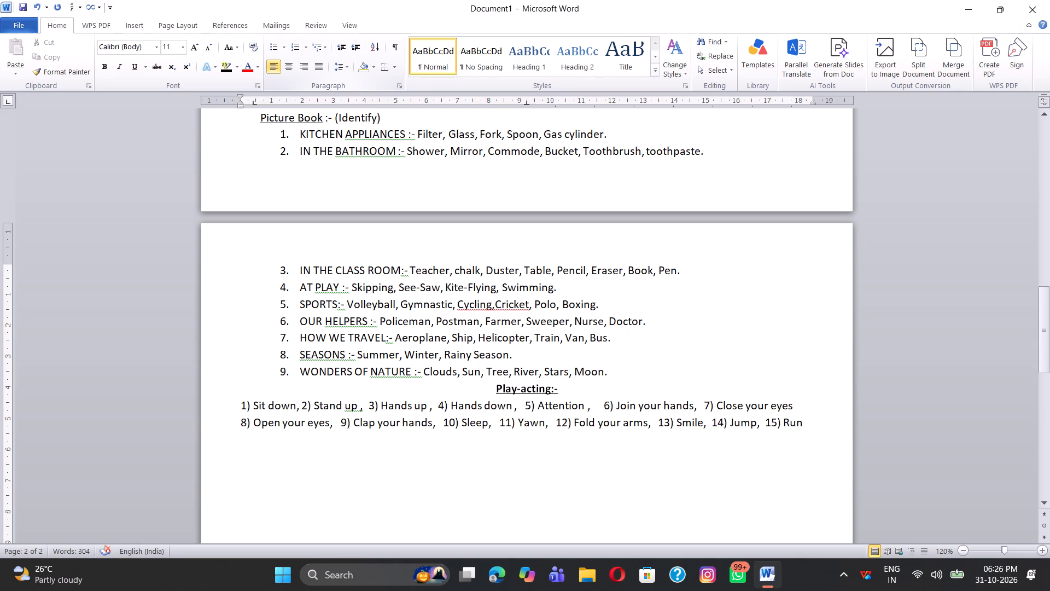
# Enter the sixteenth Play-acting item "16) Vomit" on a new third line, followed by spacing.
pyautogui.press('Return')
pyautogui.write('16')
pyautogui.hotkey('shift', ')')
pyautogui.press('space')
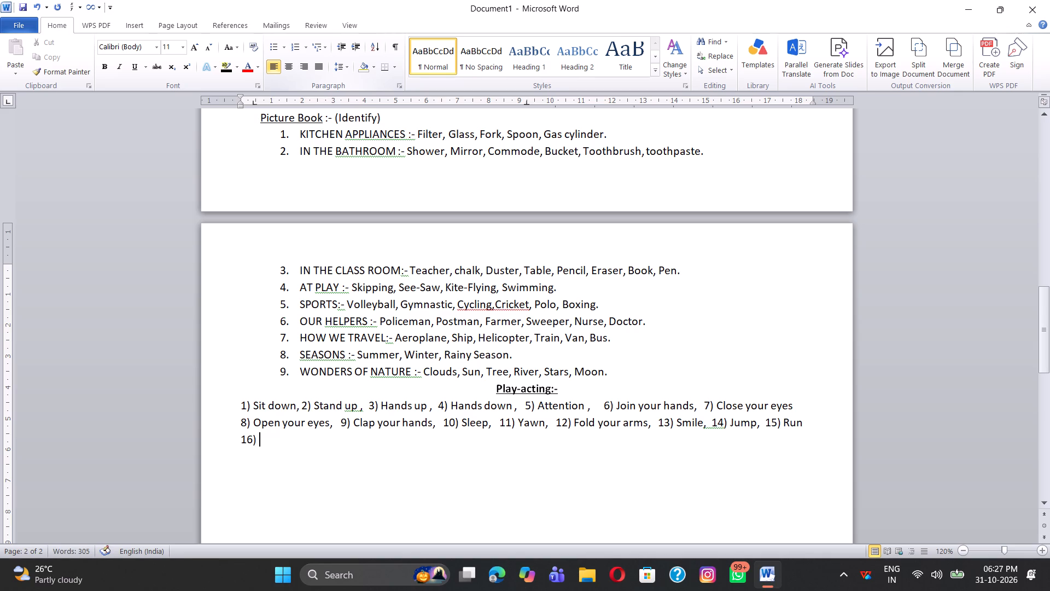
pyautogui.write('Vomit')
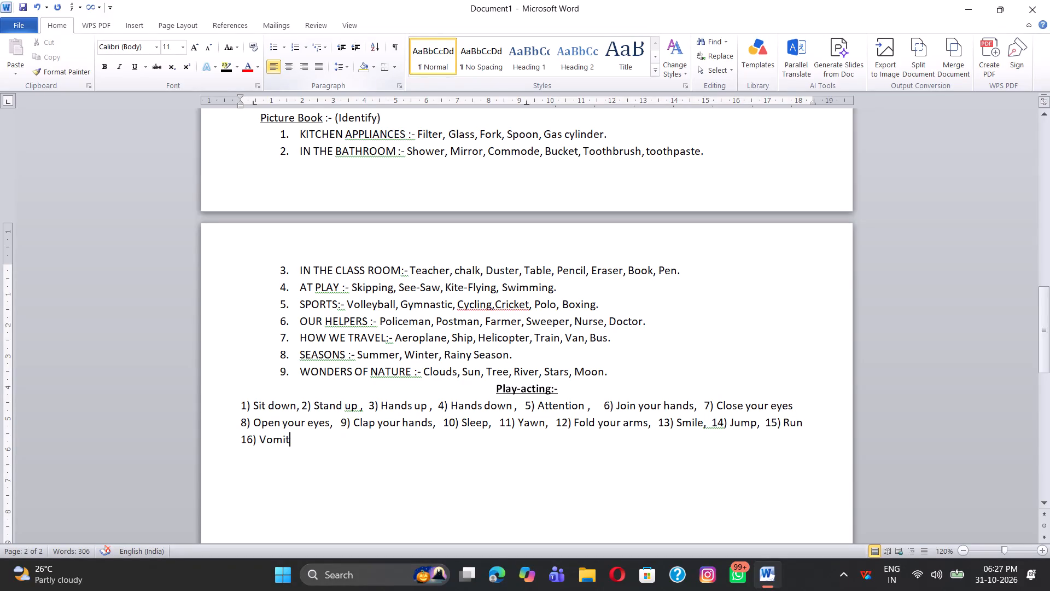
pyautogui.press('space')
pyautogui.press('space')
# Add the seventeenth Play-acting item "17) Walk" on the third line, followed by wider spacing of five spaces.
pyautogui.write('17')
pyautogui.hotkey('shift', ')')
pyautogui.press('space')
pyautogui.write('Walk')
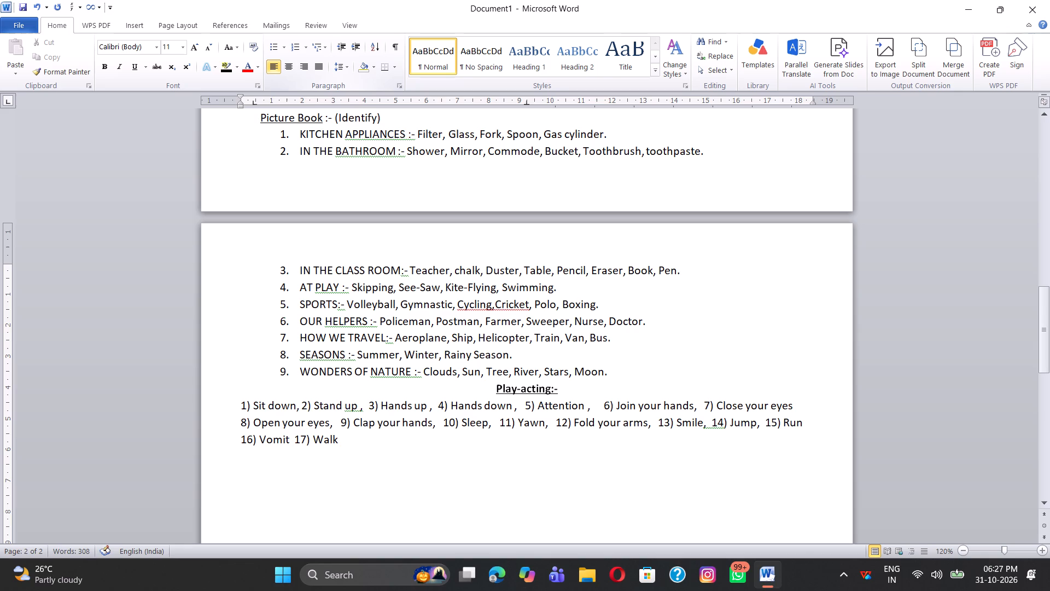
pyautogui.press('space')
pyautogui.press('space')
pyautogui.press('space')
pyautogui.press('space')
pyautogui.press('space')
# Add the eighteenth Play-acting item "18) Turn around" on the third line, followed by five spaces.
pyautogui.write('18)')
pyautogui.press('space')
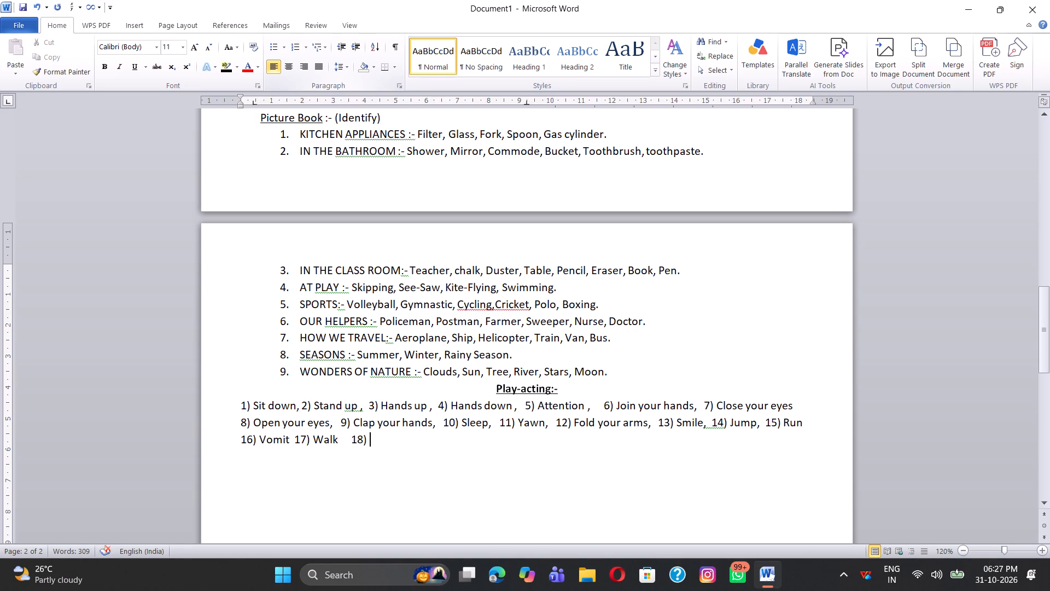
pyautogui.write('Turn')
pyautogui.press('space')
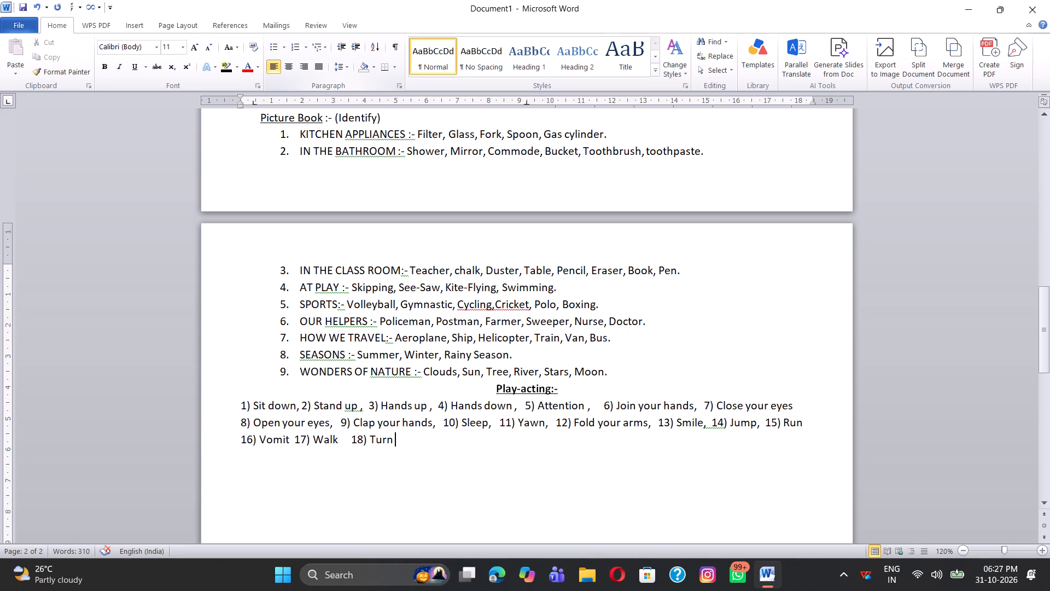
pyautogui.write('aroun')
pyautogui.press('d')
pyautogui.press('space')
pyautogui.press('space')
pyautogui.press('space')
pyautogui.press('space')
pyautogui.press('space')
# Add the nineteenth Play-acting item "19) Sorry" on the third line, followed by six spaces.
pyautogui.write('19)')
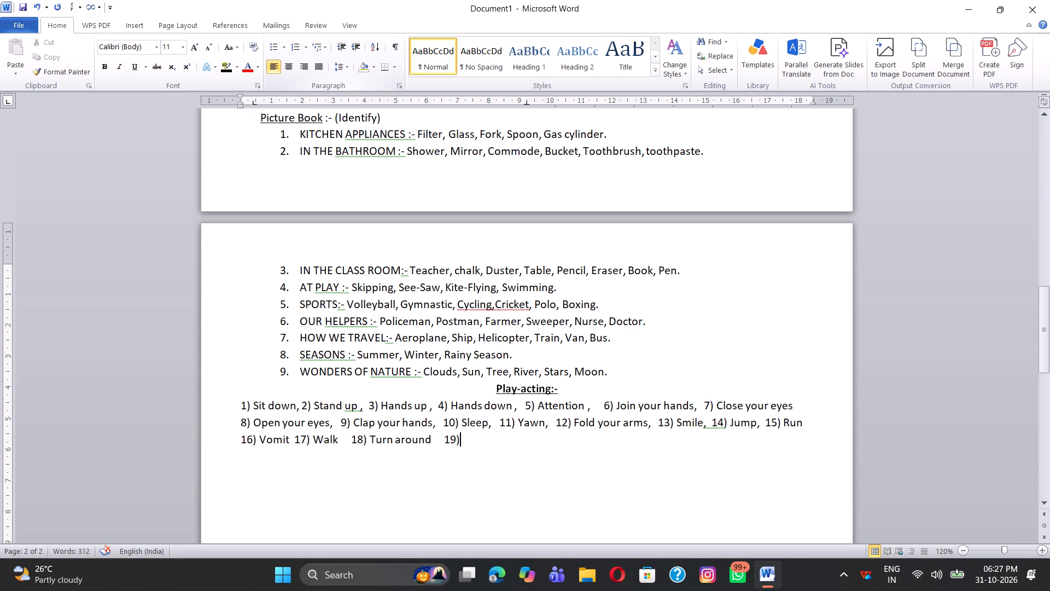
pyautogui.press('space')
pyautogui.write('Sorry')
pyautogui.press('space')
pyautogui.press('space')
pyautogui.press('space')
pyautogui.press('space')
pyautogui.press('space')
pyautogui.press('space')
# Add the twentieth Play-acting item "20) Dance" on the third line, with two spaces after the number and four after the word.
pyautogui.write('20)')
pyautogui.press('space')
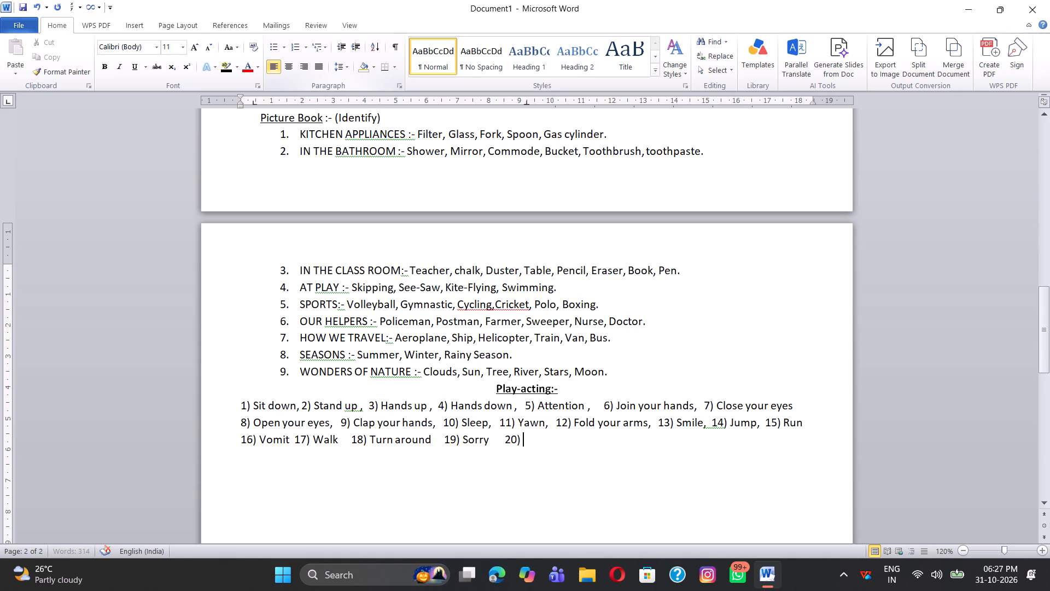
pyautogui.press('space')
pyautogui.write('Da')
pyautogui.write('nce')
pyautogui.press('space')
pyautogui.press('space')
pyautogui.press('space')
pyautogui.press('space')
# Add the twenty-first Play-acting item "21) Drink" on the third line, followed by four spaces.
pyautogui.write('21')
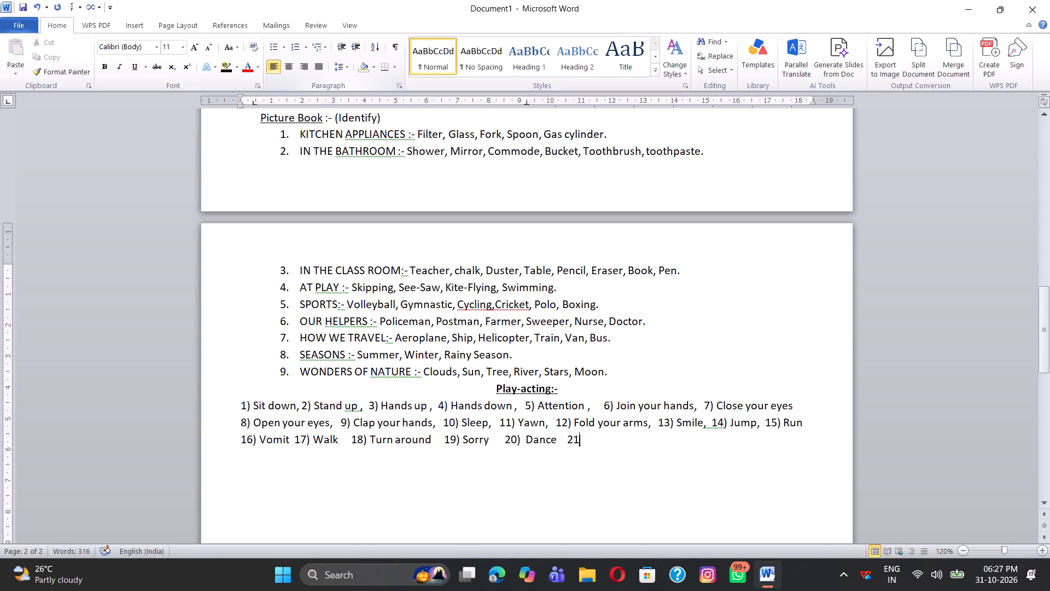
pyautogui.hotkey('shift', ')')
pyautogui.press('space')
pyautogui.write('Drink')
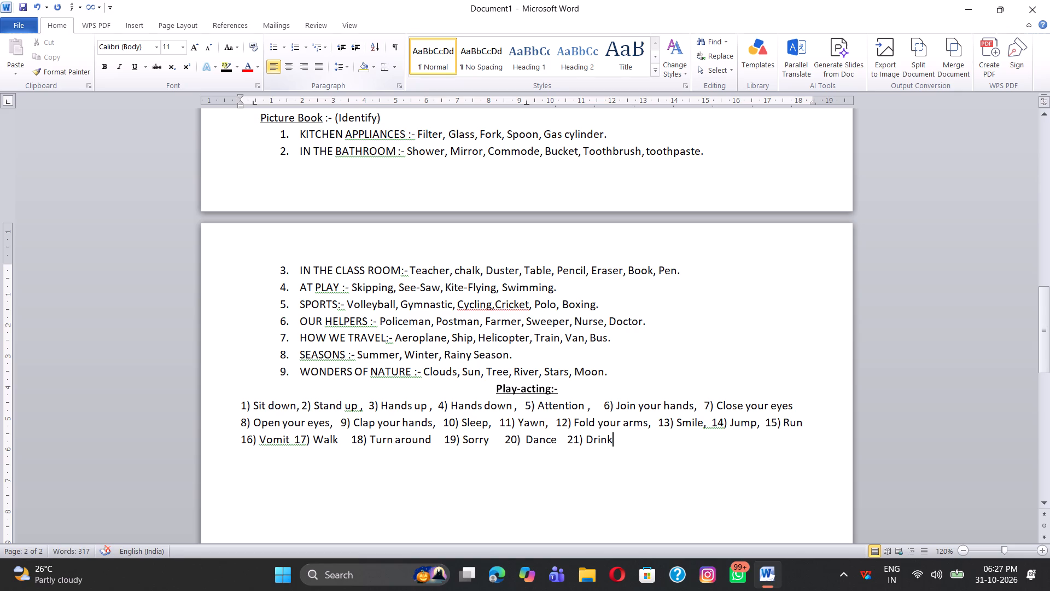
pyautogui.press('space')
pyautogui.press('space')
pyautogui.press('space')
pyautogui.press('space')
# Add the twenty-second Play-acting item "22) Brush yout teeth" on the third line, followed by four spaces.
pyautogui.write('22')
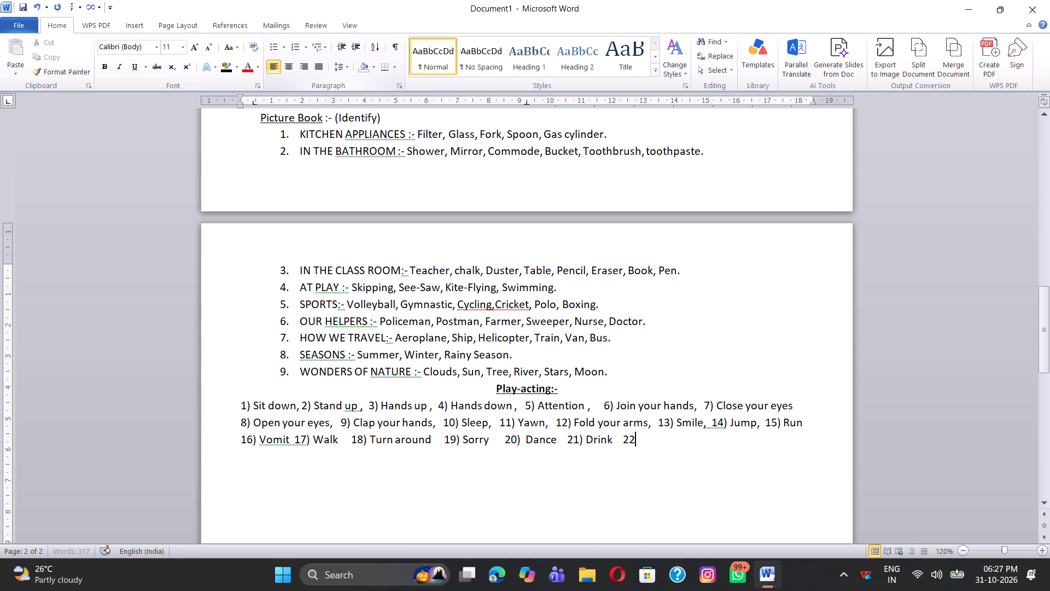
pyautogui.hotkey('shift', ')')
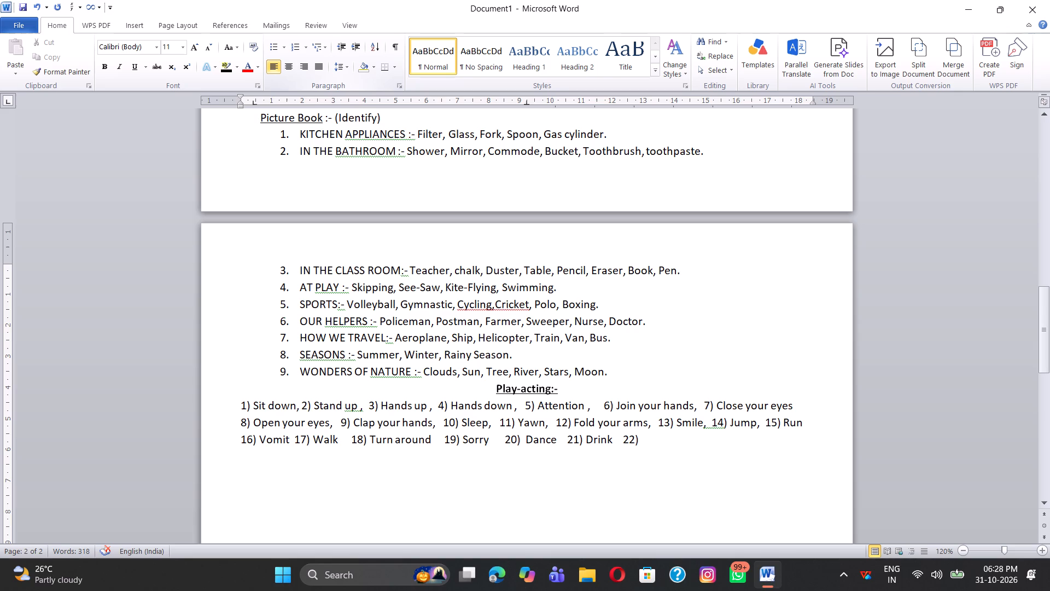
pyautogui.press('space')
pyautogui.write('Brush')
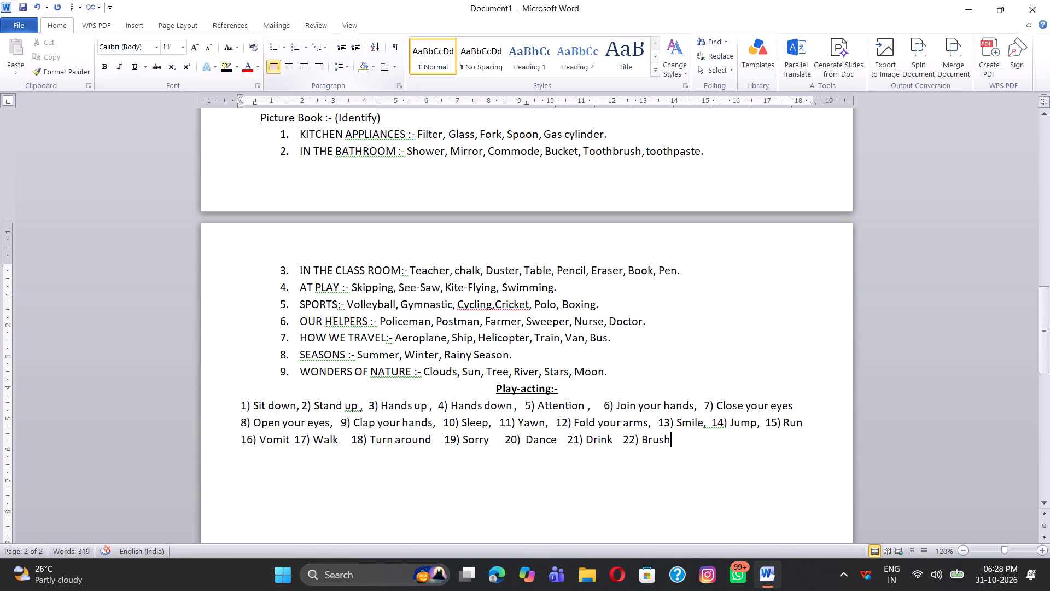
pyautogui.press('space')
pyautogui.write('yout teeth')
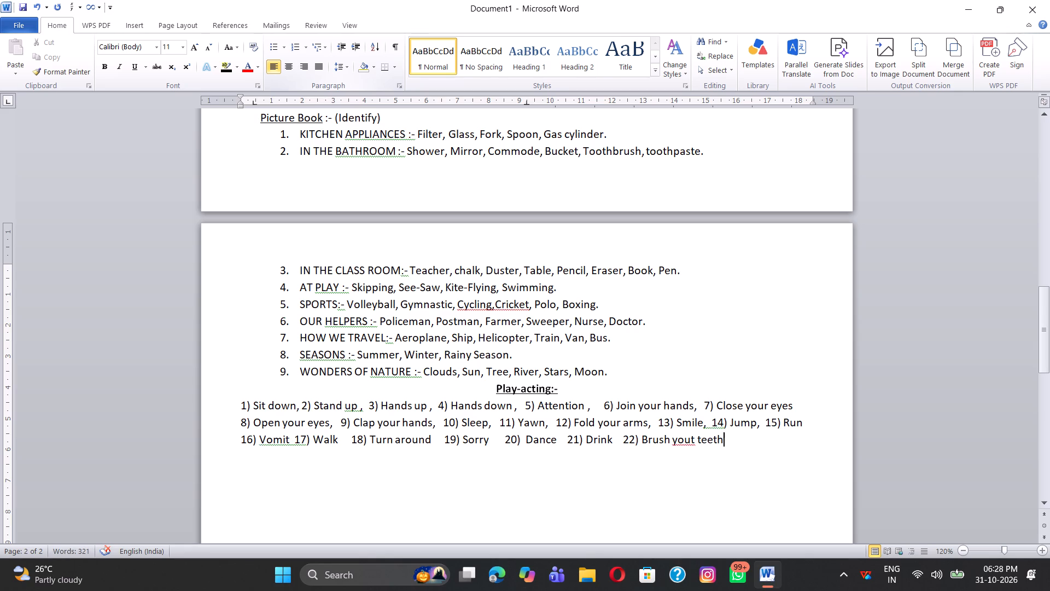
pyautogui.press('space')
pyautogui.press('space')
pyautogui.press('space')
pyautogui.press('space')
# Add the twenty-third Play-acting item "23) Cry" at the end of the third line.
pyautogui.write('23')
pyautogui.hotkey('shift', ')')
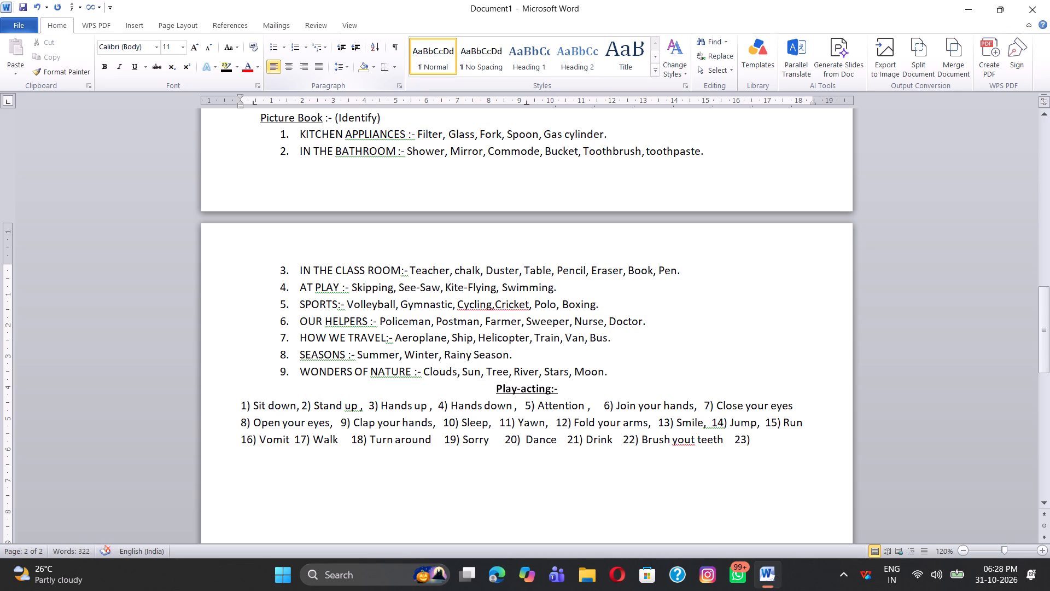
pyautogui.press('space')
pyautogui.write('Cry')
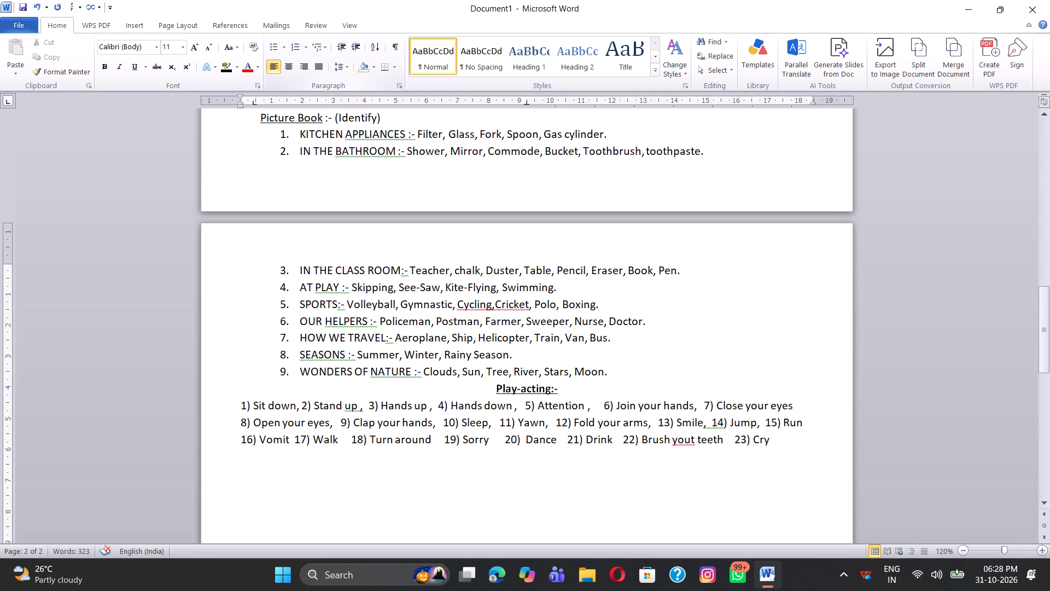
# Enter the twenty-fourth Play-acting item "24) Wash your face" on a new fourth line, followed by five spaces.
pyautogui.press('Return')
pyautogui.write('24')
pyautogui.hotkey('shift', ')')
pyautogui.press('space')
pyautogui.write('Wad')
pyautogui.press('BackSpace')
pyautogui.write('sh')
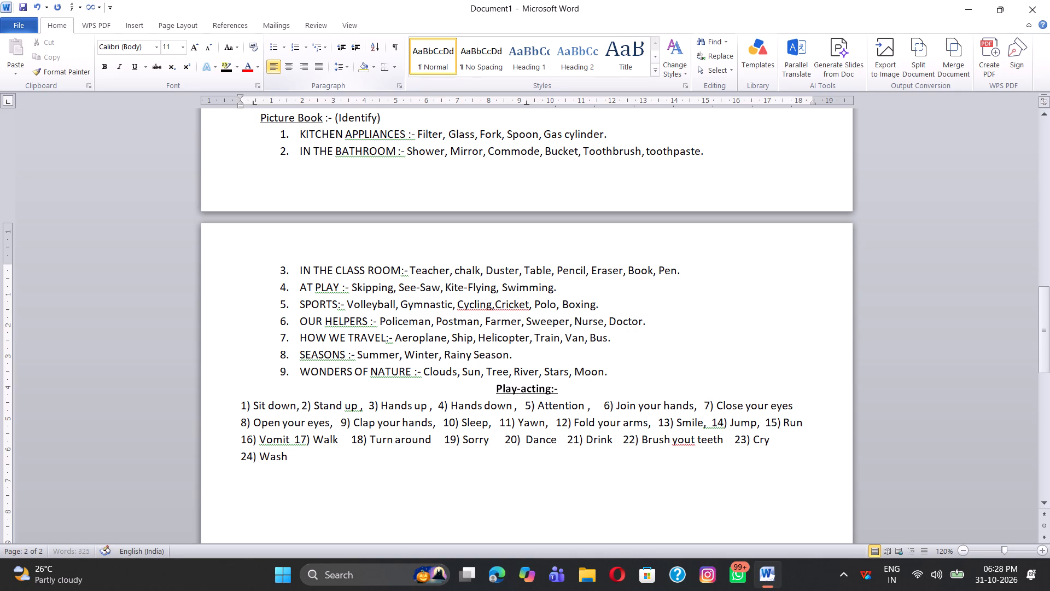
pyautogui.press('space')
pyautogui.press('y')
pyautogui.write('our face')
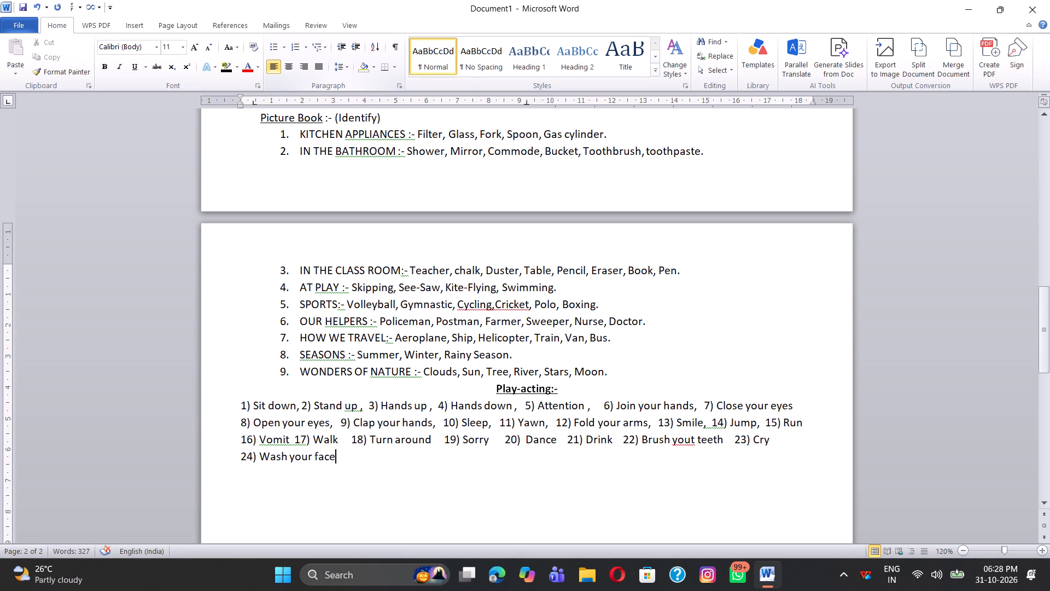
pyautogui.press('space')
pyautogui.press('space')
pyautogui.press('space')
pyautogui.press('space')
pyautogui.press('space')
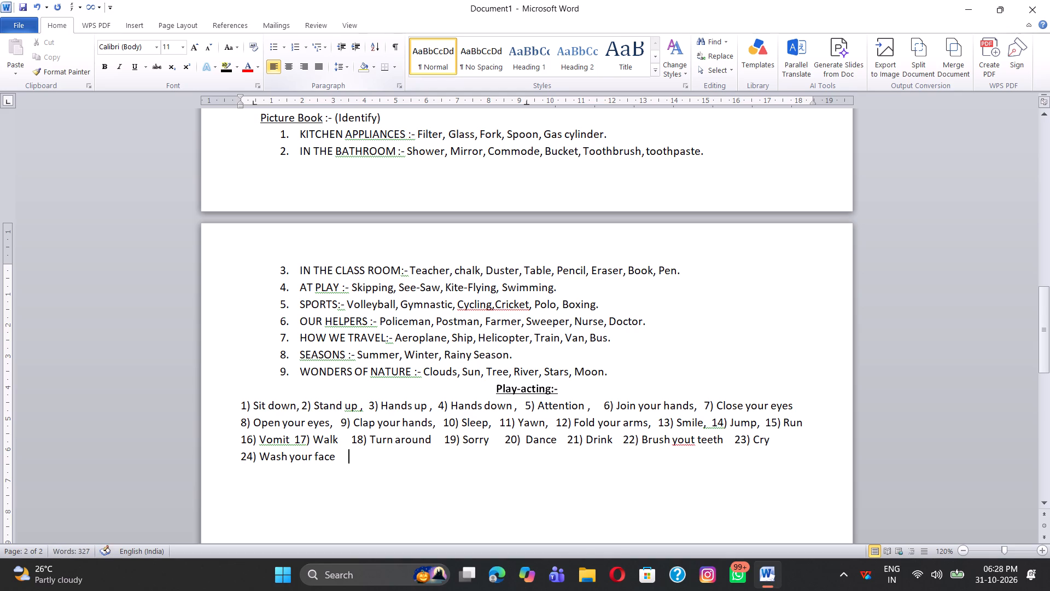
# Add the twenty-fifth Play-acting item "25)Fighting" on the fourth line, without a space after the number.
pyautogui.write('25')
pyautogui.hotkey('shift', ')')
pyautogui.hotkey('shift', 'f')
pyautogui.press('i')
pyautogui.write('ghting')
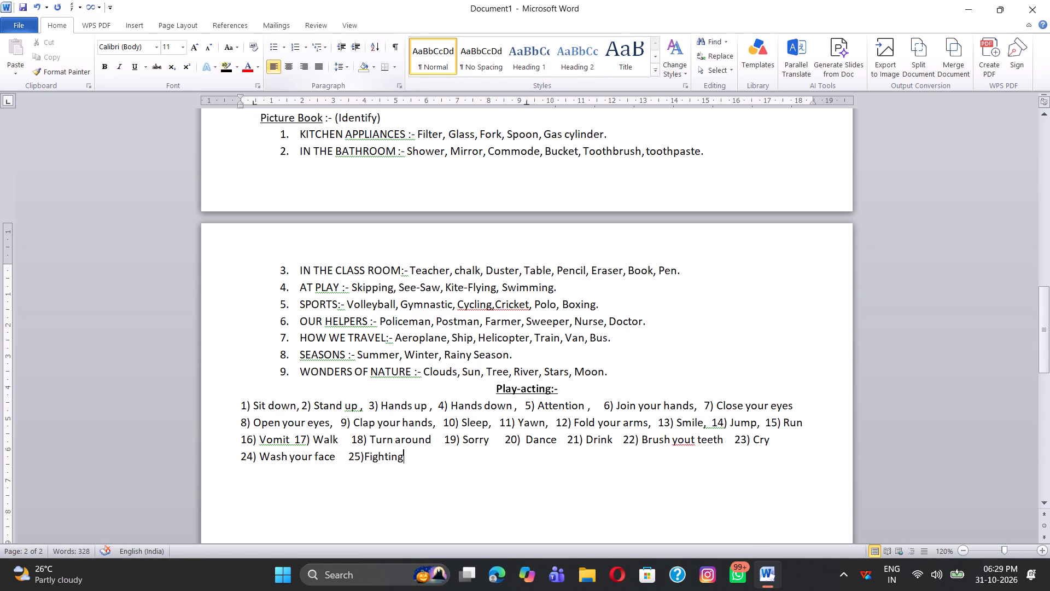
# Insert a space before "Fighting" in Play-acting item 25 and end the item with a full stop.
pyautogui.press('Left')
pyautogui.press('Left')
pyautogui.press('Left')
pyautogui.press('Left')
pyautogui.press('Left')
pyautogui.press('Left')
pyautogui.press('Left')
pyautogui.press('Left')
pyautogui.press('space')
pyautogui.press('Right')
pyautogui.press('Right')
pyautogui.press('Right')
pyautogui.press('Right')
pyautogui.press('Right')
pyautogui.press('Right')
pyautogui.press('Right')
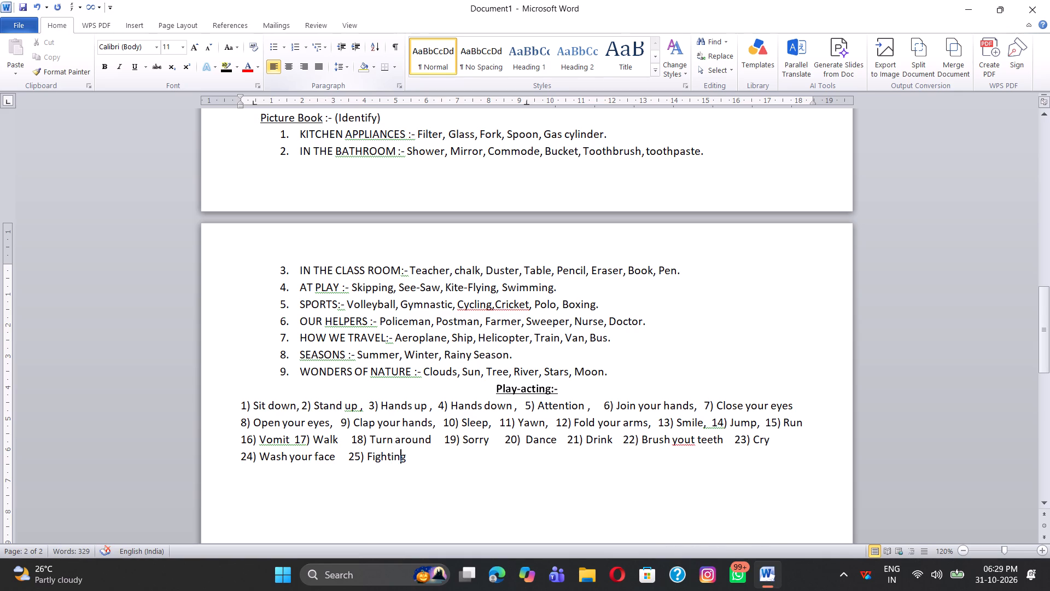
pyautogui.press('Right')
pyautogui.press('.')
# Add the centred heading "RHYMES:-" on a new line below the Play-acting items.
pyautogui.press('Return')
pyautogui.write('RHYMES')
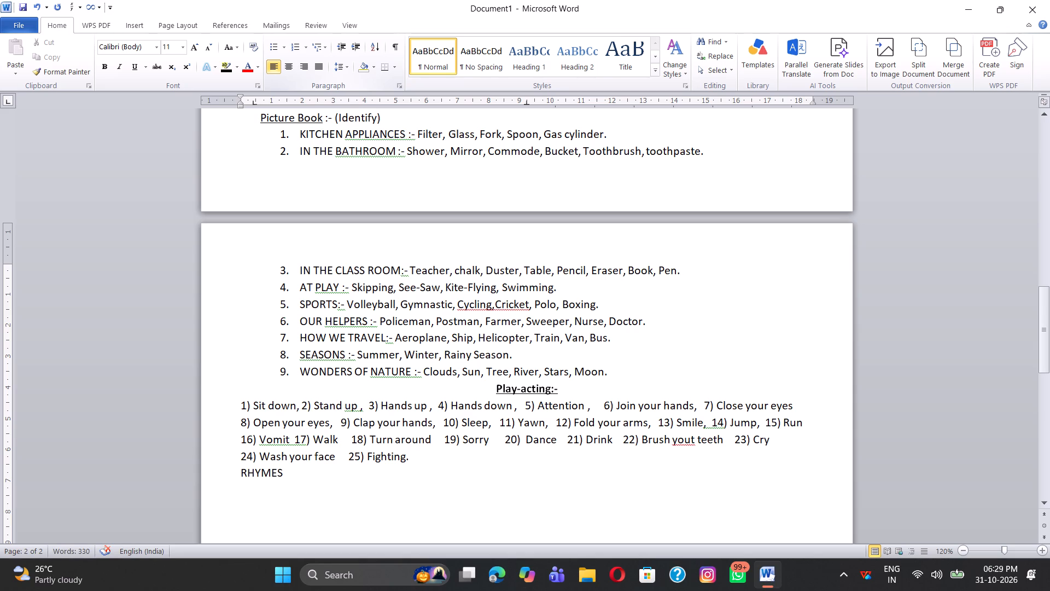
pyautogui.write(':-')
pyautogui.click(286, 67)
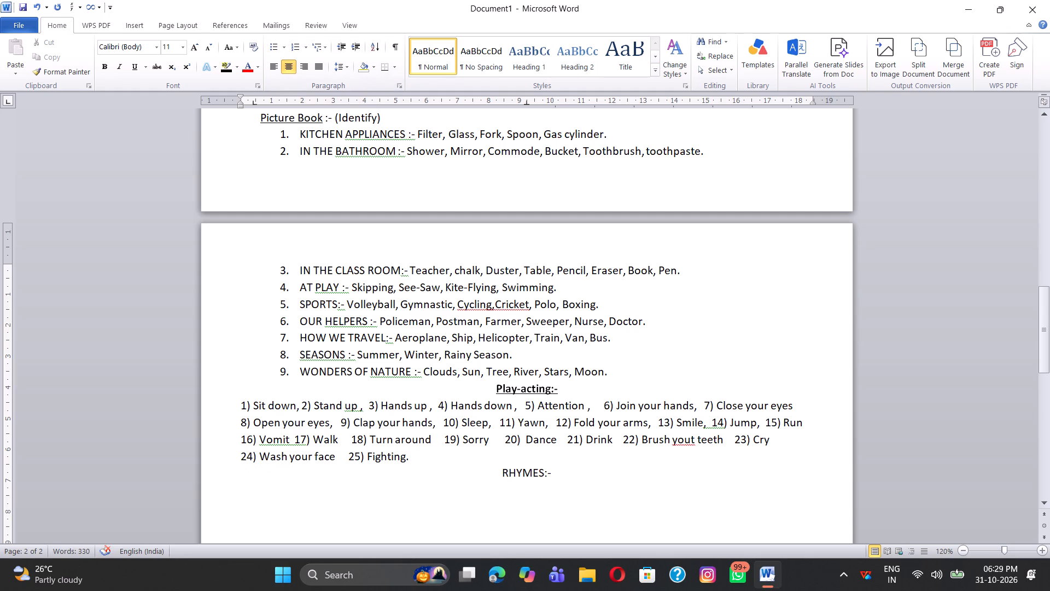
# Make the word "RHYMES" in the new heading bold, leaving out the ":-" after it.
pyautogui.moveTo(499, 474); pyautogui.dragTo(551, 473)
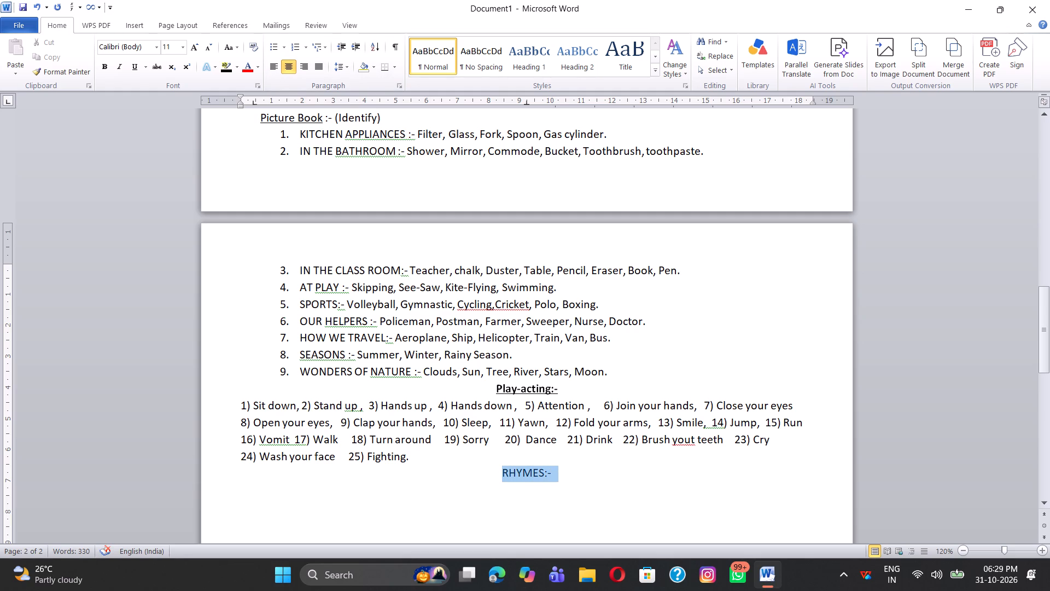
pyautogui.moveTo(551, 473); pyautogui.dragTo(542, 476)
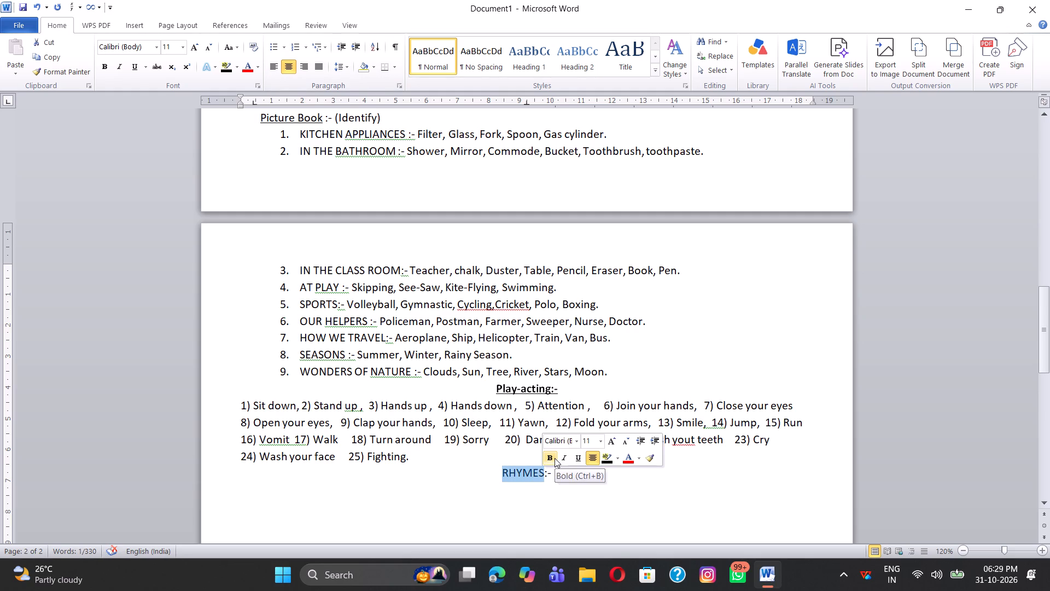
pyautogui.click(555, 458)
pyautogui.click(556, 480)
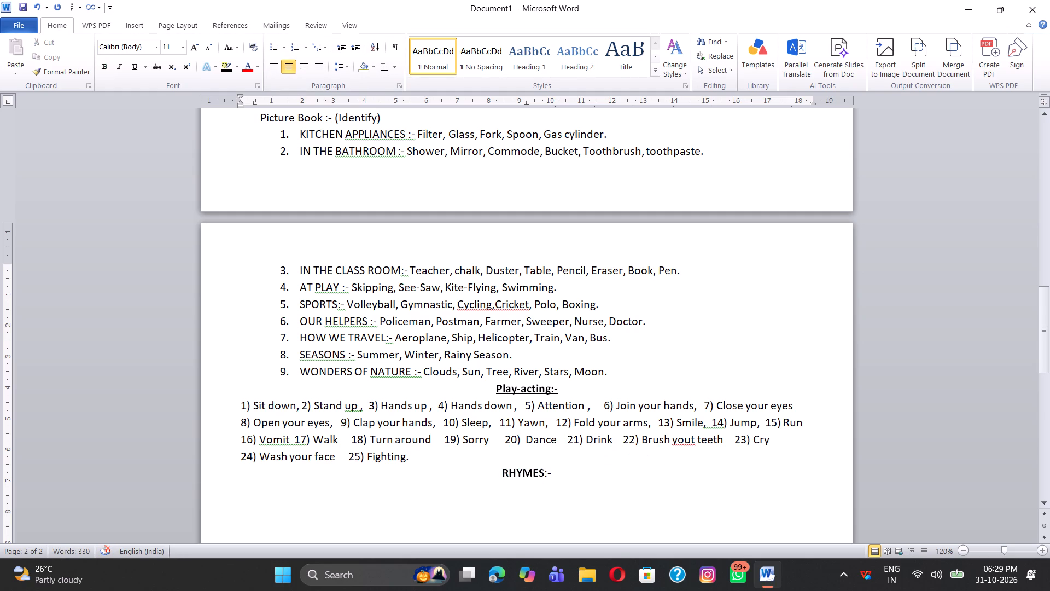
# Enter the label "Textual:-" followed by a space on a new left-aligned line under the RHYMES heading.
pyautogui.press('Return')
pyautogui.scroll(-1, 556, 480)
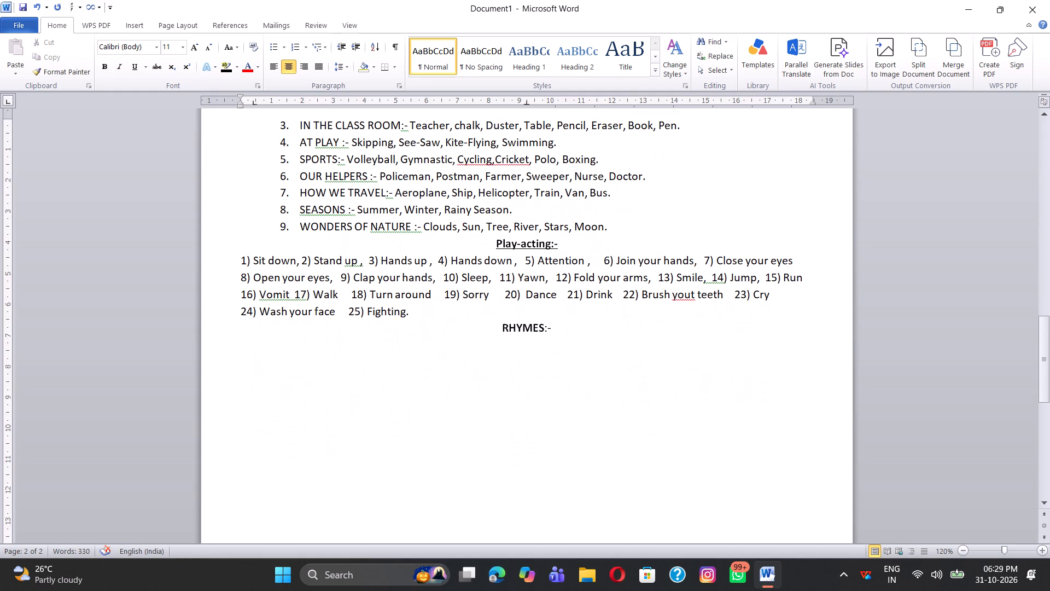
pyautogui.click(274, 68)
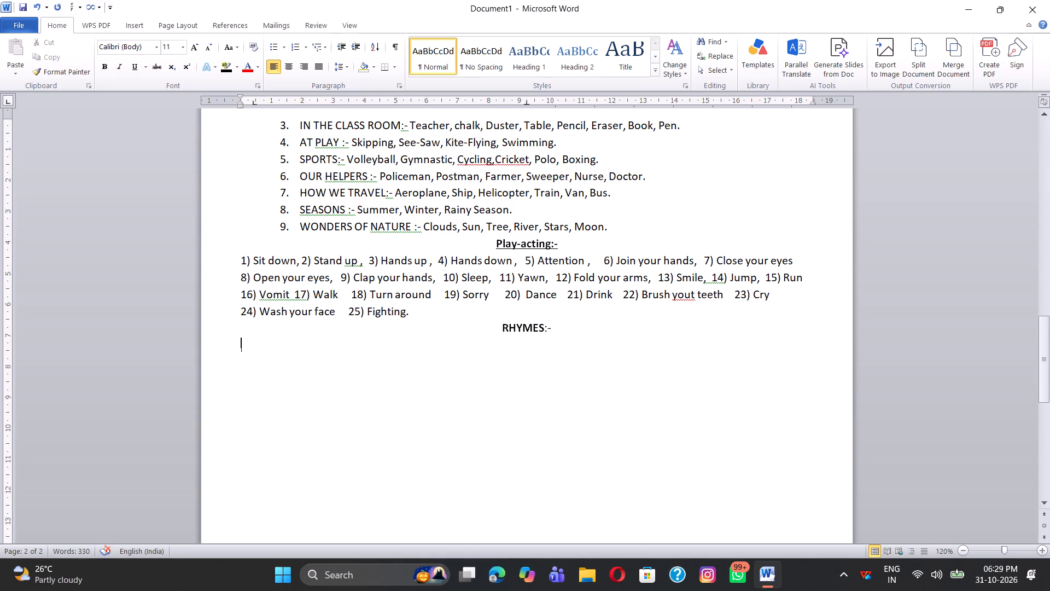
pyautogui.write('Te')
pyautogui.press('x')
pyautogui.write('tual')
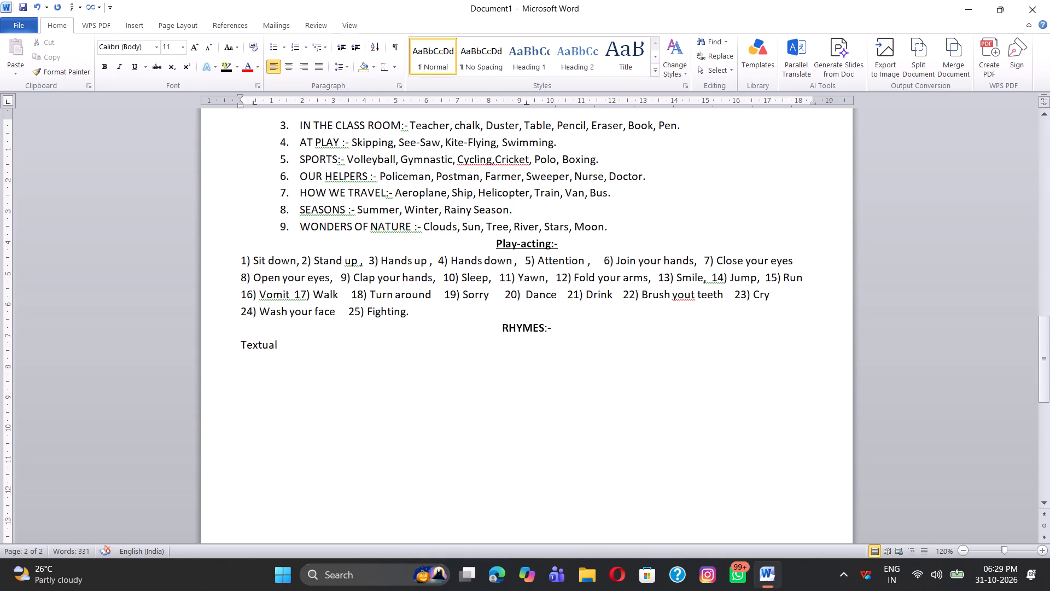
pyautogui.write(':-')
pyautogui.press('space')
# Add the first Textual rhyme "1) A FOR APPLE, B FOR BALL" after the label and start a new line.
pyautogui.write('i)')
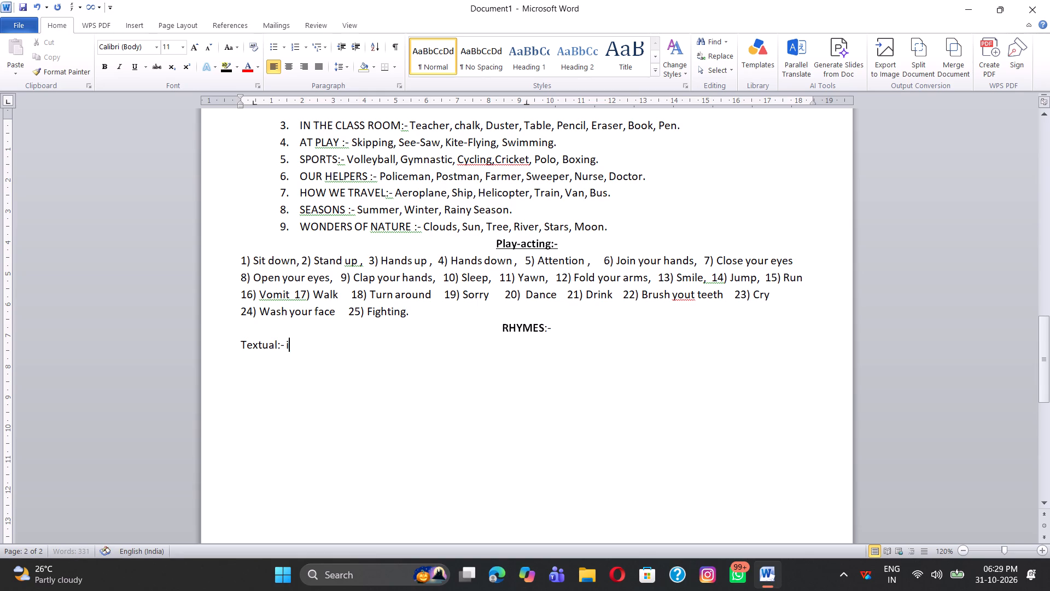
pyautogui.press('BackSpace')
pyautogui.press('BackSpace')
pyautogui.write('1)')
pyautogui.press('space')
pyautogui.write('A')
pyautogui.press('space')
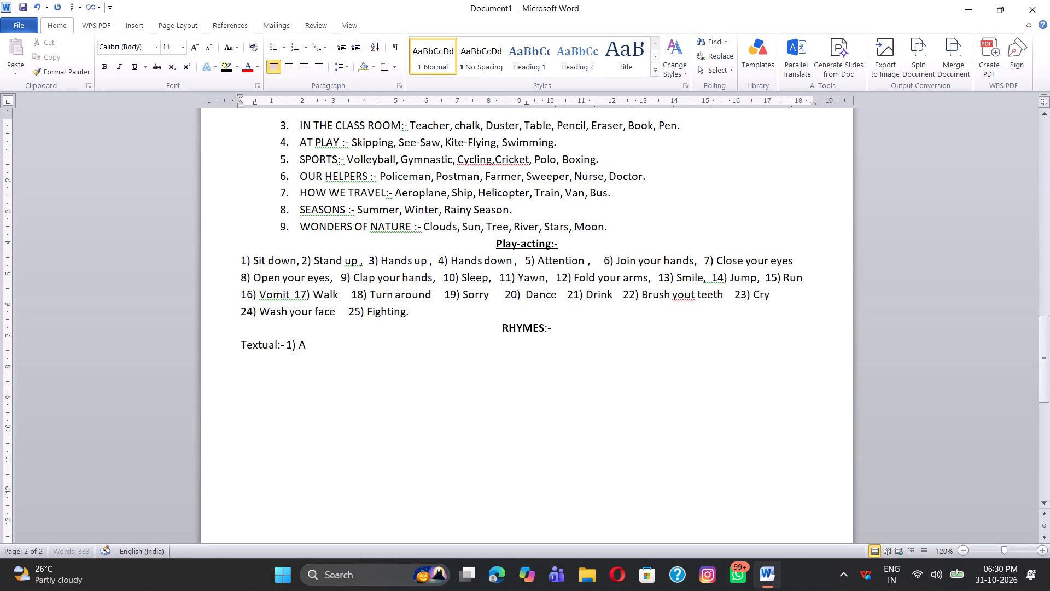
pyautogui.write('FOR')
pyautogui.press('space')
pyautogui.write('APPLE')
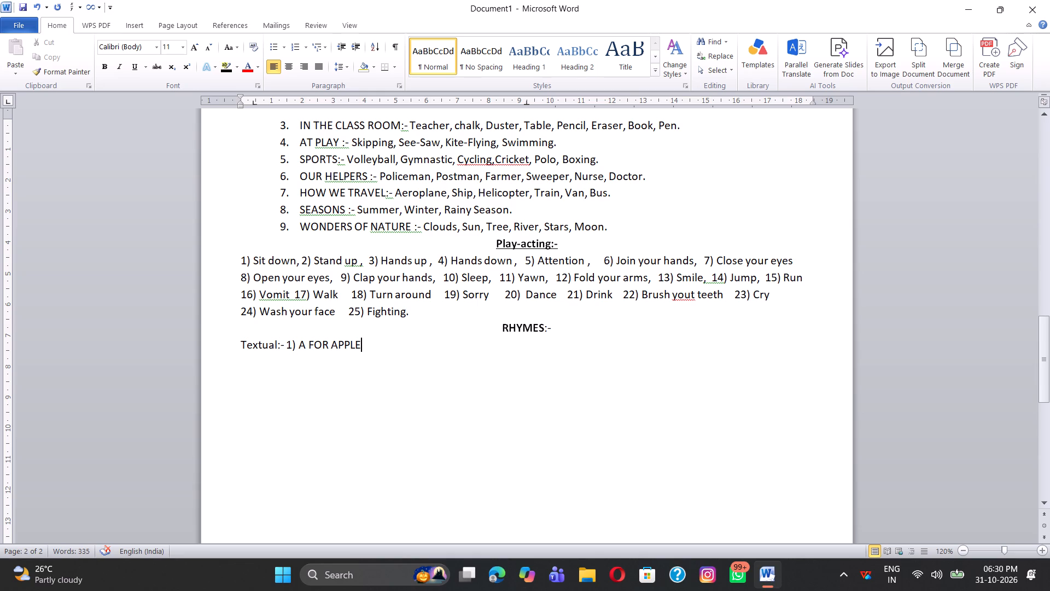
pyautogui.write(', B')
pyautogui.press('space')
pyautogui.write('Fo')
pyautogui.press('BackSpace')
pyautogui.write('OR BALL')
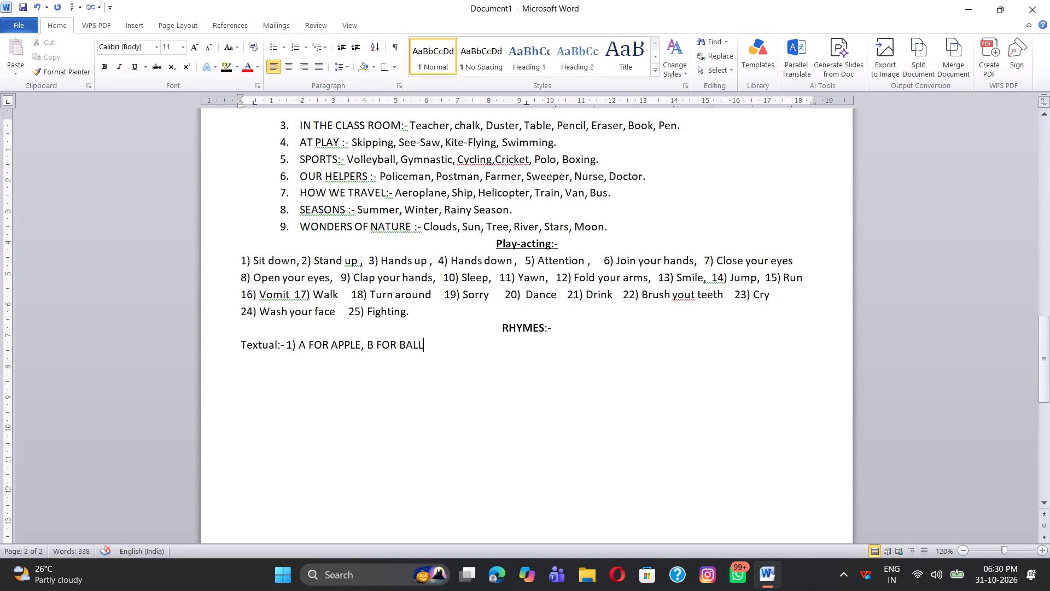
pyautogui.press('Return')
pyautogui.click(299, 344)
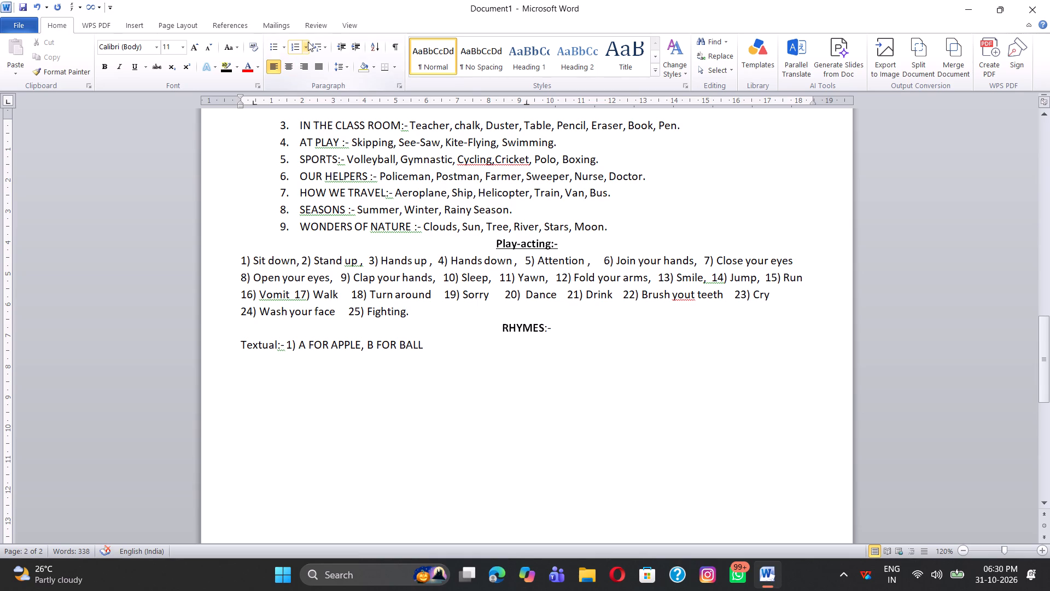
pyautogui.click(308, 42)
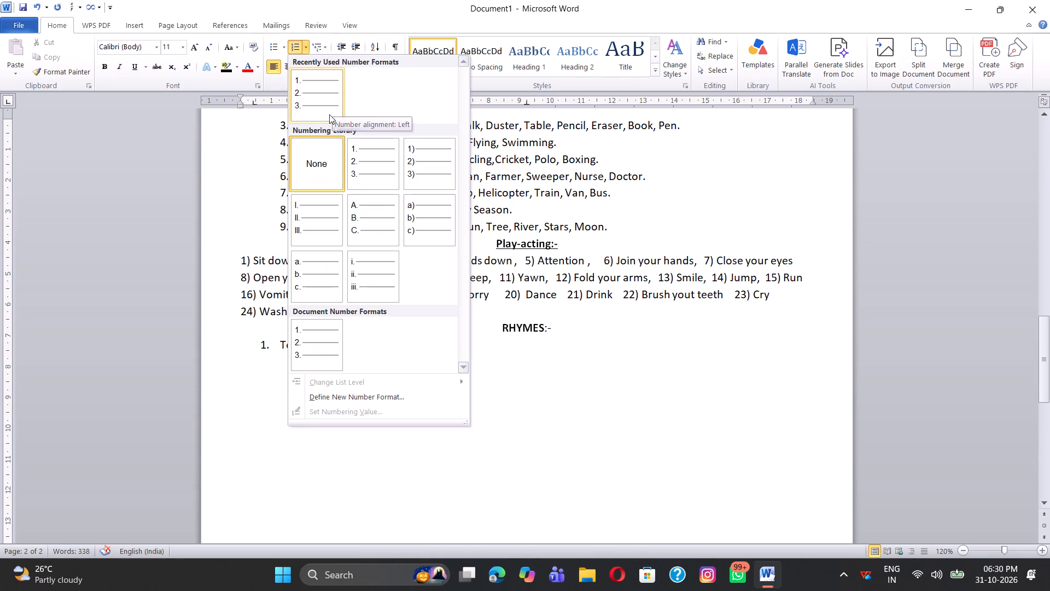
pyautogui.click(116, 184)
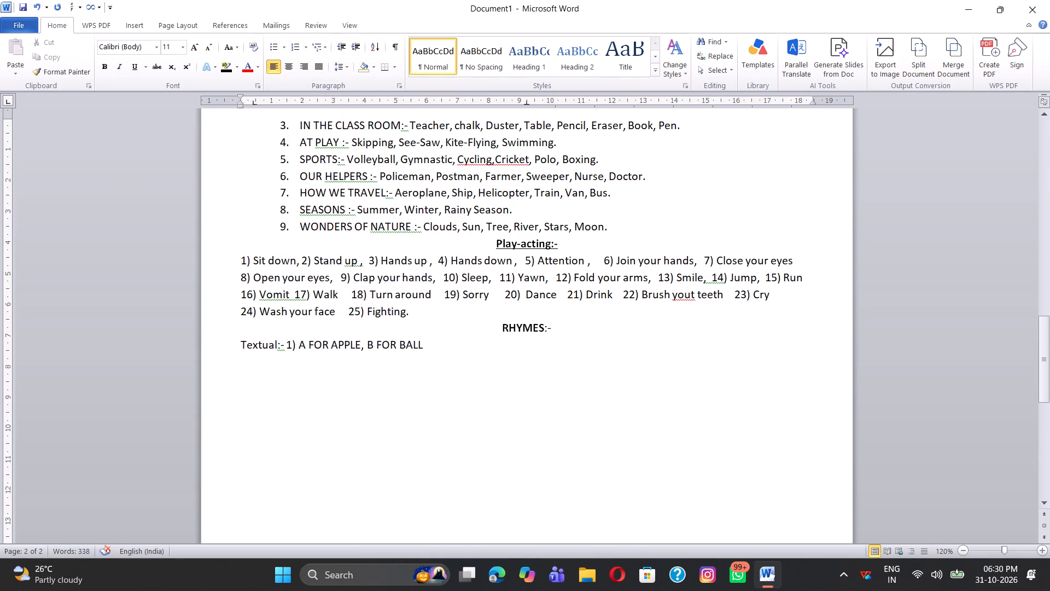
# Add the second Textual rhyme "2) I SEE THE MOON", indented with spaces to line up under item 1), and start a new line.
pyautogui.click(254, 371)
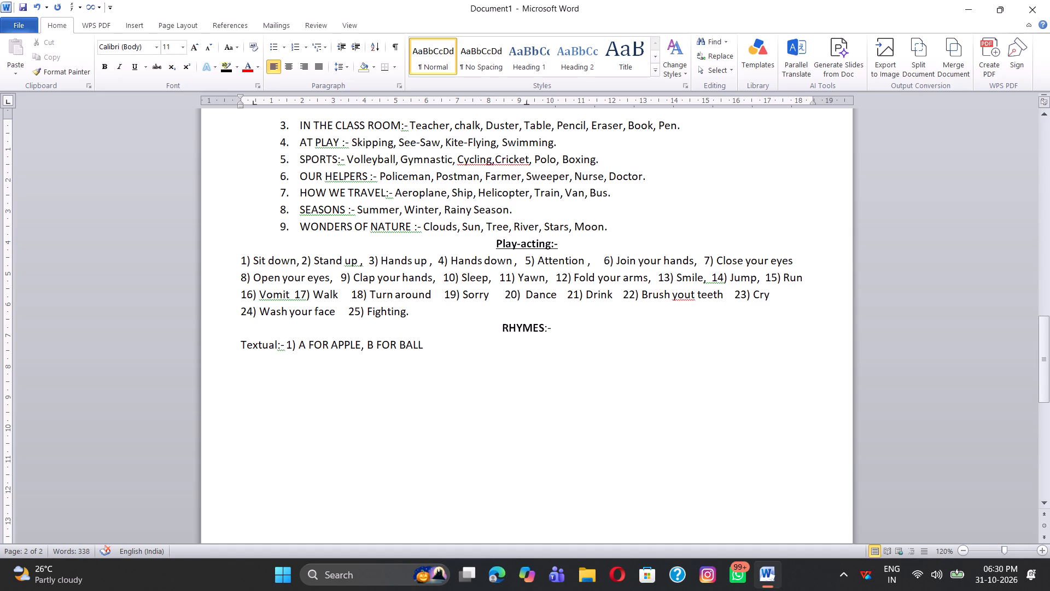
pyautogui.press('Tab')
pyautogui.press('Tab')
pyautogui.press('BackSpace')
pyautogui.press('space')
pyautogui.press('space')
pyautogui.press('space')
pyautogui.press('space')
pyautogui.press('space')
pyautogui.press('space')
pyautogui.press('space')
pyautogui.press('space')
pyautogui.press('space')
pyautogui.press('BackSpace')
pyautogui.press('2')
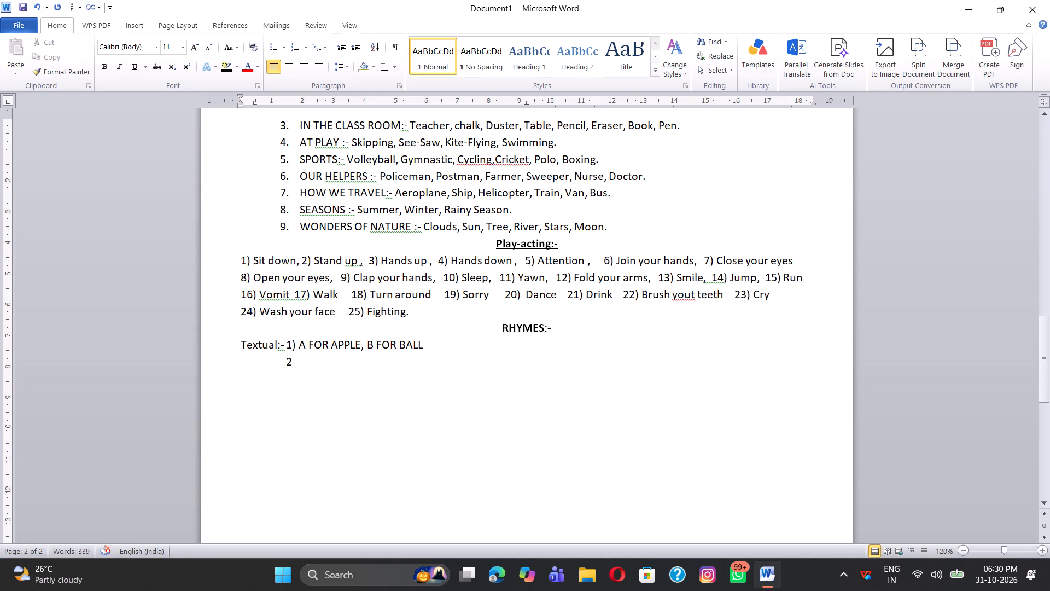
pyautogui.hotkey('shift', ')')
pyautogui.press('space')
pyautogui.write('I SEE THe')
pyautogui.press('BackSpace')
pyautogui.write('E MOON')
pyautogui.press('Return')
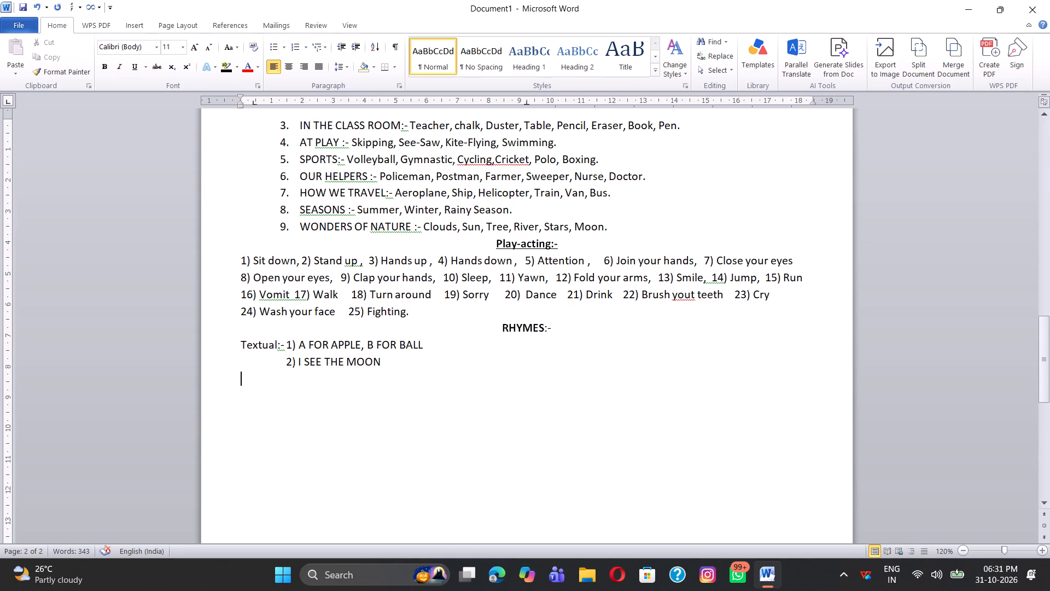
# Add the third rhyme "3) TEN LITTLE FINGERS" unindented at the left margin and start a new line.
pyautogui.press('3')
pyautogui.hotkey('shift', ')')
pyautogui.press('space')
pyautogui.write('TEN LITTLE')
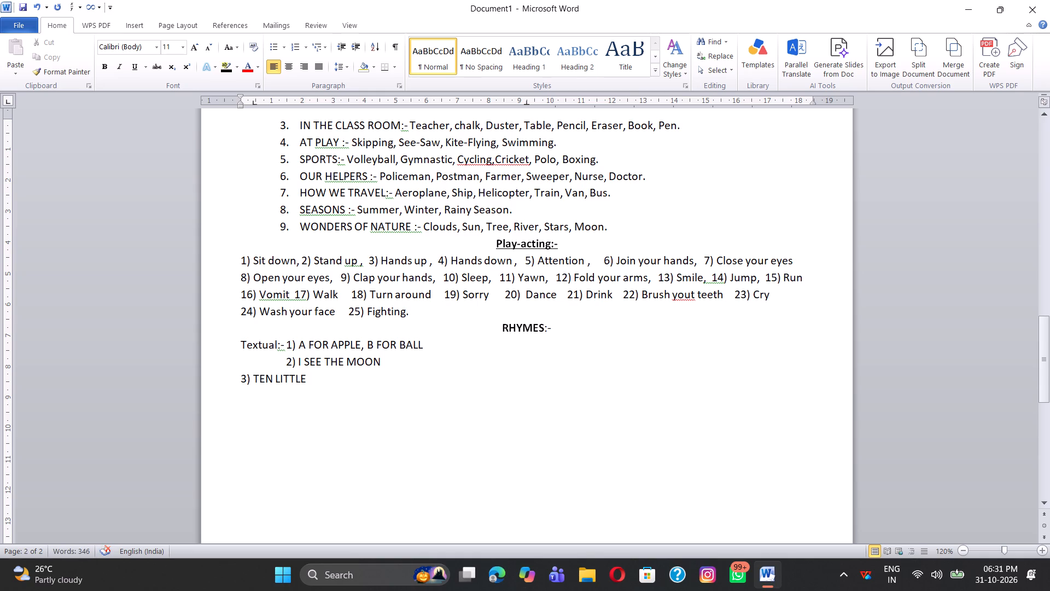
pyautogui.press('space')
pyautogui.write('FINGERS')
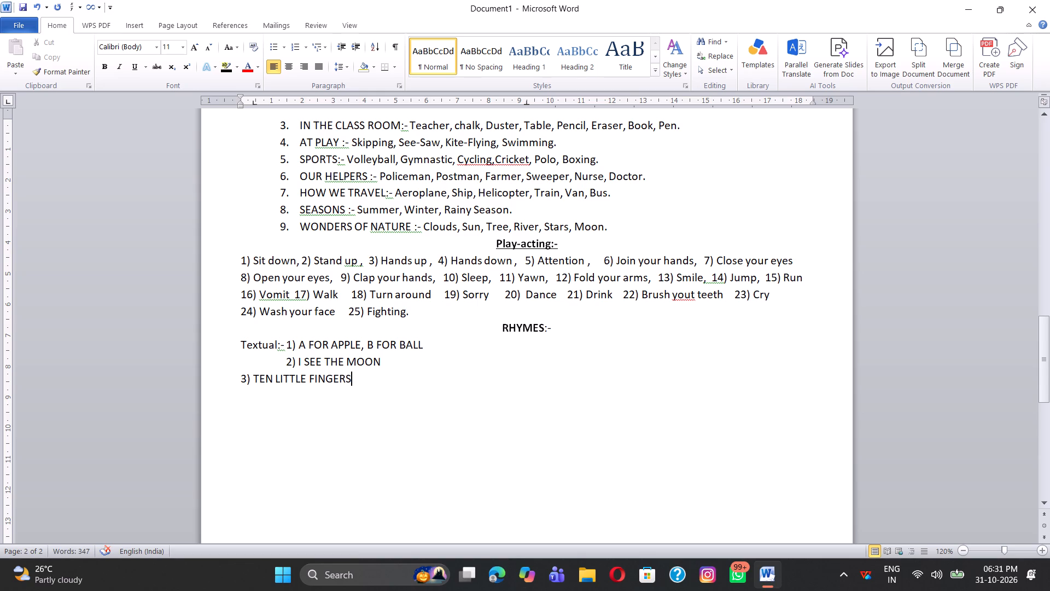
pyautogui.press('Return')
# Add the fourth rhyme "4)TWO LITTLE ......" below the third one and start a new line.
pyautogui.write('4)')
pyautogui.write('TWO')
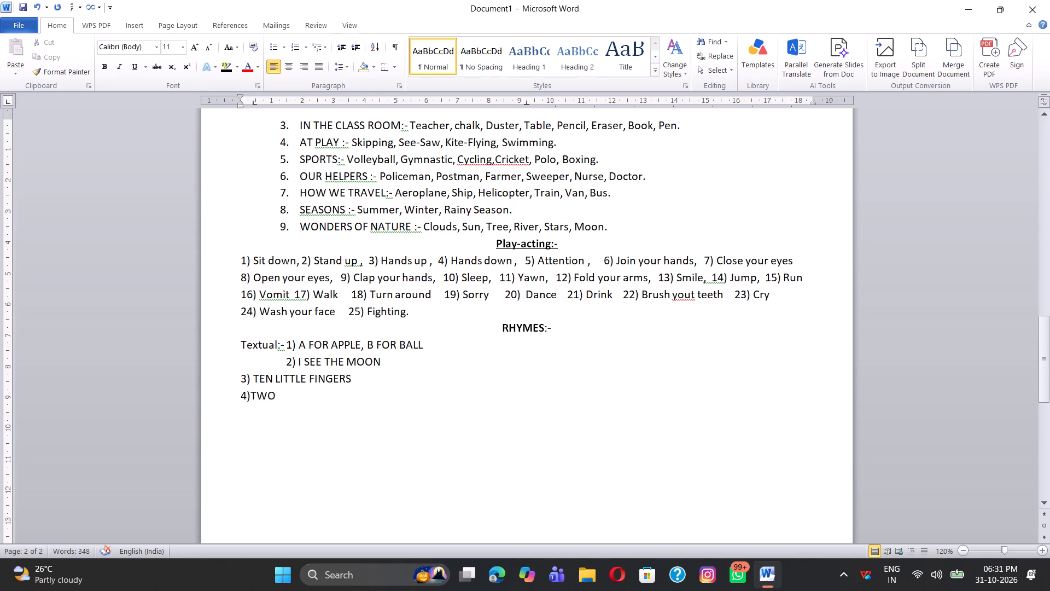
pyautogui.press('space')
pyautogui.write('LITTLE')
pyautogui.press('space')
pyautogui.write('......')
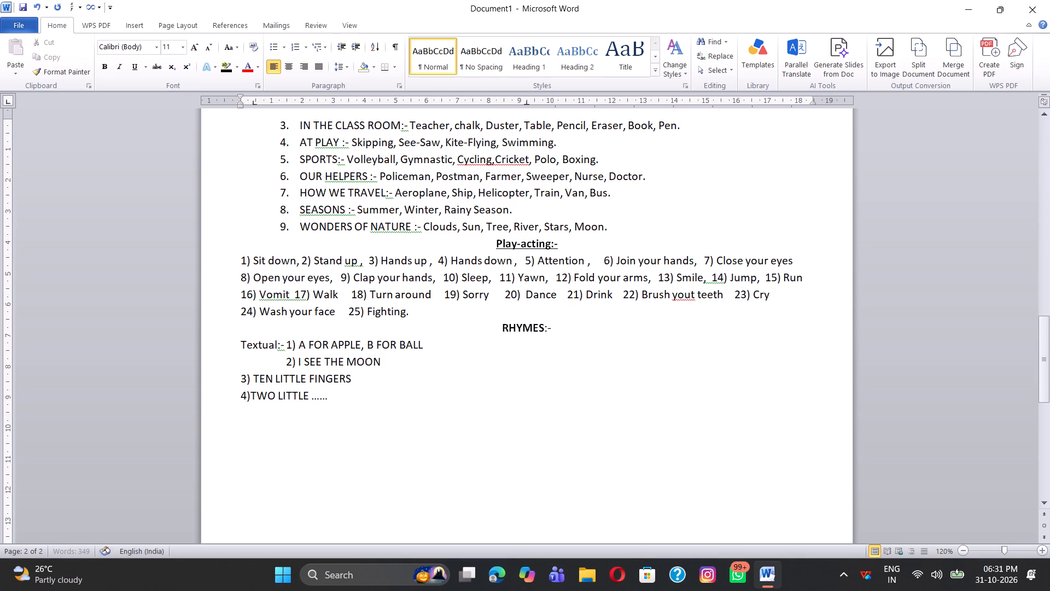
pyautogui.press('Return')
# Add the fifth rhyme "5) WASHING DAY" below the fourth one and start a new line.
pyautogui.write('5)')
pyautogui.press('space')
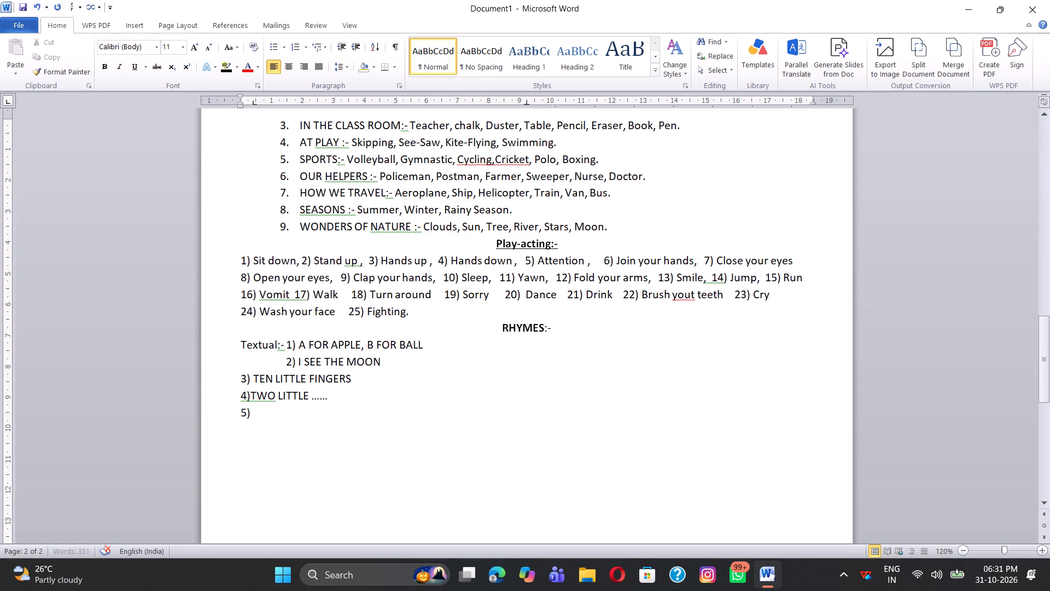
pyautogui.write('WASHINMG')
pyautogui.press('BackSpace')
pyautogui.press('BackSpace')
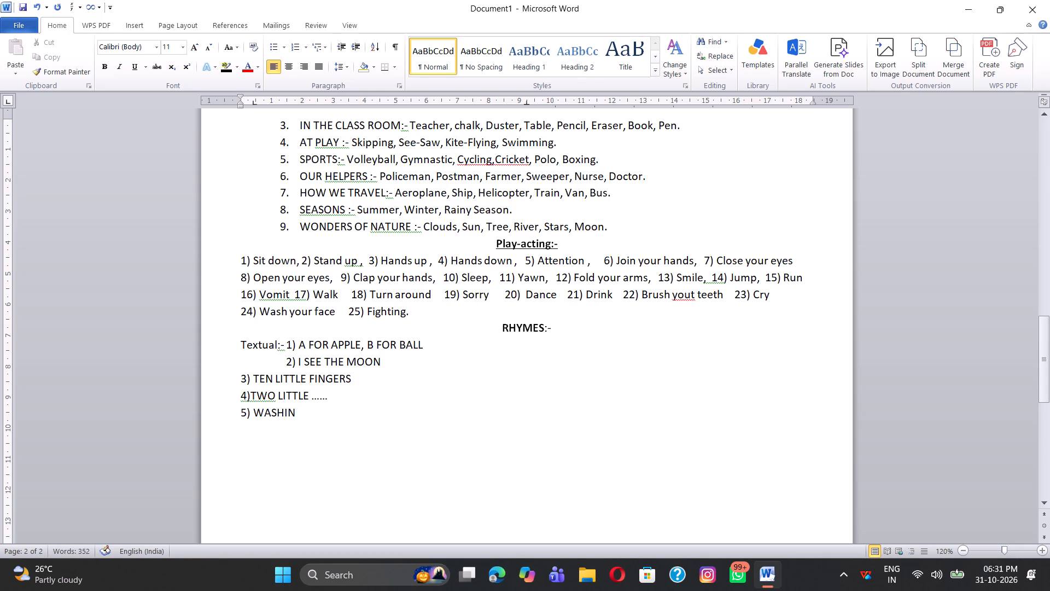
pyautogui.hotkey('shift', 'g')
pyautogui.press('space')
pyautogui.write('DAY')
pyautogui.press('Return')
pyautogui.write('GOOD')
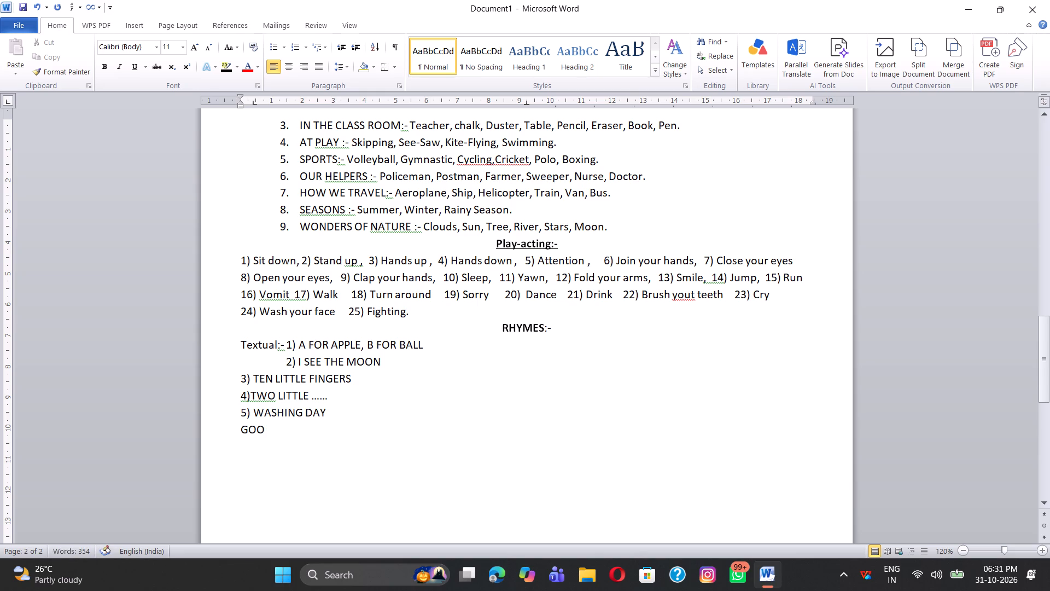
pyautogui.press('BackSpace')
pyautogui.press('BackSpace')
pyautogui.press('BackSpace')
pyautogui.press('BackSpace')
# Enter the sixth rhyme, starting with "6) GOOD", on the line below "WASHING DAY".
pyautogui.write('6)')
pyautogui.press('space')
pyautogui.write('GOOD')
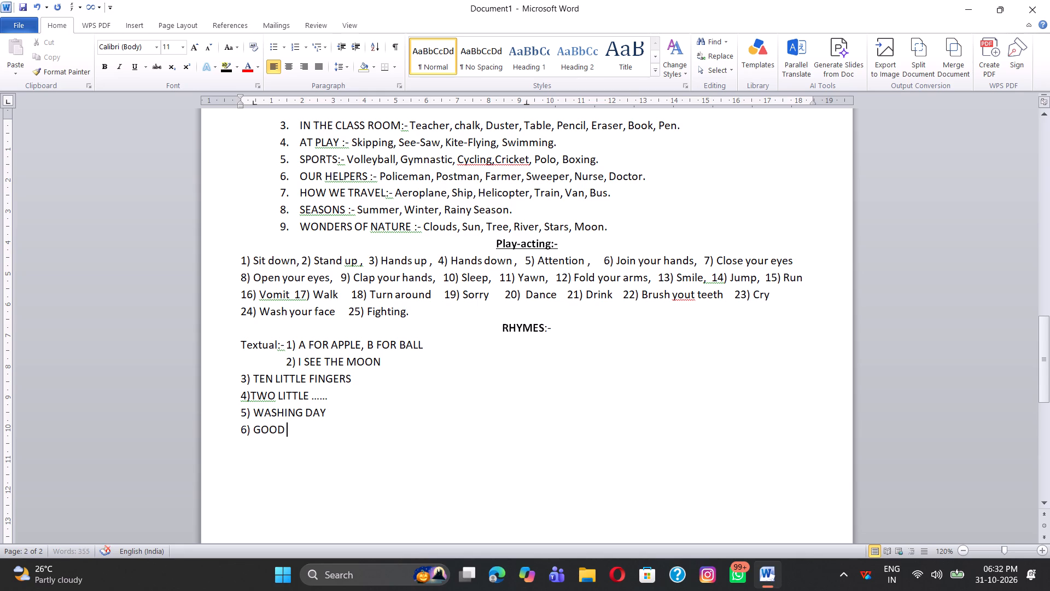
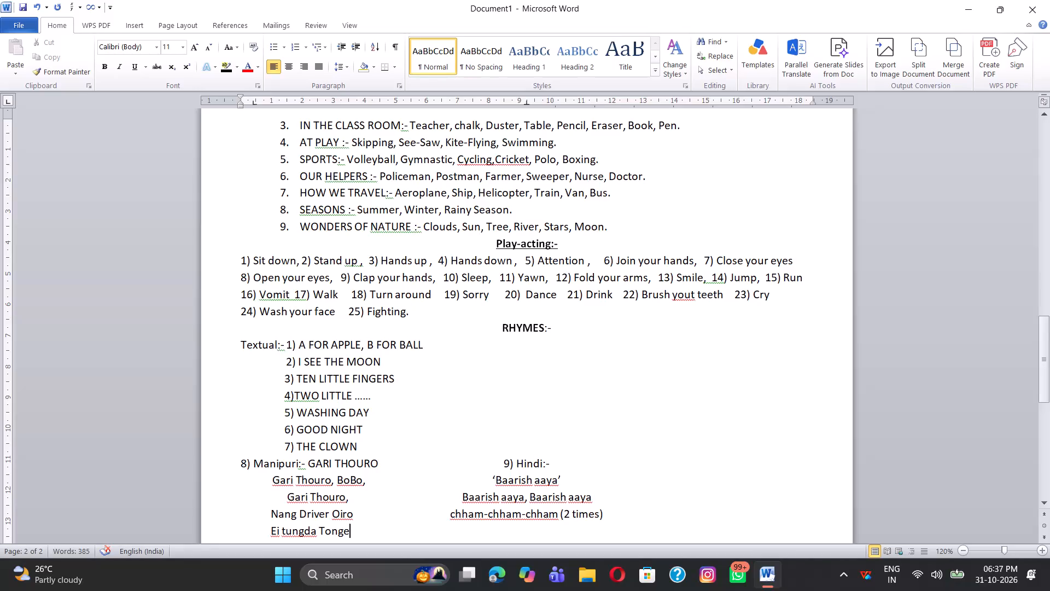
# Capitalise the first letter of "tungda" in the last line of the Manipuri rhyme so it reads "Ei Tungda Tonge".
pyautogui.press('Left')
pyautogui.press('Left')
pyautogui.press('Left')
pyautogui.press('Left')
pyautogui.press('Left')
pyautogui.press('Left')
pyautogui.press('Left')
pyautogui.press('Left')
pyautogui.press('Left')
pyautogui.press('Left')
pyautogui.press('Left')
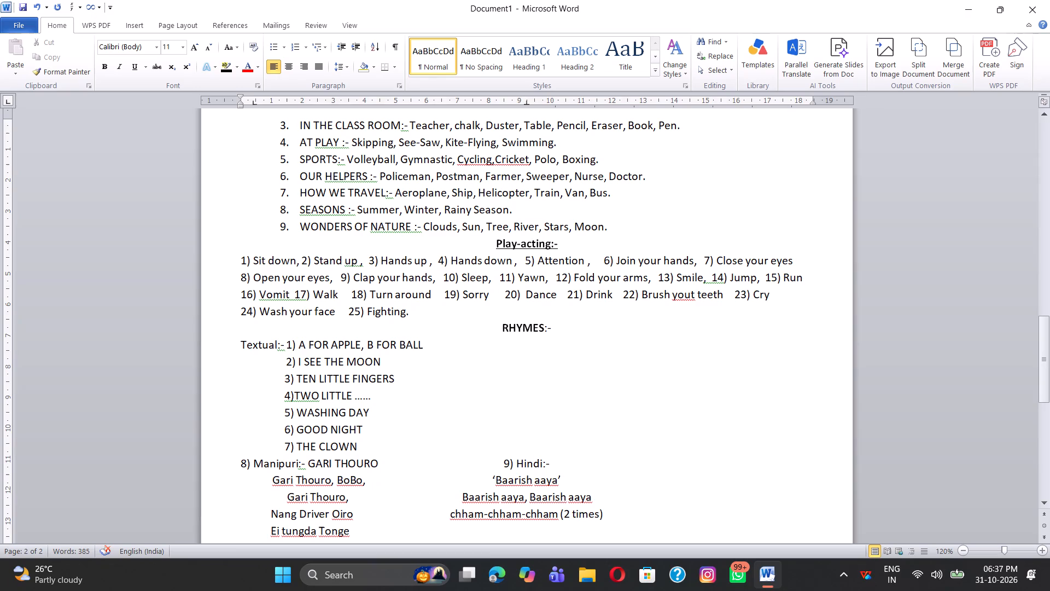
pyautogui.press('BackSpace')
pyautogui.hotkey('shift', 't')
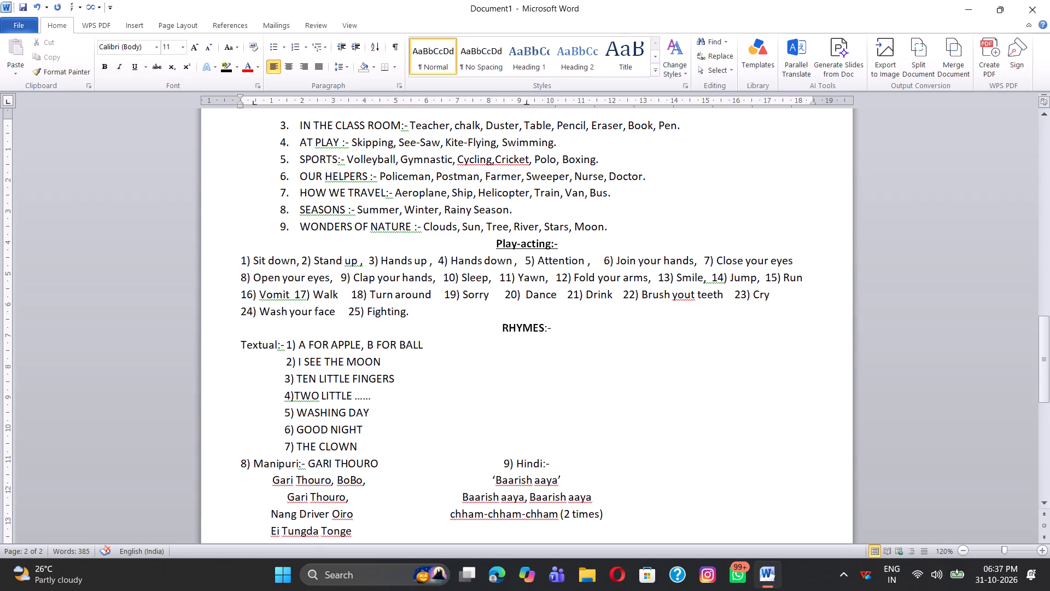
# Start the next line of the Hindi rhyme with "Le", aligned in the second column beside "Ei Tungda Tonge".
pyautogui.press('Right')
pyautogui.press('Right')
pyautogui.press('Right')
pyautogui.press('Right')
pyautogui.press('Right')
pyautogui.press('Right')
pyautogui.press('Right')
pyautogui.press('Right')
pyautogui.press('Right')
pyautogui.press('Right')
pyautogui.press('Right')
pyautogui.press('Tab')
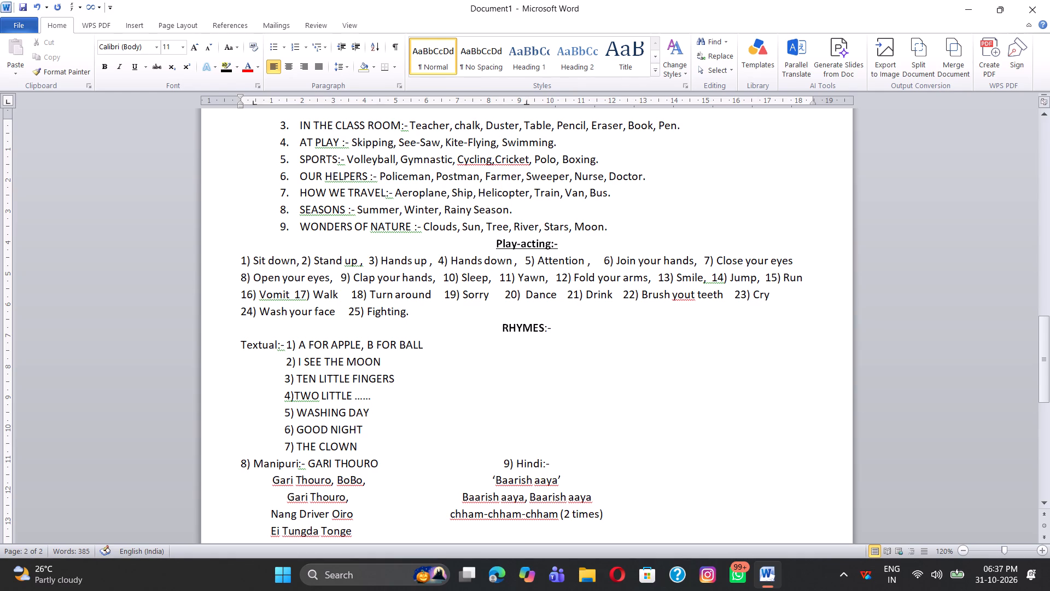
pyautogui.write('Le')
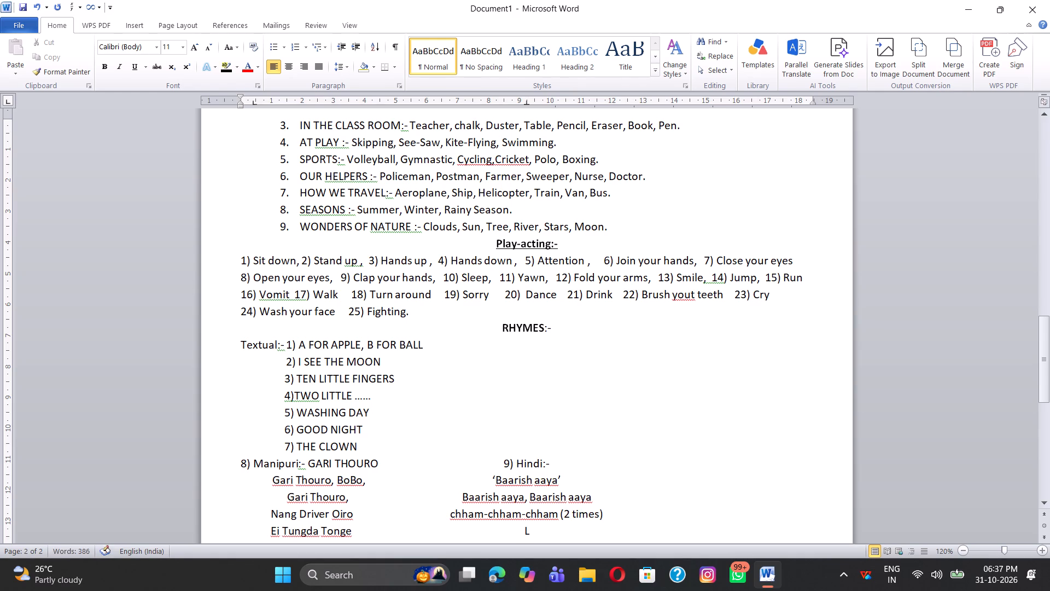